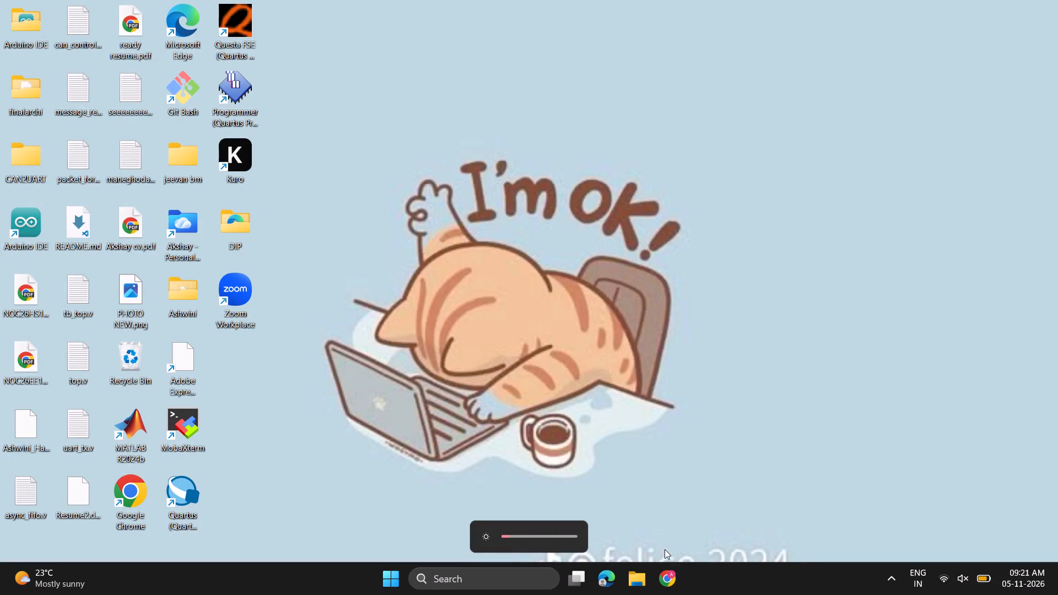
Launch Google Chrome from the desktop.
left_click(663, 582)
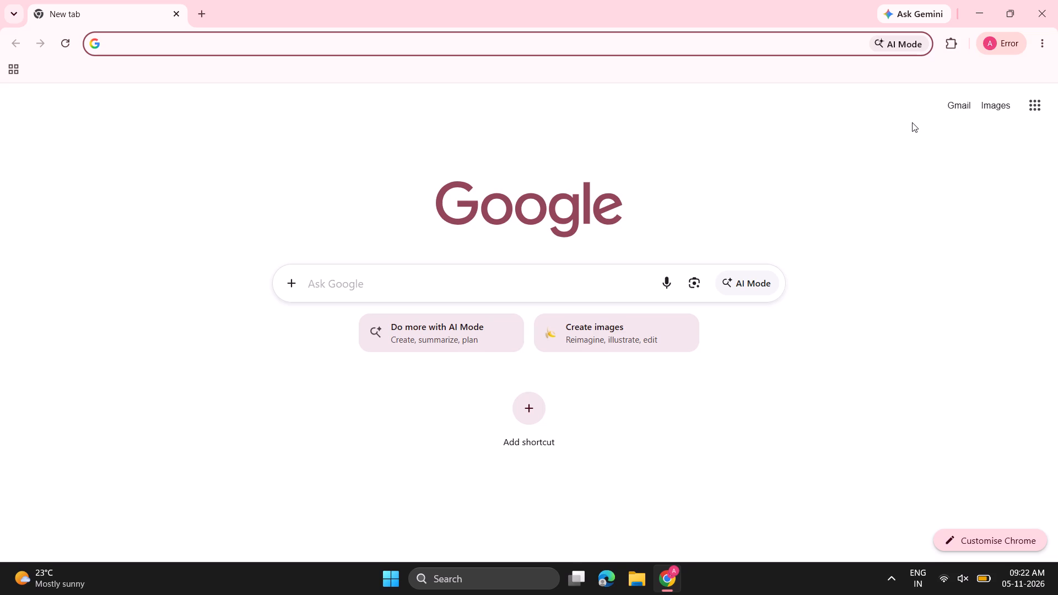
Open the Google apps list on the new tab page and look through the available apps.
left_click(1039, 103)
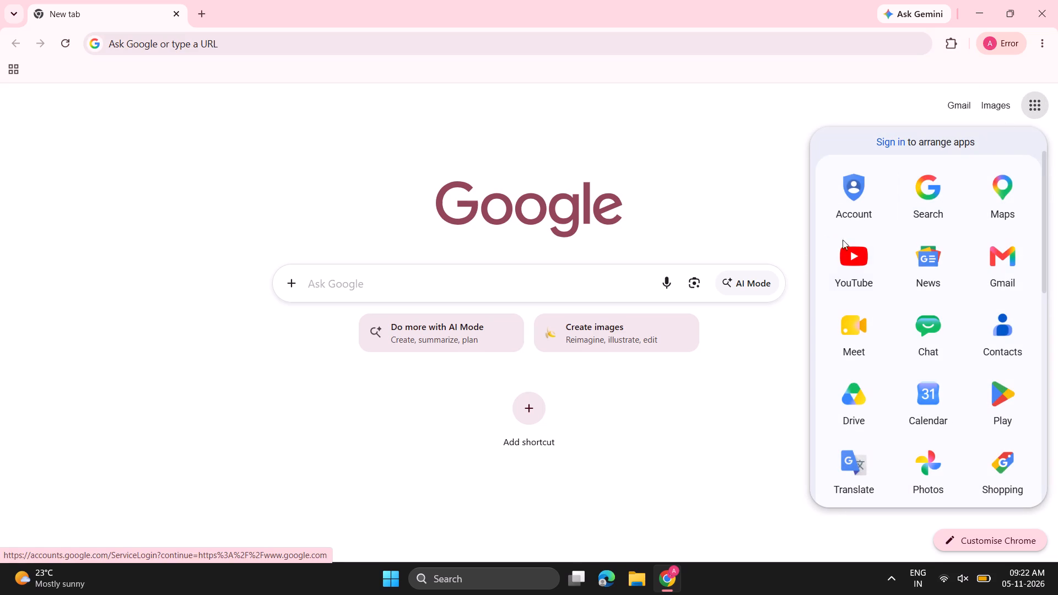
scroll(856, 391, "down", 2)
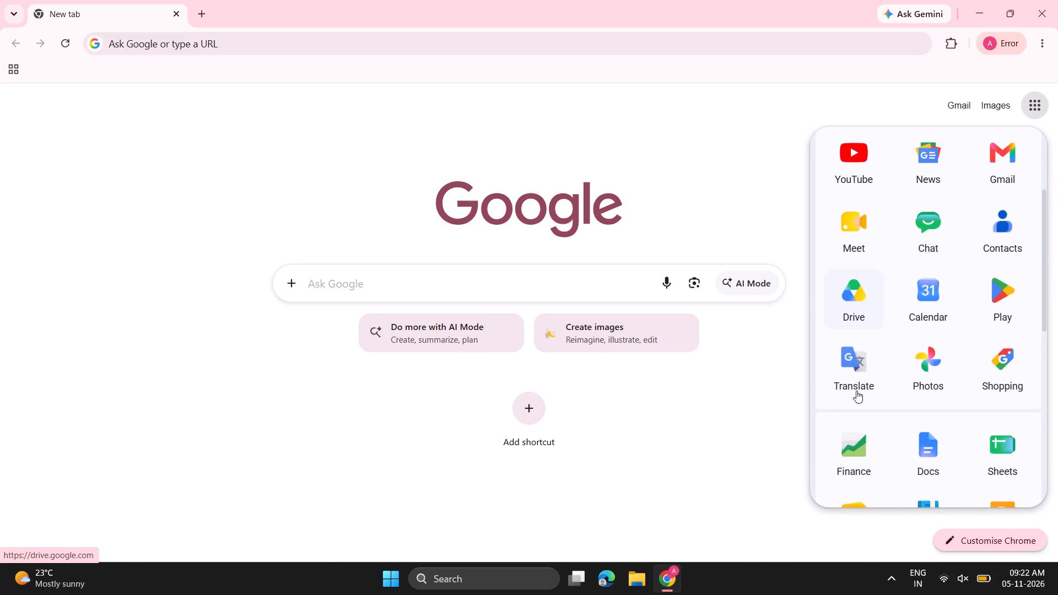
scroll(856, 391, "down", 1)
scroll(856, 391, "up", 3)
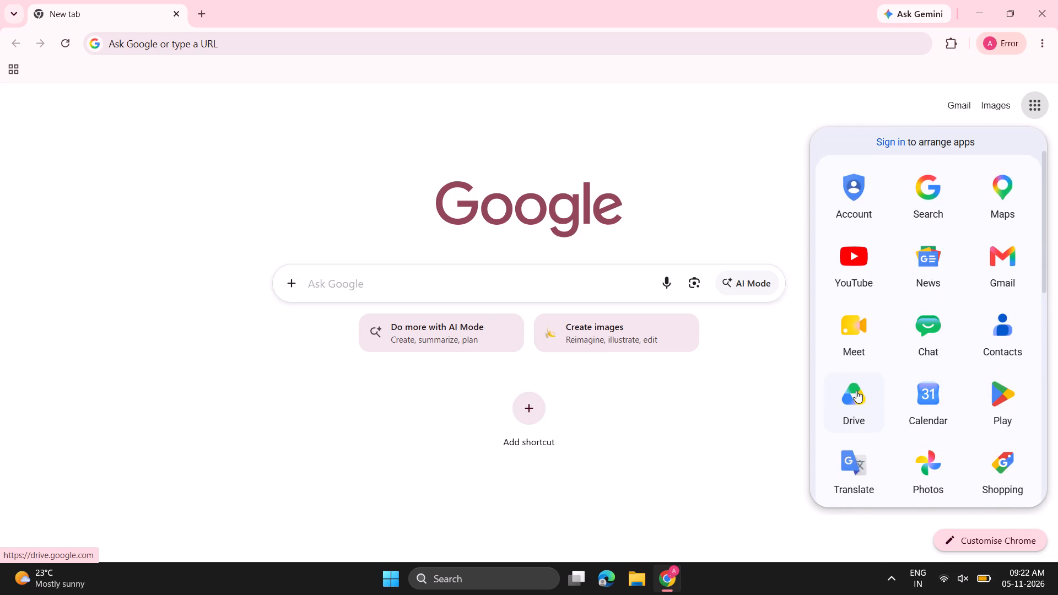
scroll(856, 391, "down", 2)
scroll(856, 391, "up", 5)
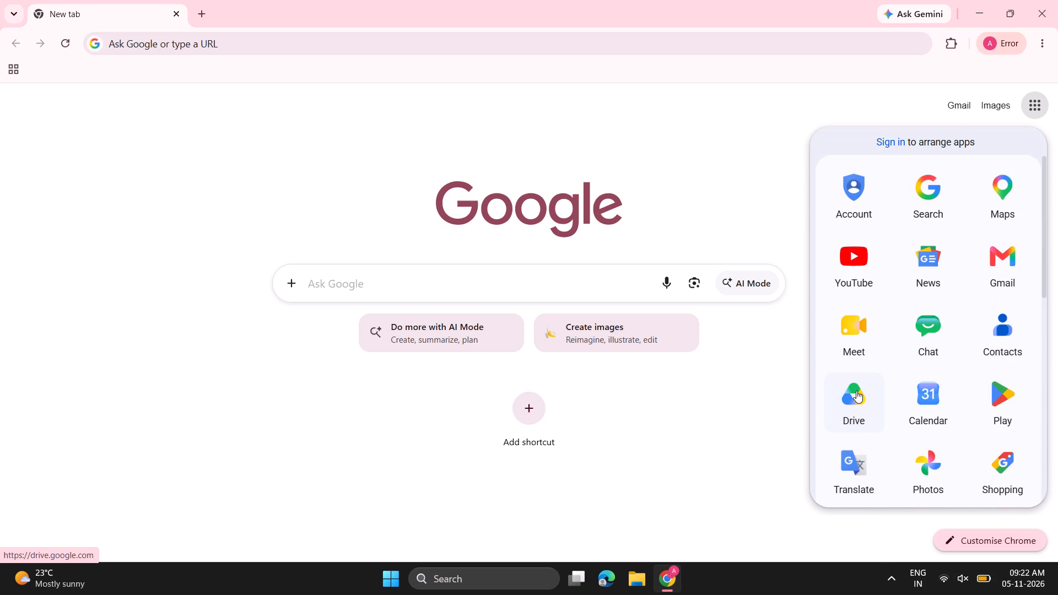
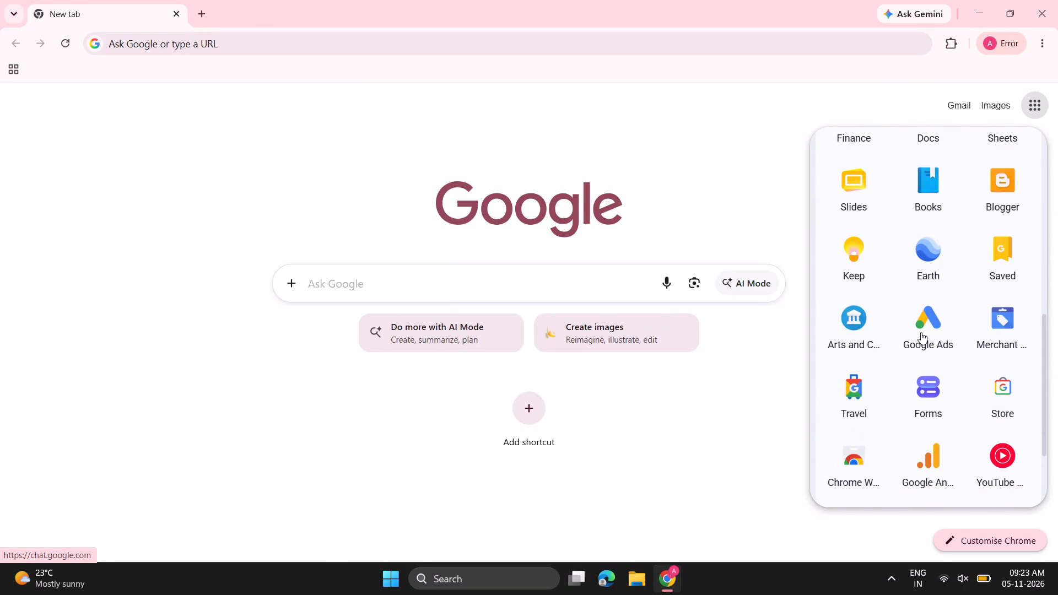
Look further through the Google apps list, checking both its upper and lower entries.
scroll(921, 332, "down", 2)
scroll(921, 332, "up", 6)
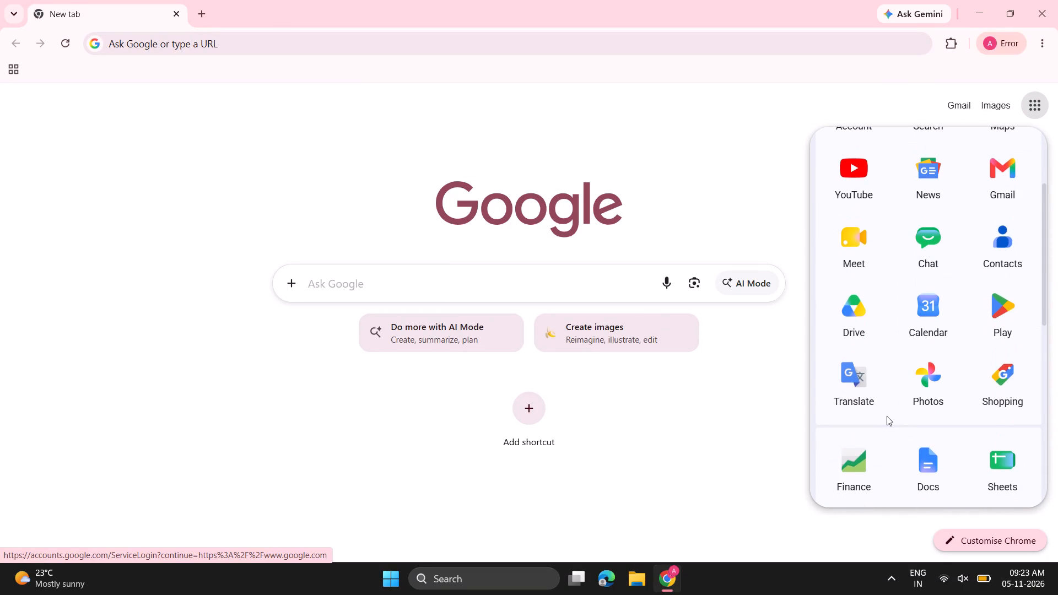
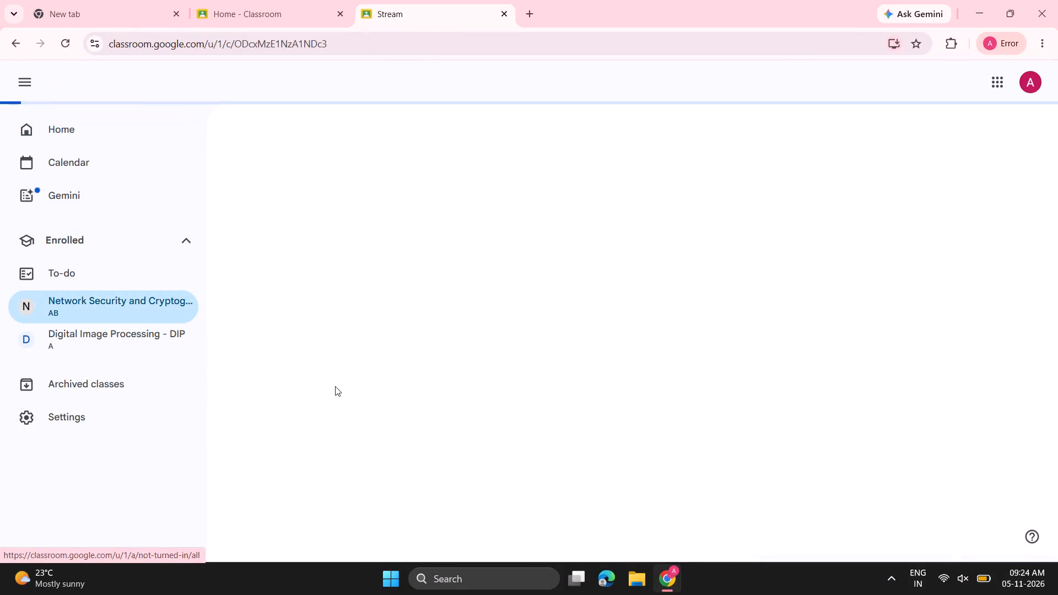
Open the Google Sheets link shared in the Sep 24 seminar announcement of the Network Security and Cryptography class stream.
scroll(566, 396, "down", 1)
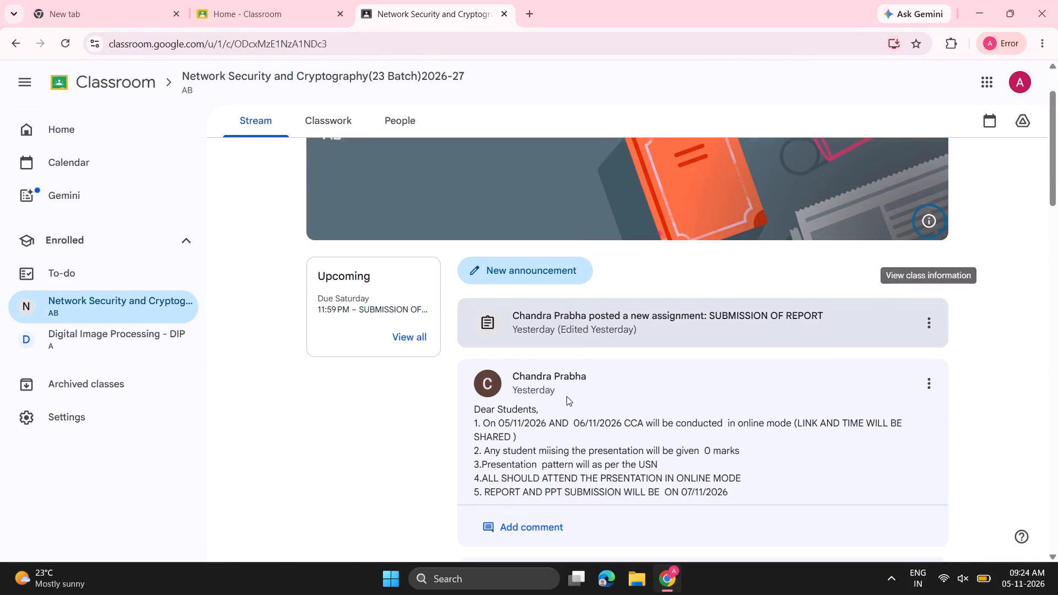
scroll(566, 396, "down", 1)
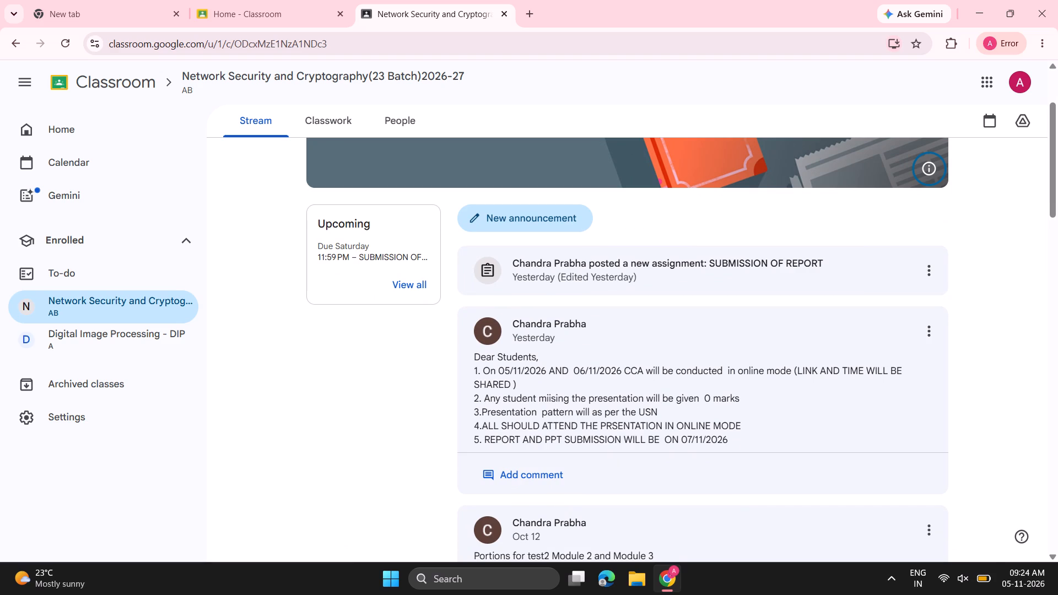
scroll(566, 396, "down", 1)
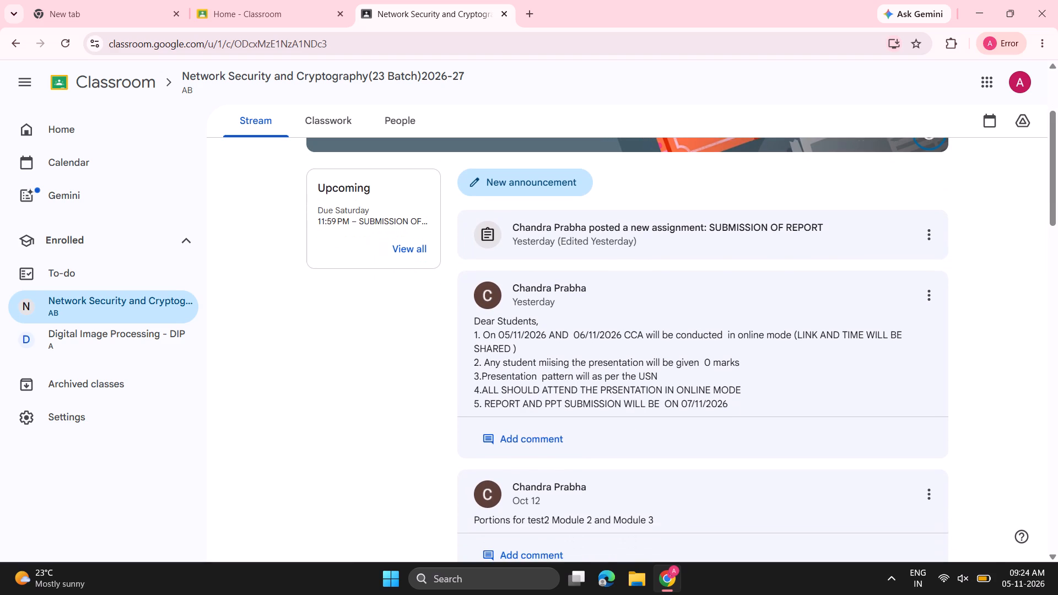
scroll(566, 396, "down", 1)
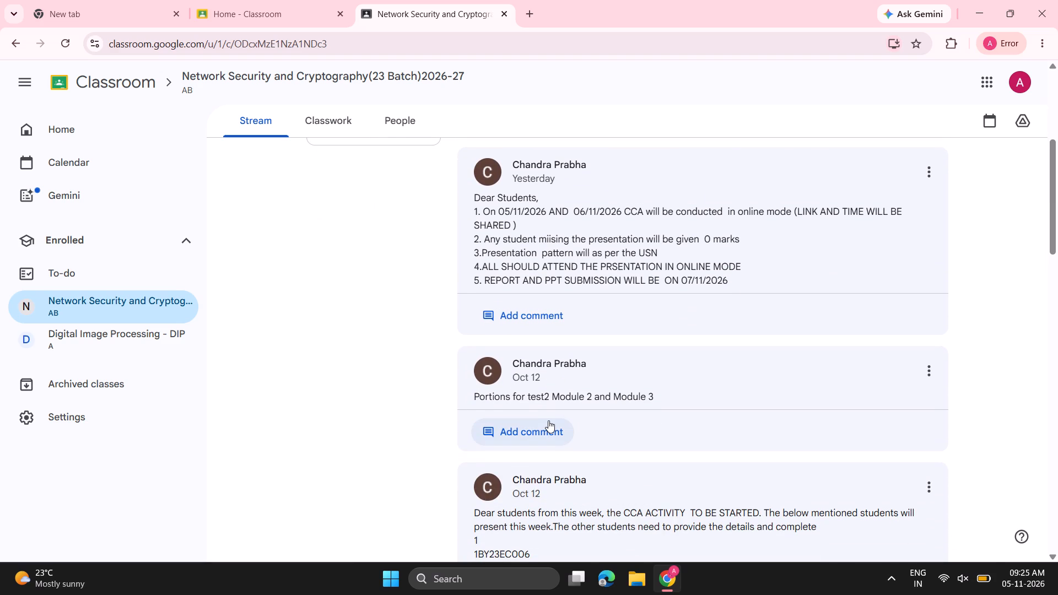
scroll(548, 420, "down", 4)
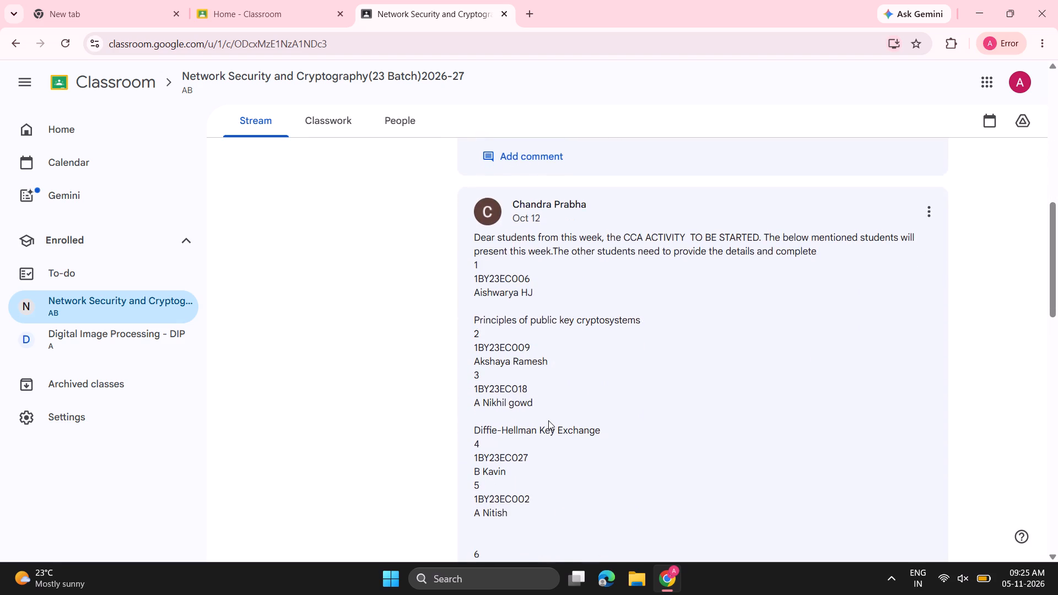
scroll(548, 420, "down", 4)
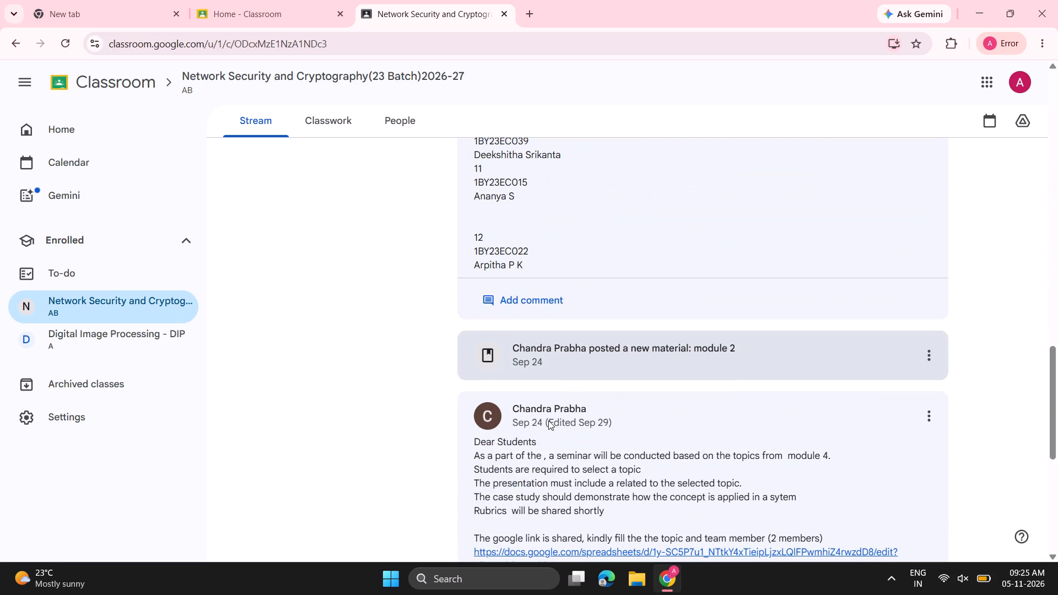
scroll(548, 420, "down", 1)
scroll(576, 505, "down", 1)
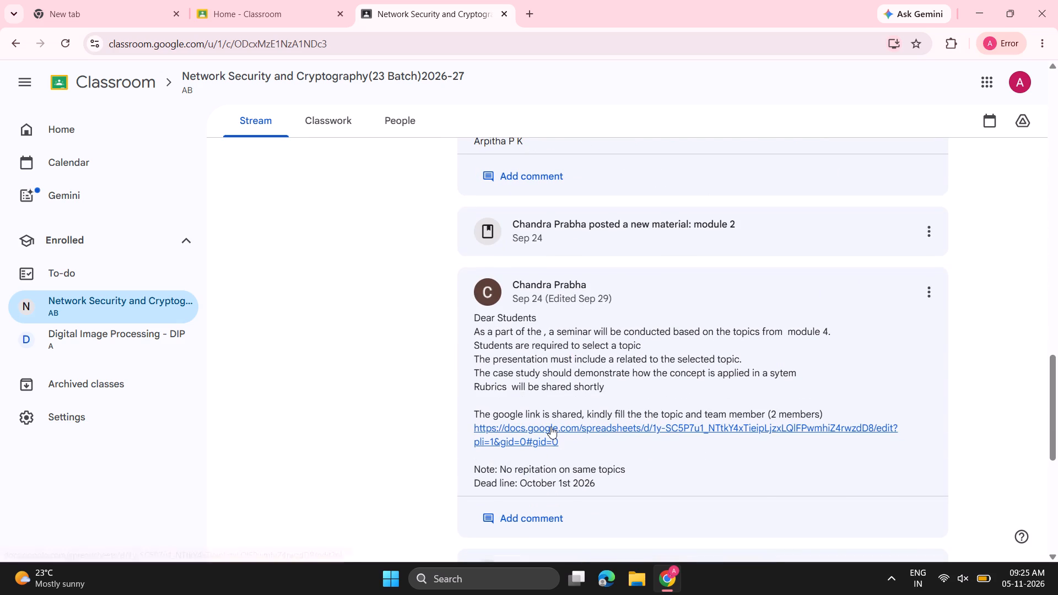
left_click(550, 426)
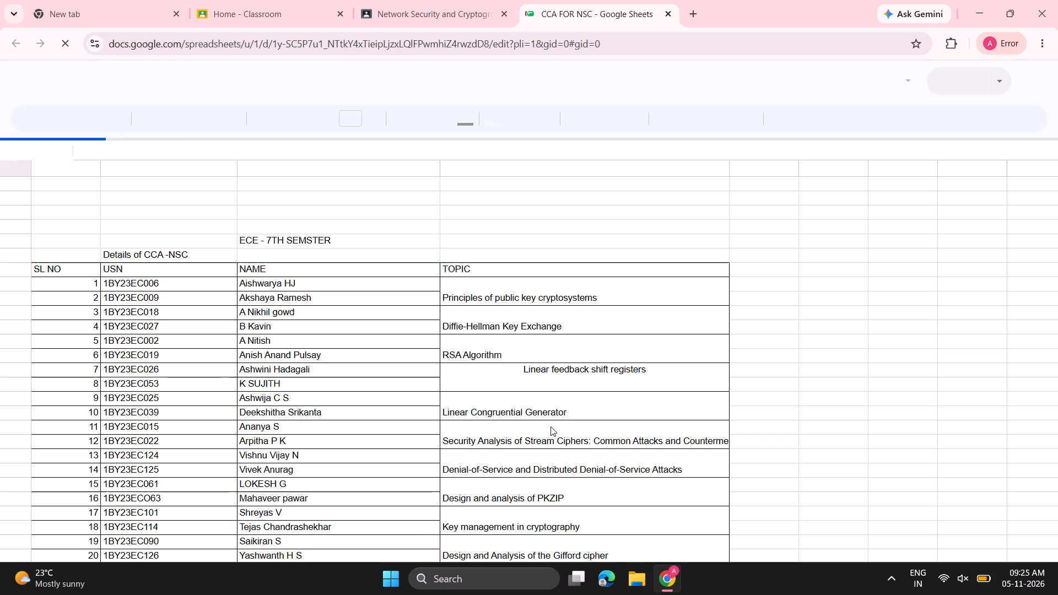
Look through the students and topics in the CCA FOR NSC sheet and select the merged topic cell D14:D15.
scroll(550, 426, "down", 3)
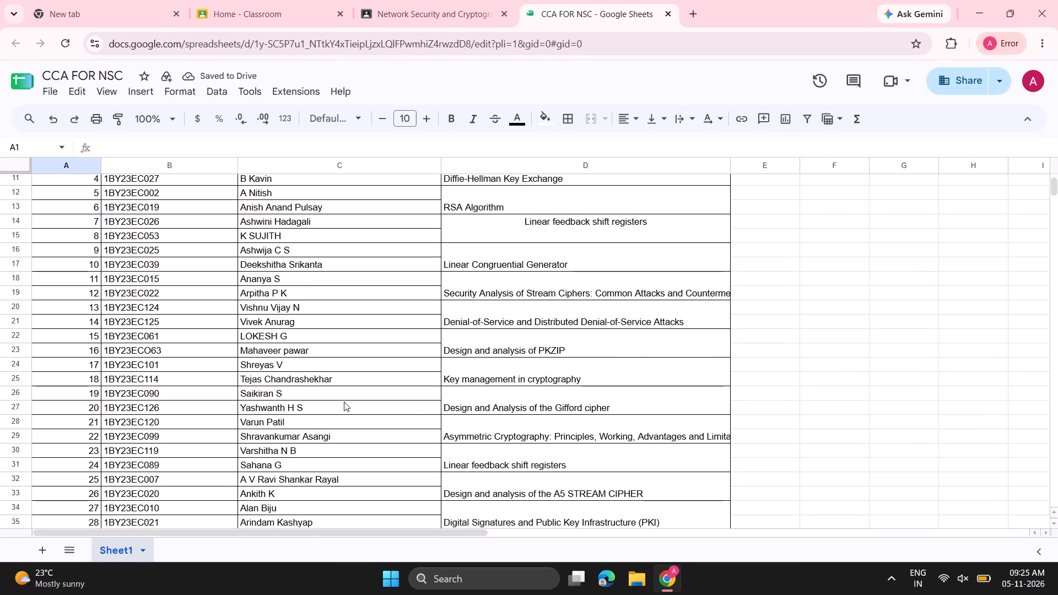
scroll(344, 402, "down", 1)
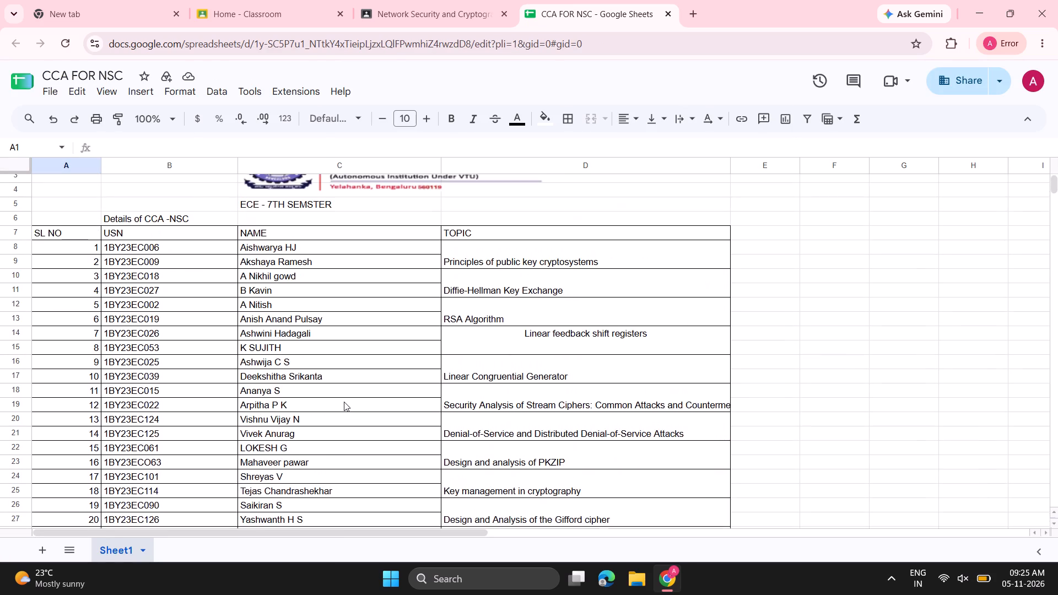
scroll(344, 402, "down", 3)
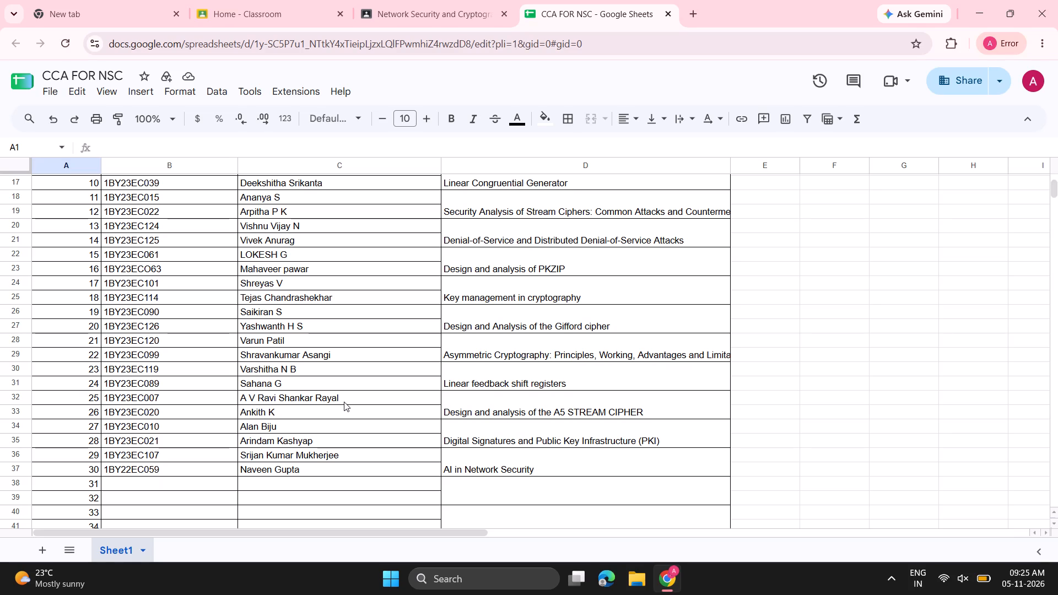
scroll(469, 358, "up", 5)
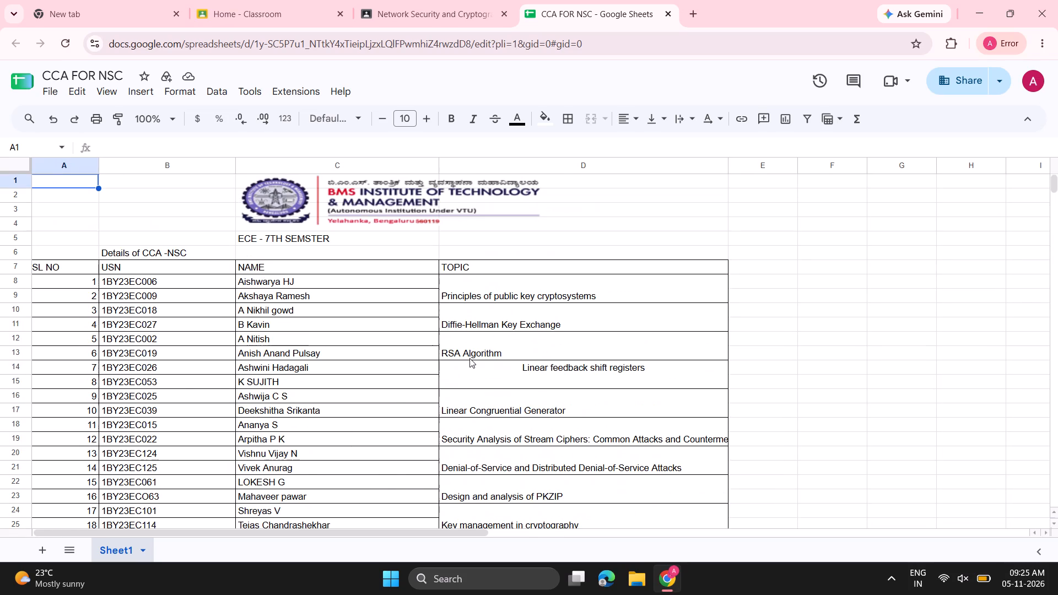
left_click(653, 364)
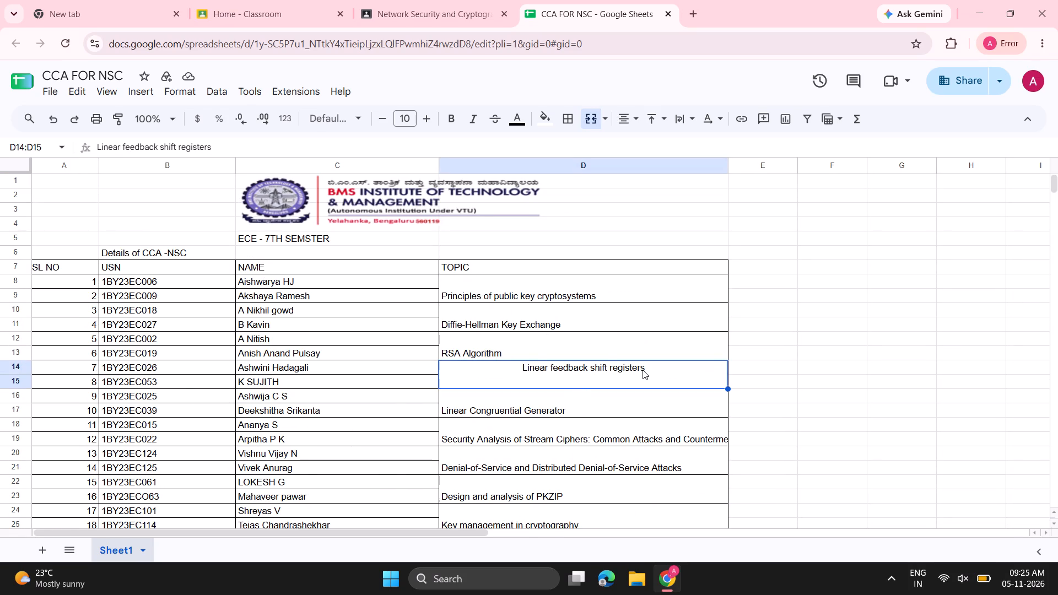
left_click_drag(643, 370, 573, 365)
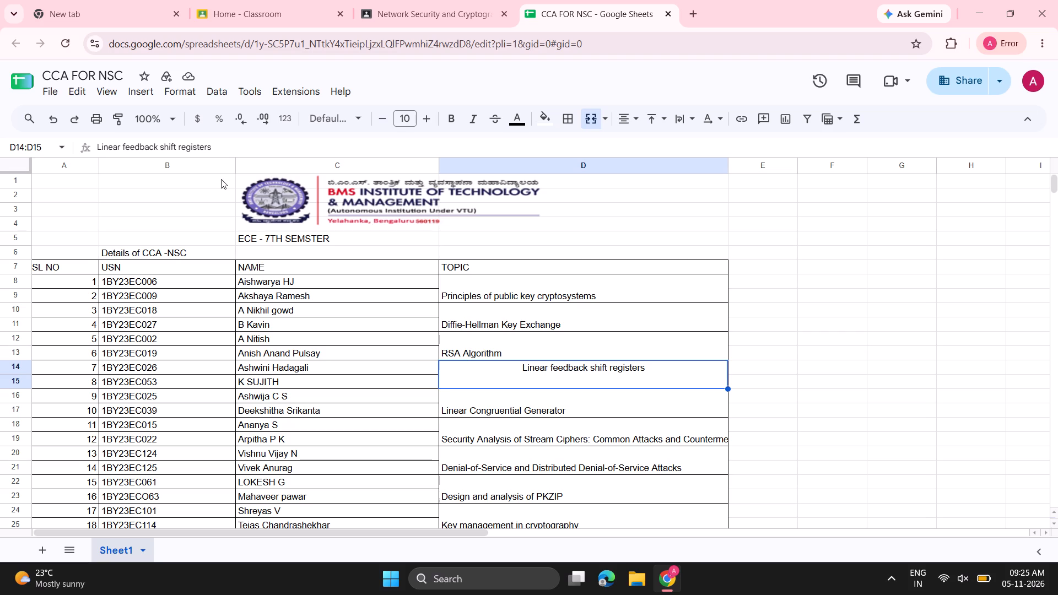
Return to the class stream and capture a screenshot of the Sep 24 seminar announcement text, from "Dear Students" to the deadline.
left_click(397, 0)
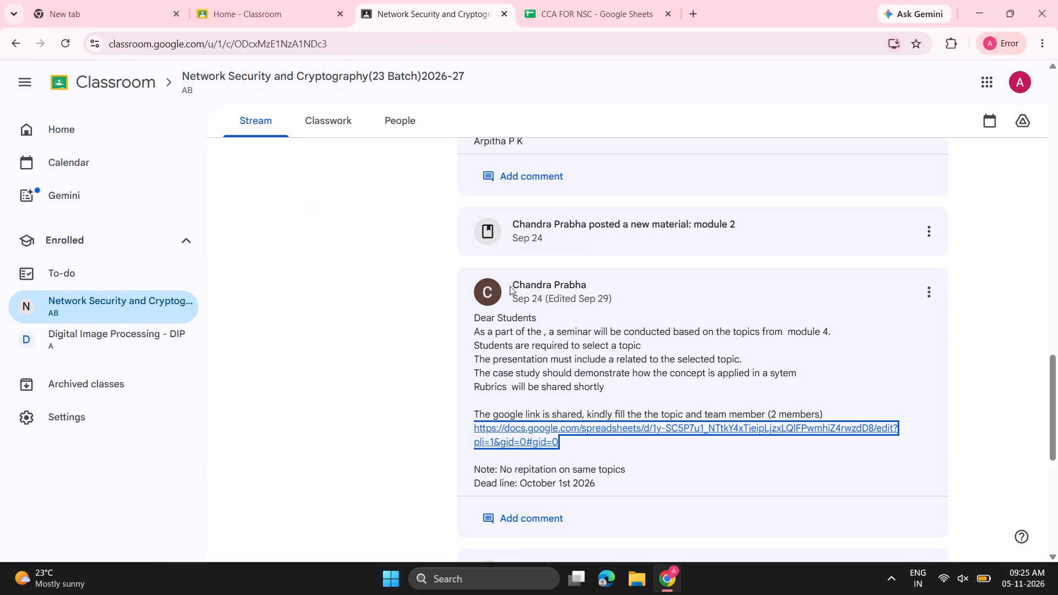
key("Print")
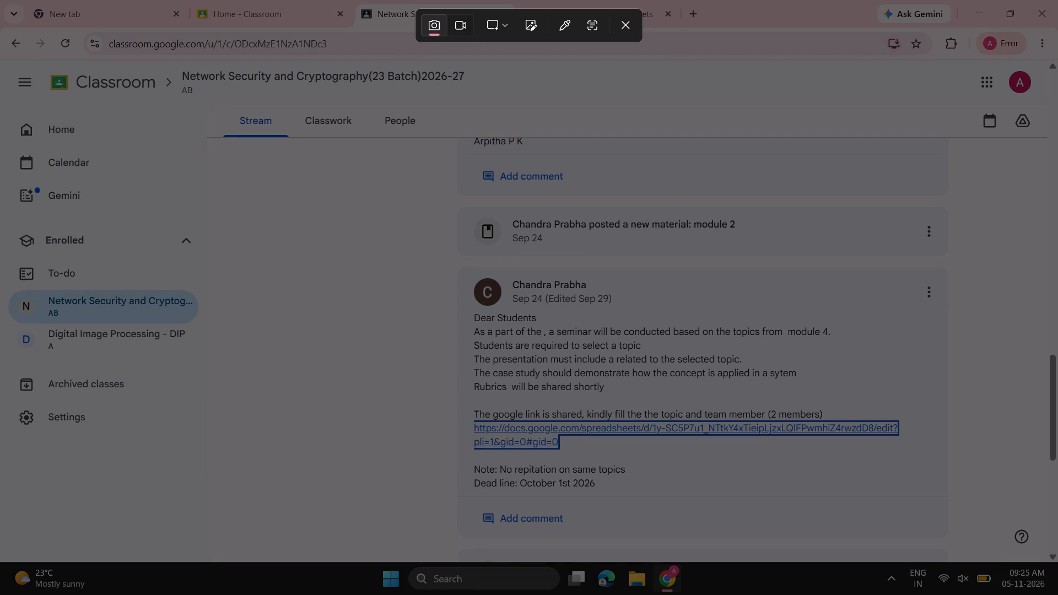
left_click_drag(469, 303, 882, 504)
scroll(651, 485, "right", 2)
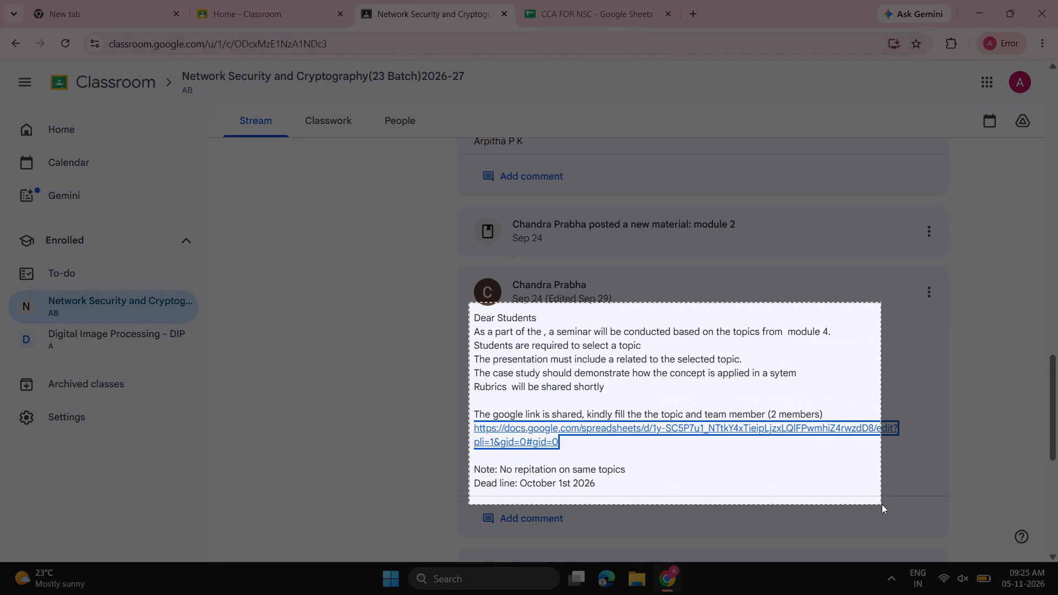
left_click_drag(882, 504, 913, 493)
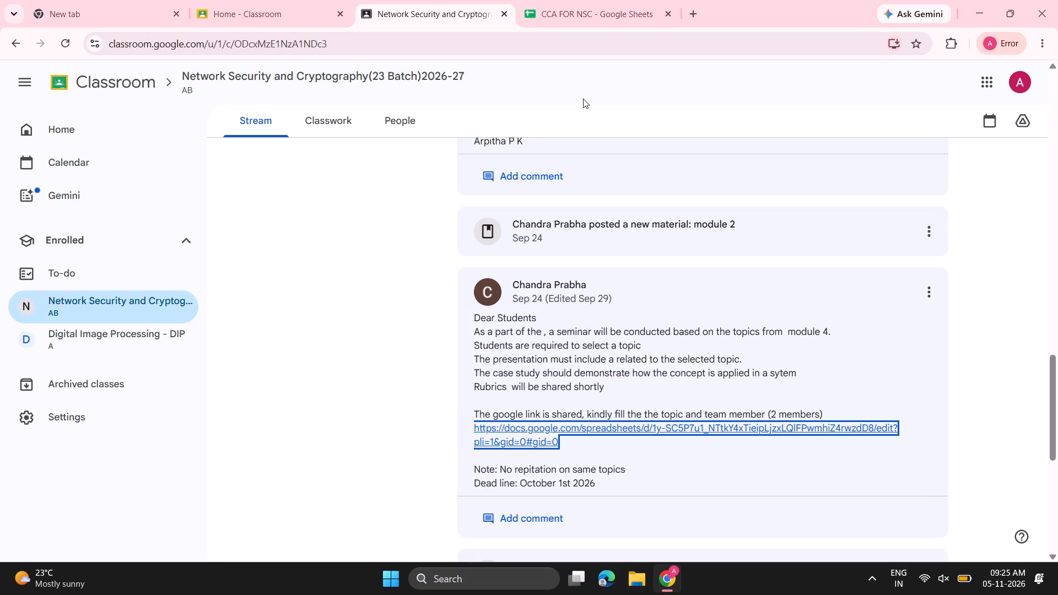
Close the empty New tab page.
left_click(66, 0)
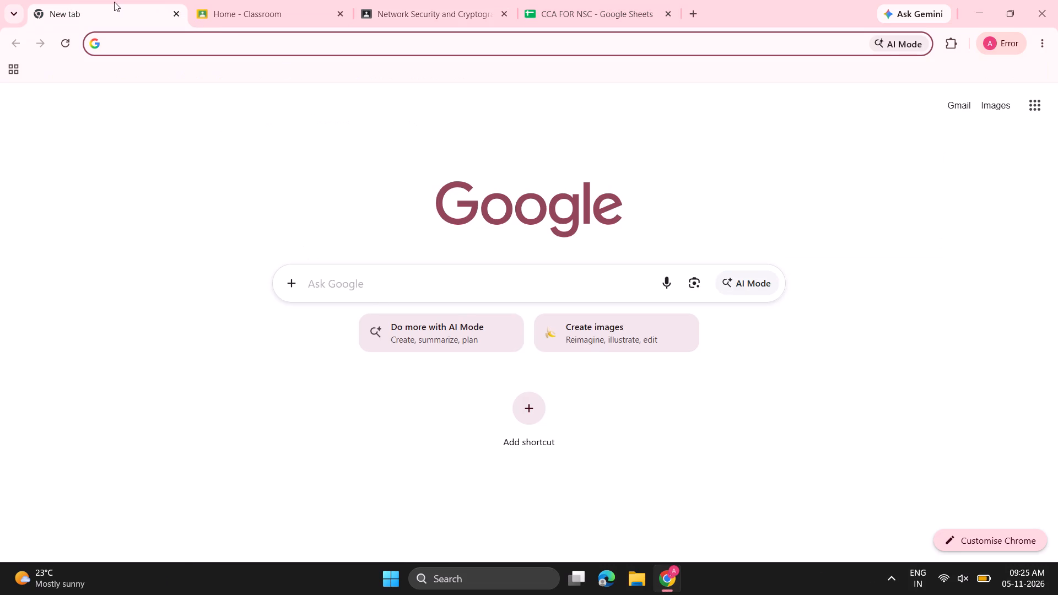
left_click(181, 9)
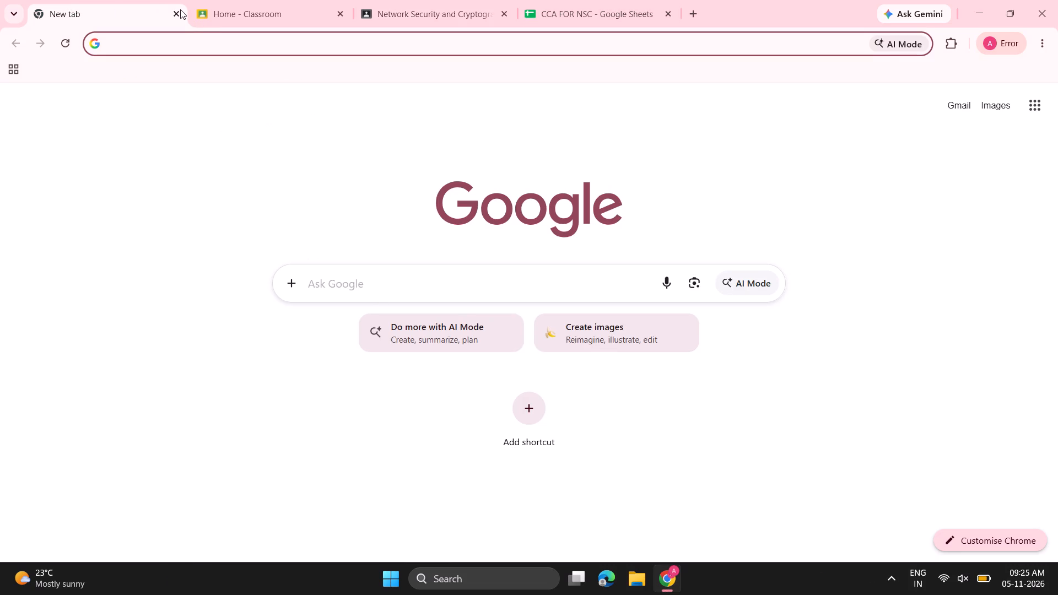
left_click(170, 14)
left_click(175, 13)
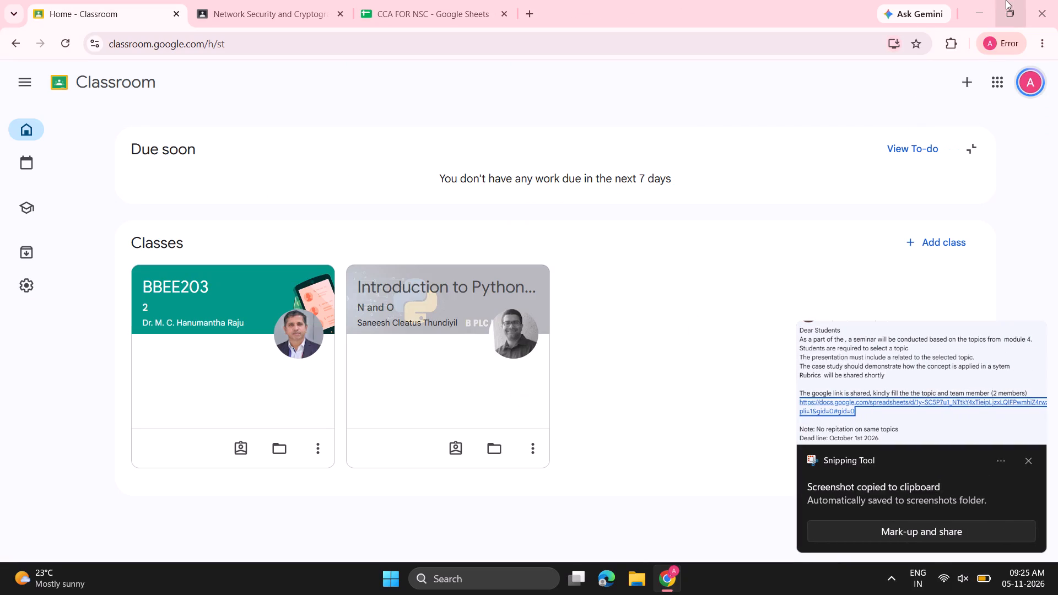
left_click(532, 4)
left_click(488, 268)
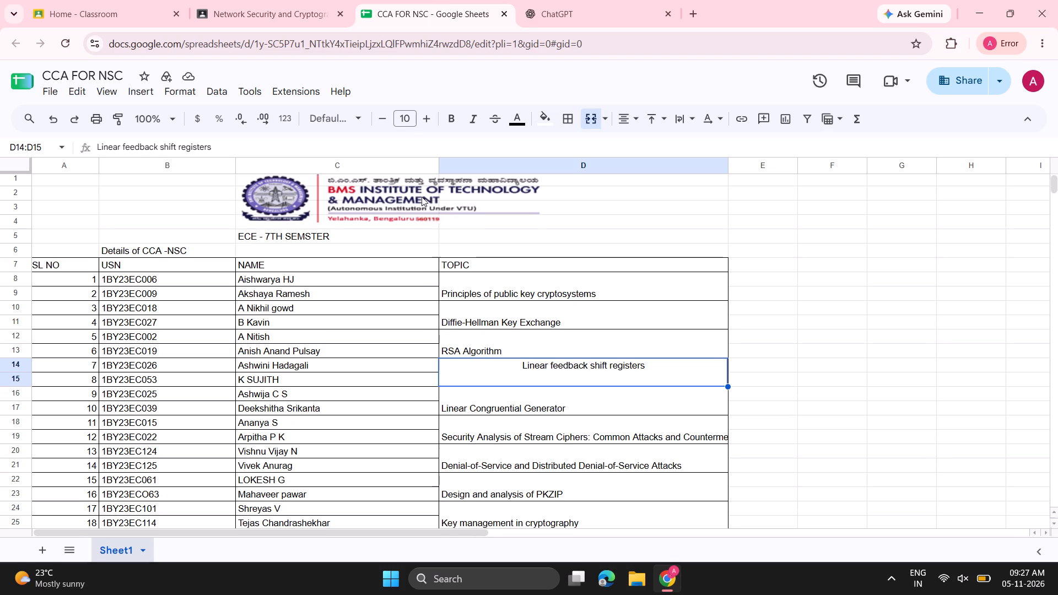
scroll(422, 197, "down", 1)
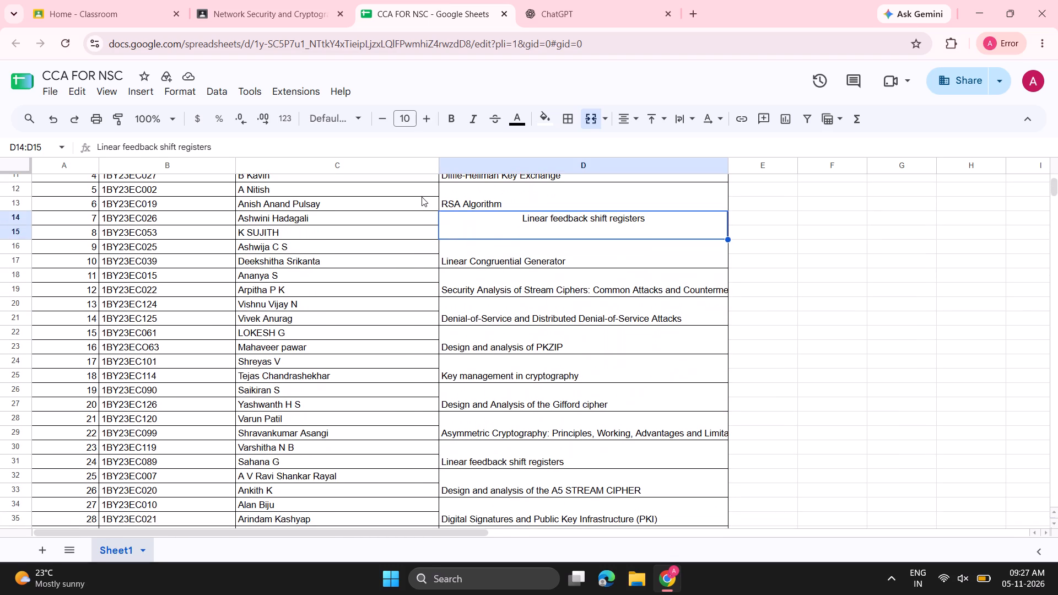
scroll(422, 197, "down", 1)
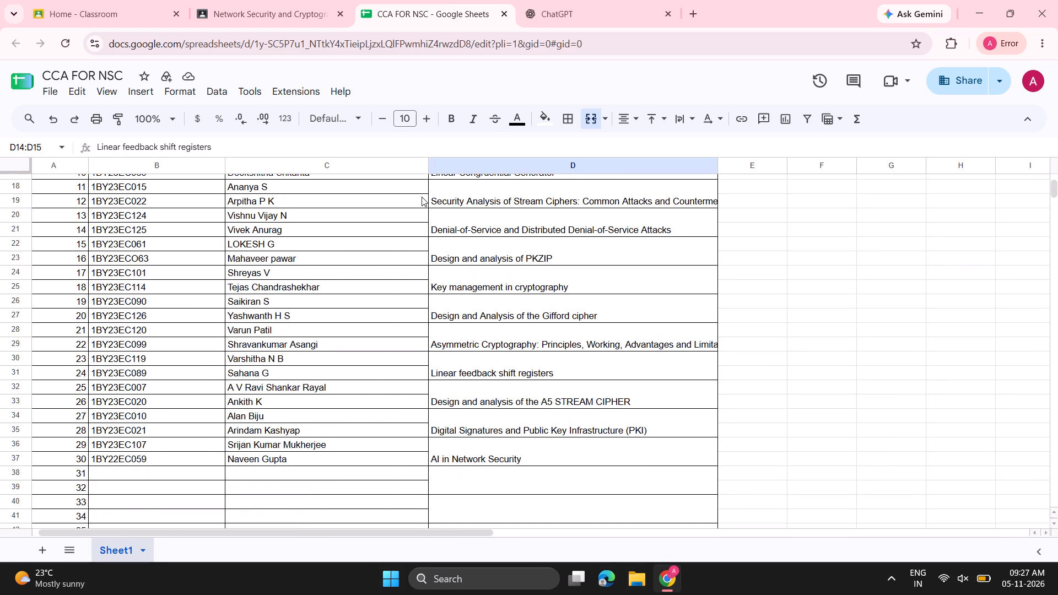
scroll(422, 197, "up", 2)
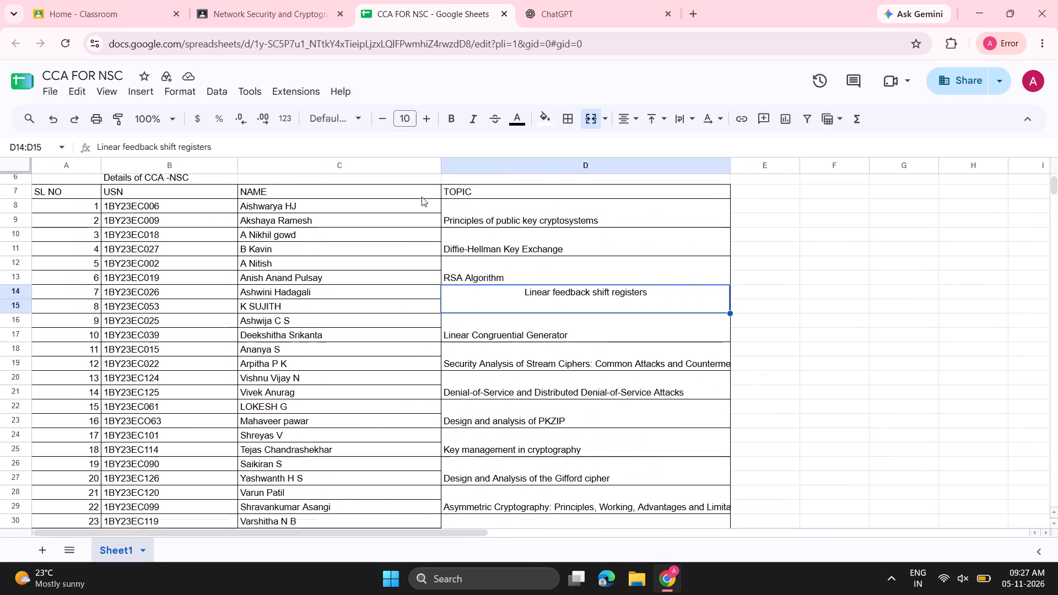
scroll(422, 197, "up", 1)
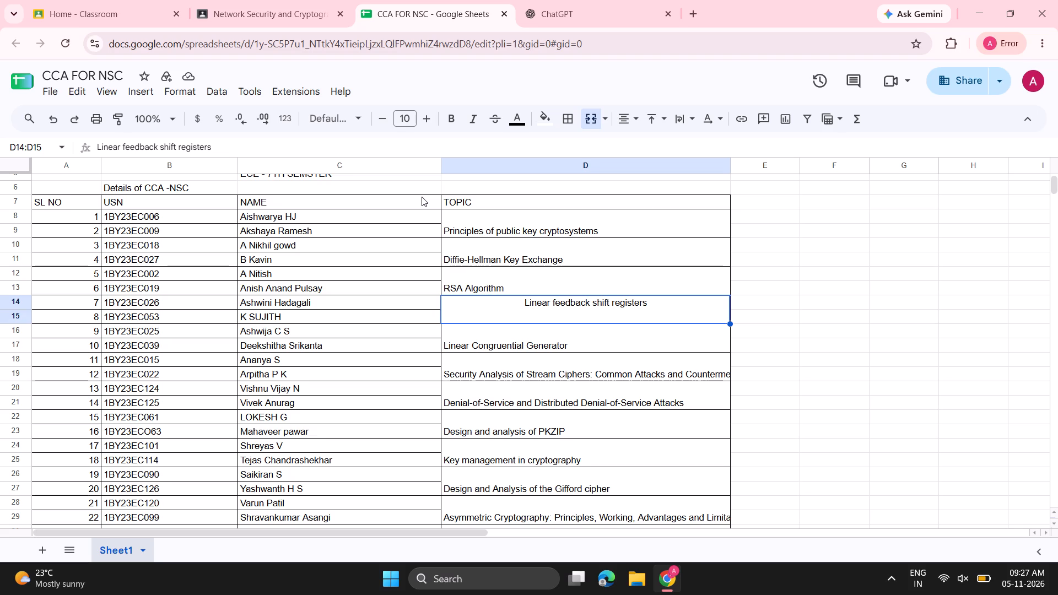
scroll(422, 197, "down", 3)
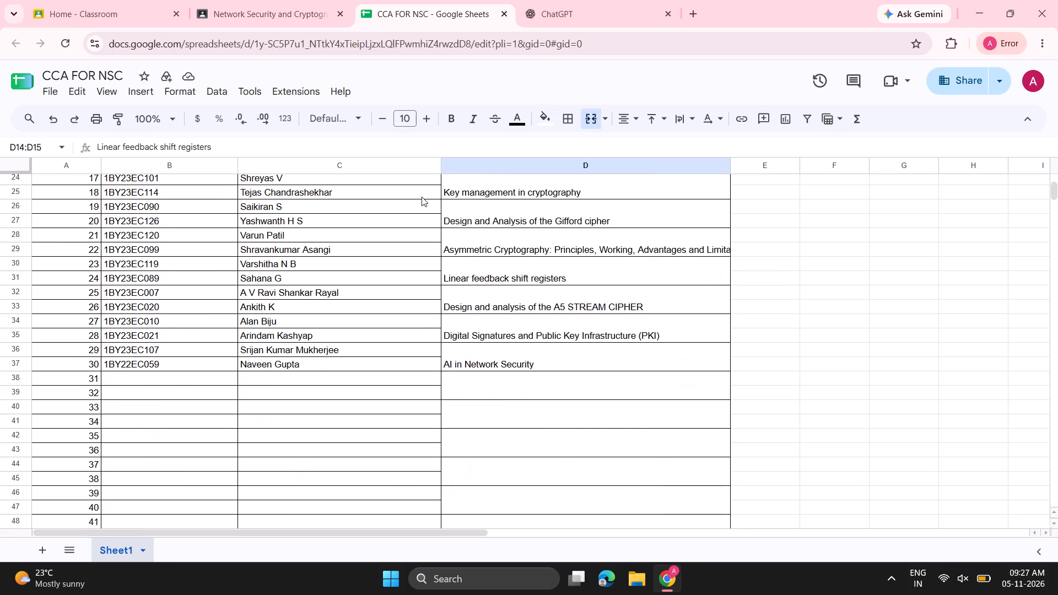
Look through the Network Security and Cryptography class stream, examining the seminar announcement and the posted study materials.
left_click(322, 0)
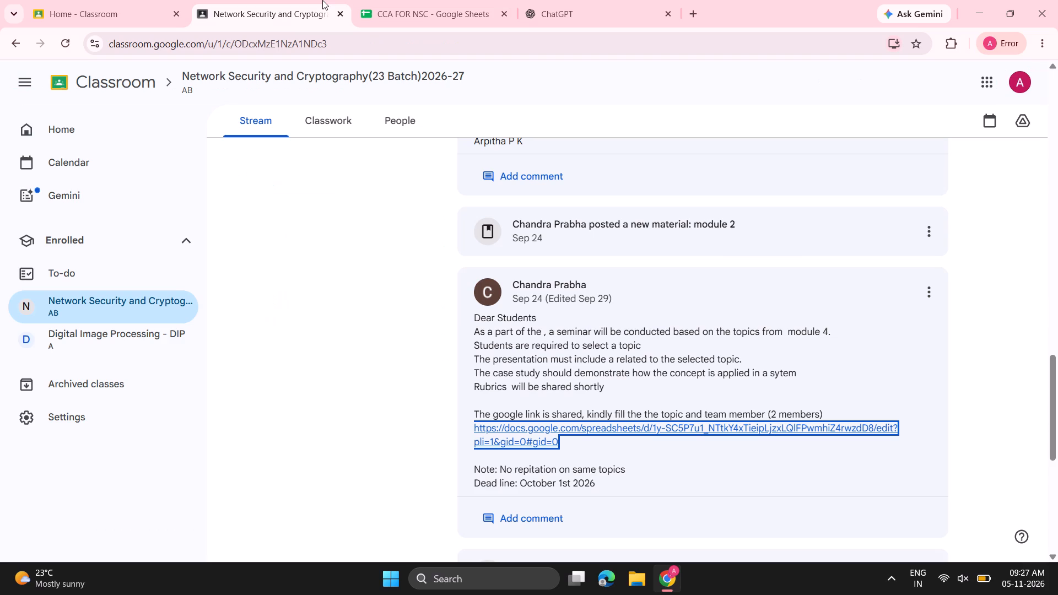
scroll(575, 229, "up", 2)
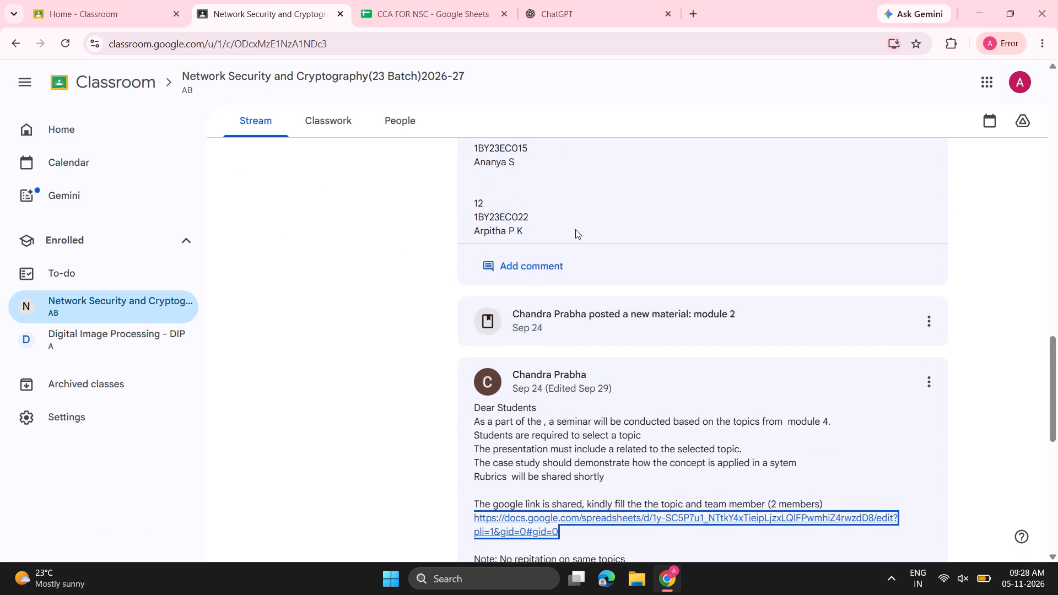
scroll(575, 229, "up", 1)
scroll(575, 229, "down", 1)
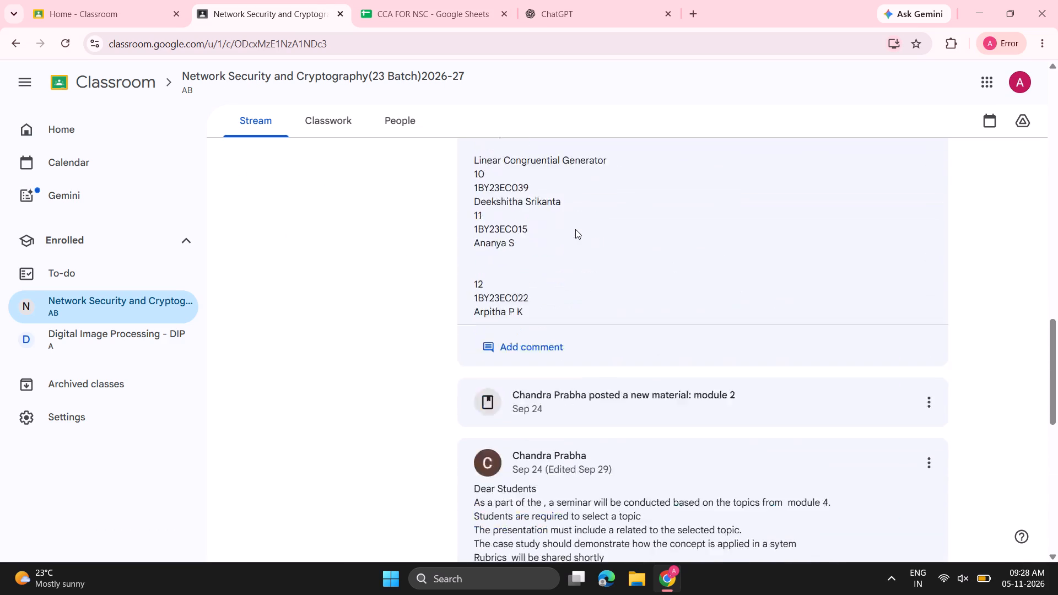
scroll(575, 229, "down", 5)
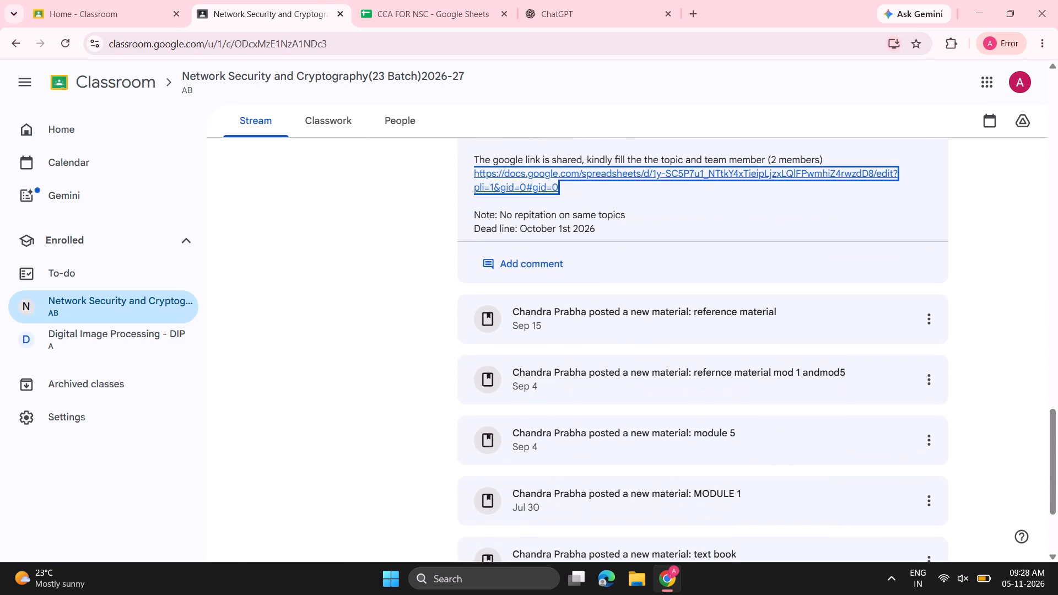
scroll(601, 319, "down", 1)
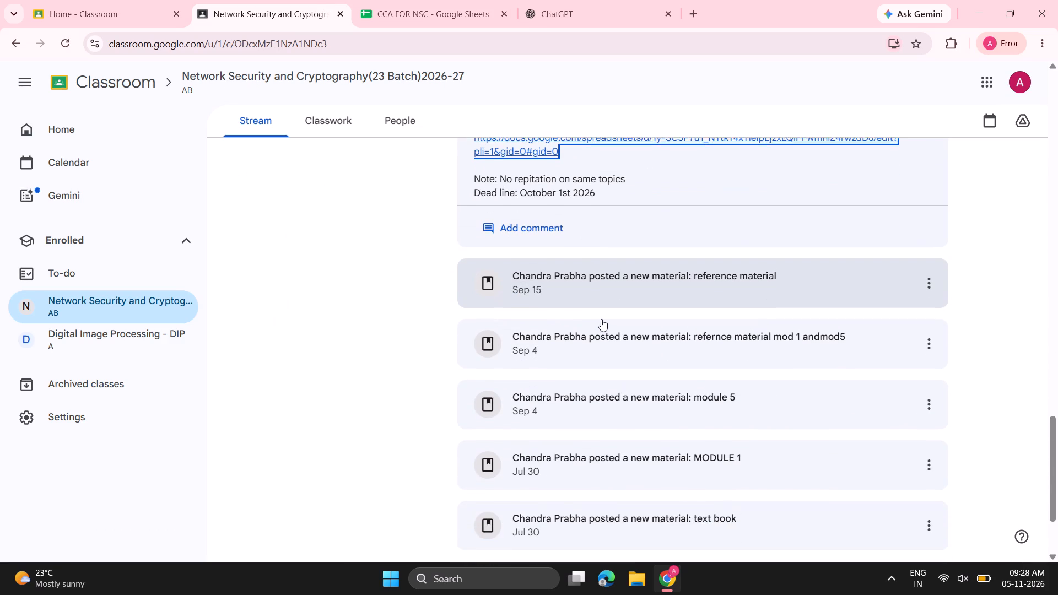
scroll(601, 319, "down", 2)
scroll(601, 319, "up", 1)
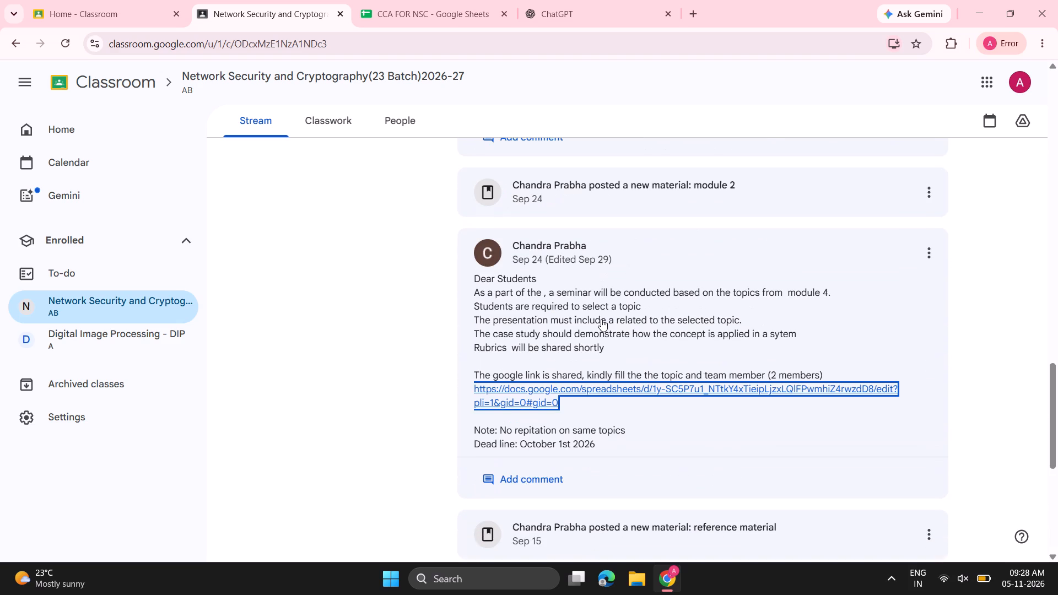
scroll(601, 319, "up", 1)
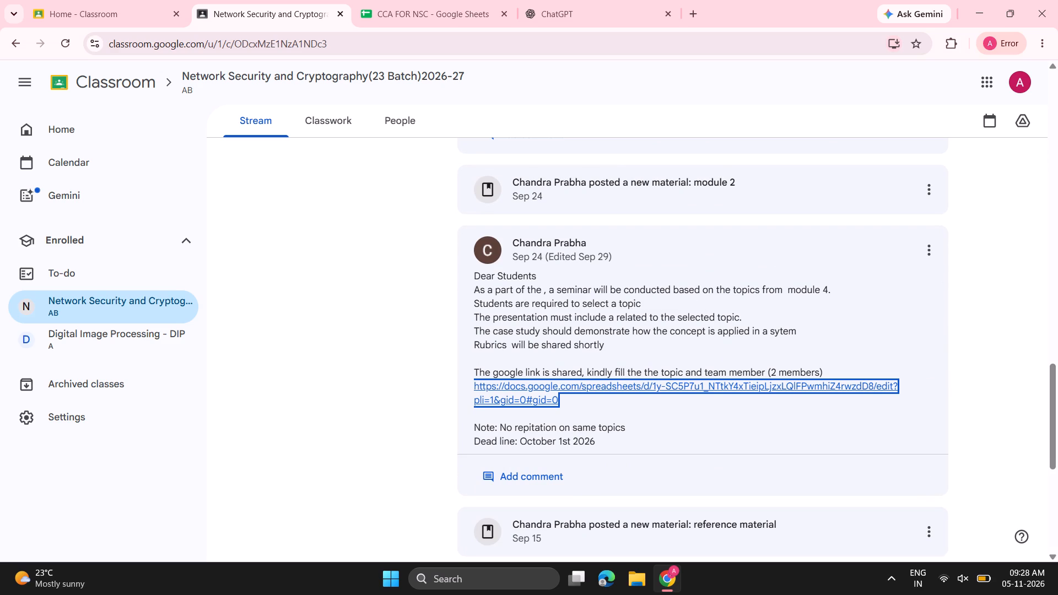
scroll(601, 319, "down", 3)
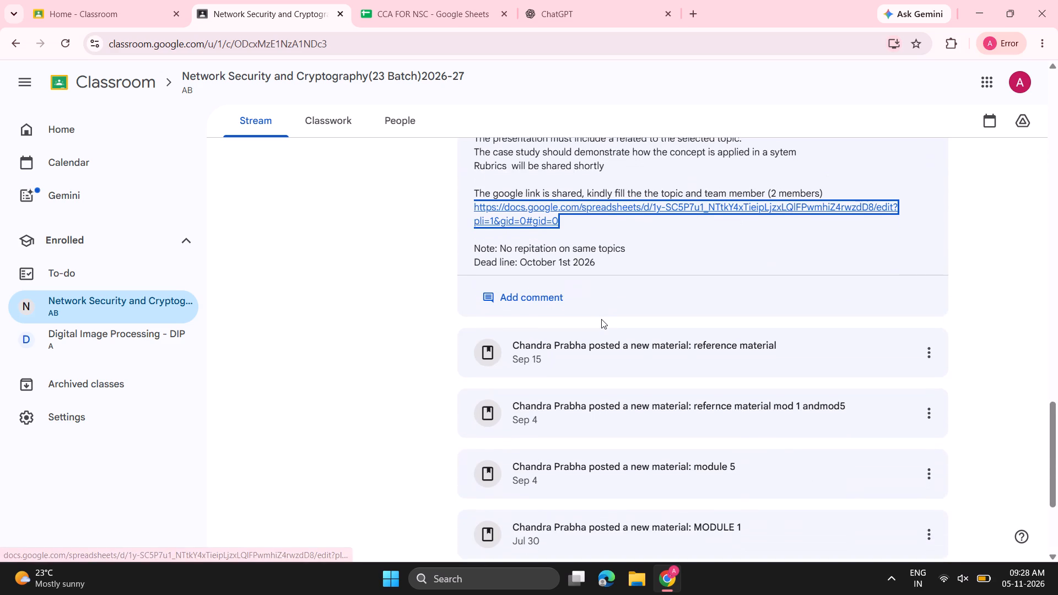
scroll(601, 319, "down", 3)
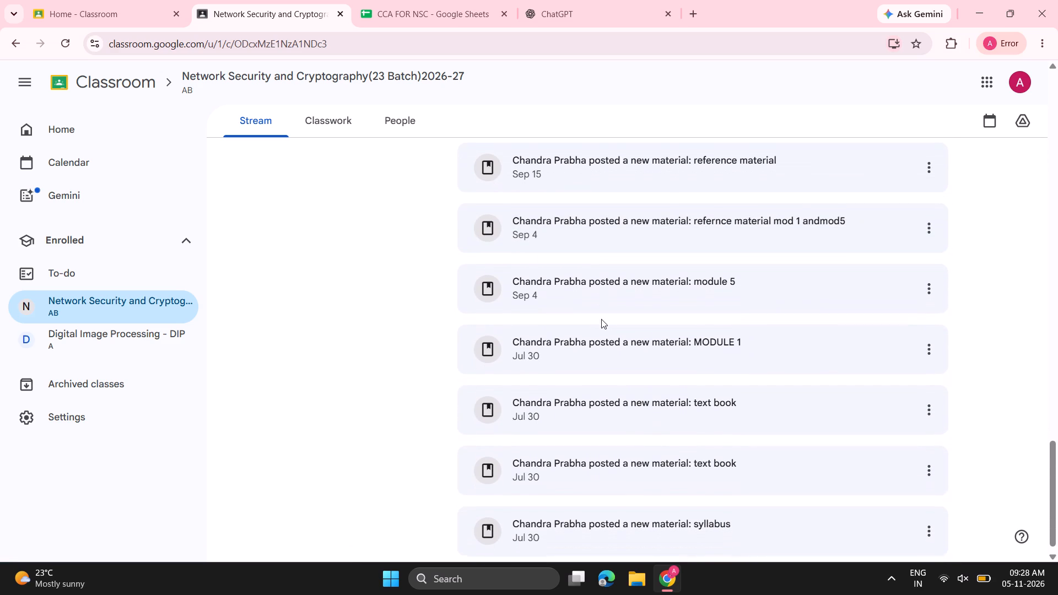
scroll(601, 319, "down", 1)
scroll(601, 319, "up", 1)
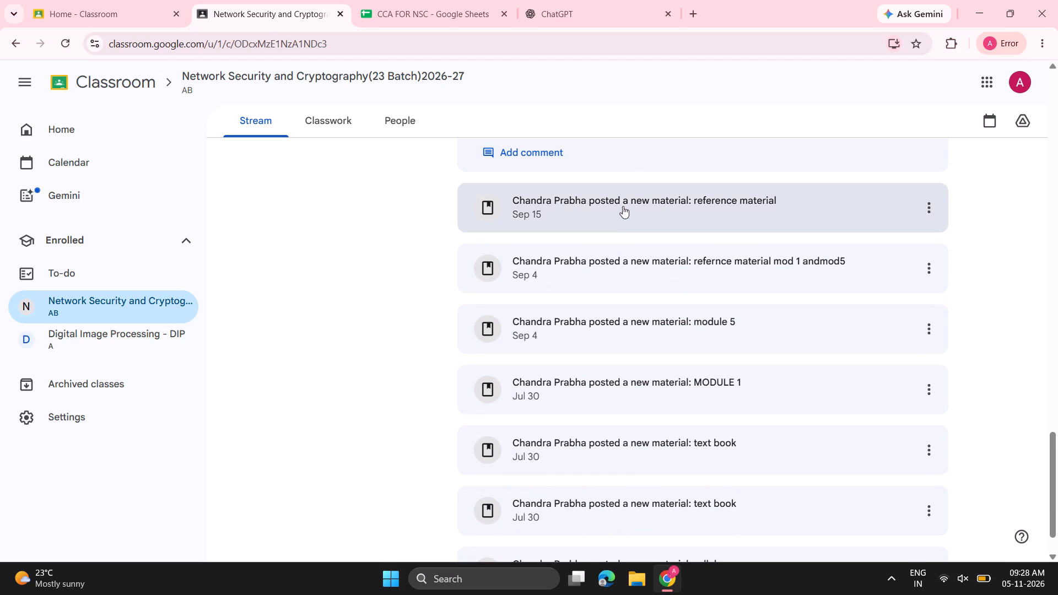
Open the Sep 15 reference material post to check its attached files, and return to the class stream.
left_click(616, 218)
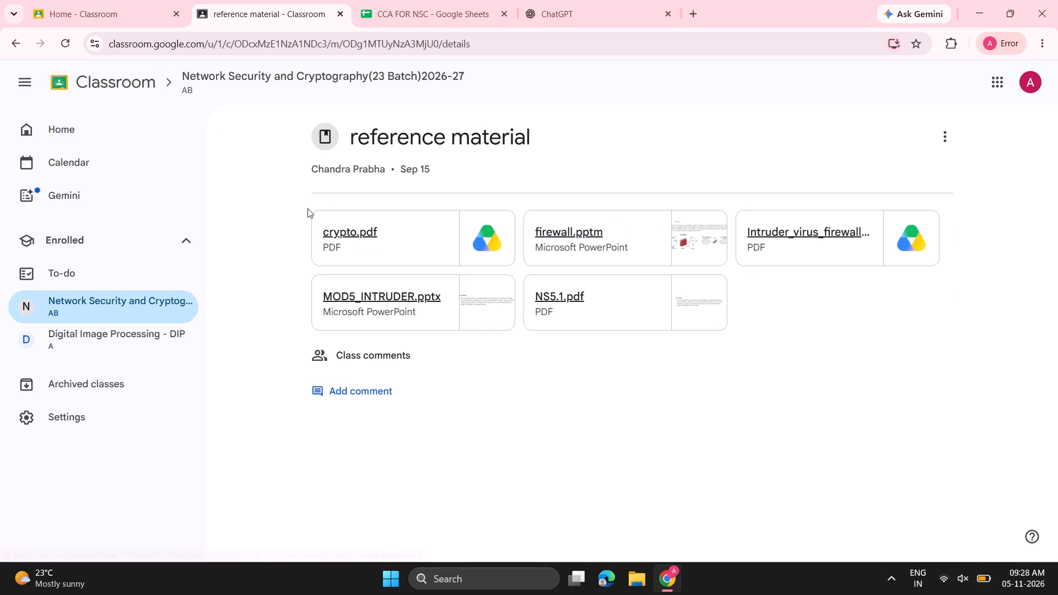
left_click(10, 40)
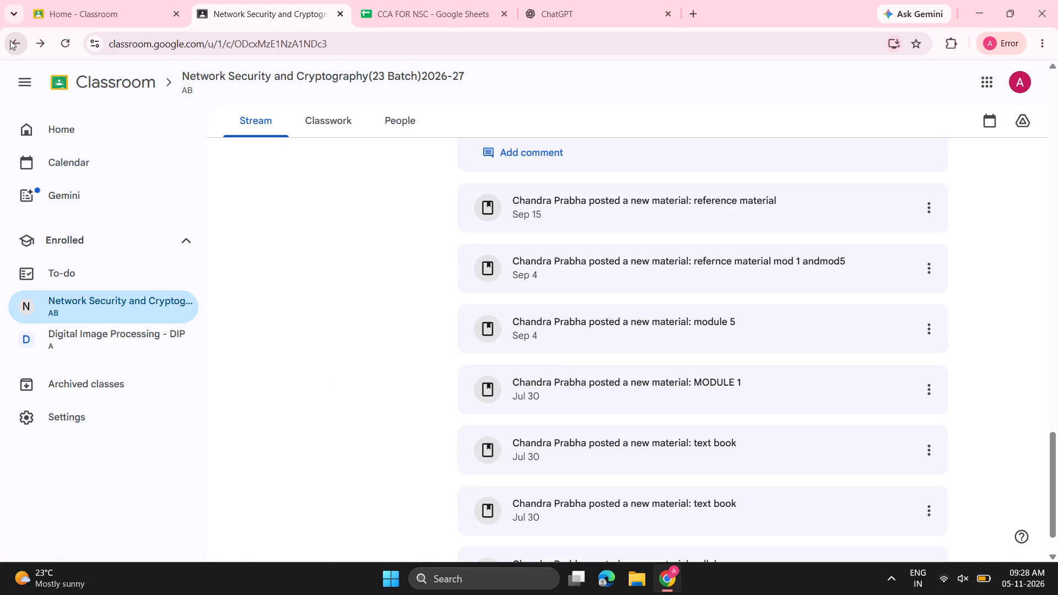
Open the attached text1.pdf from the upper of the two Jul 30 text book posts.
scroll(618, 298, "down", 2)
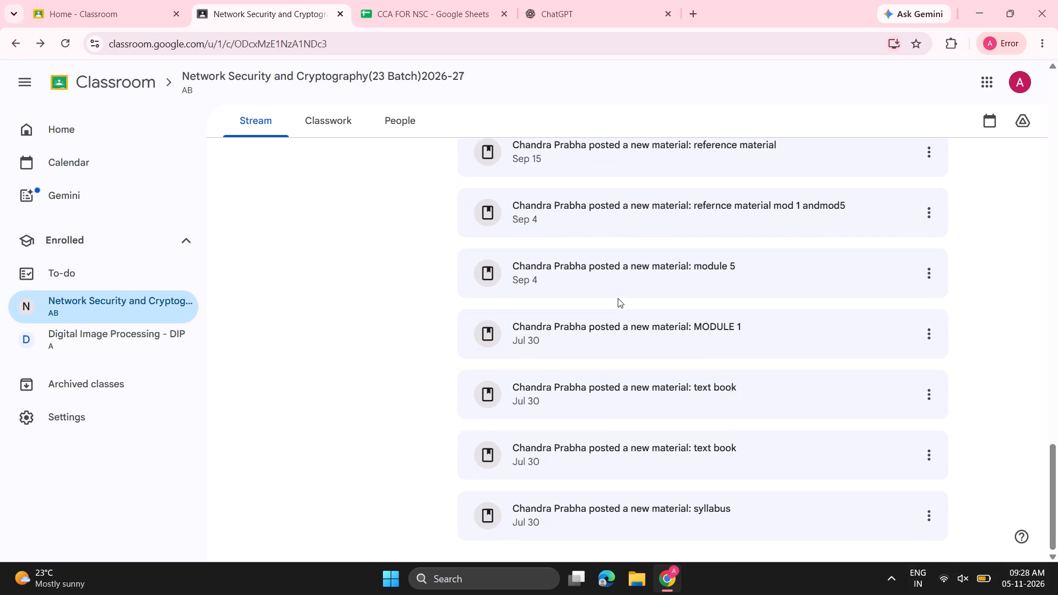
left_click(631, 410)
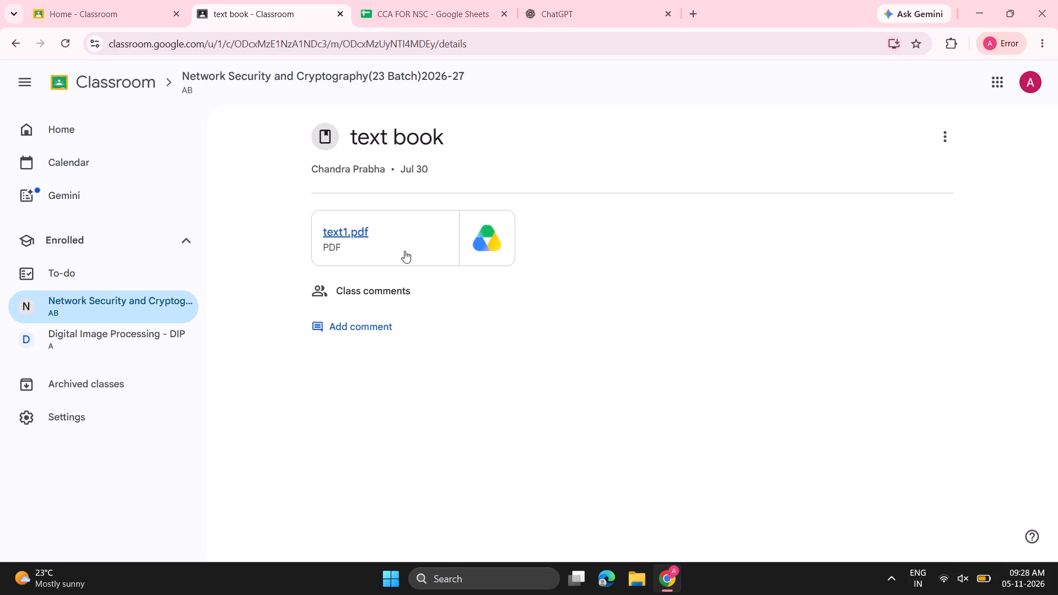
left_click(358, 231)
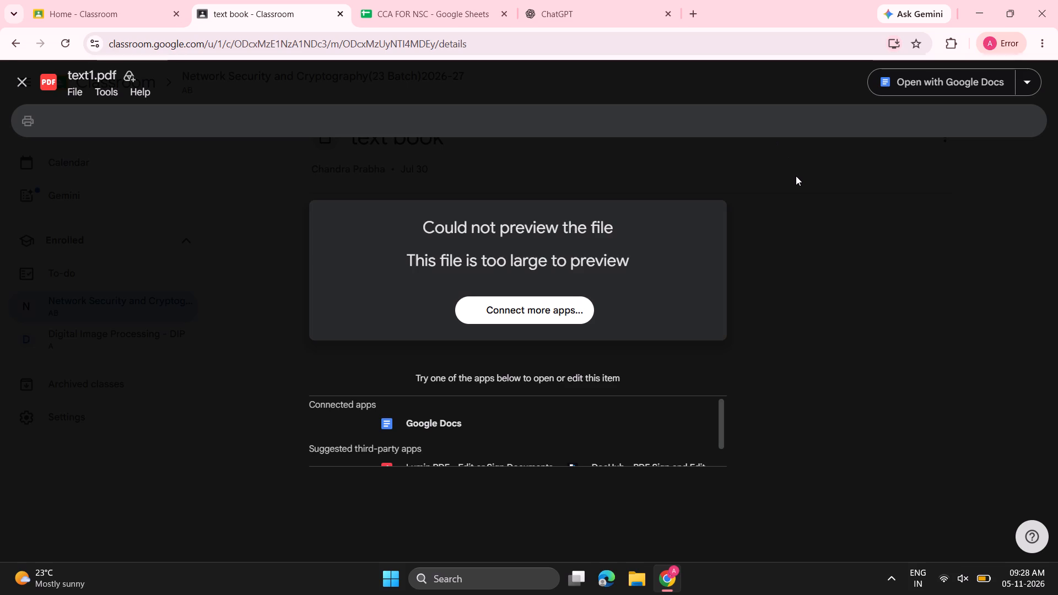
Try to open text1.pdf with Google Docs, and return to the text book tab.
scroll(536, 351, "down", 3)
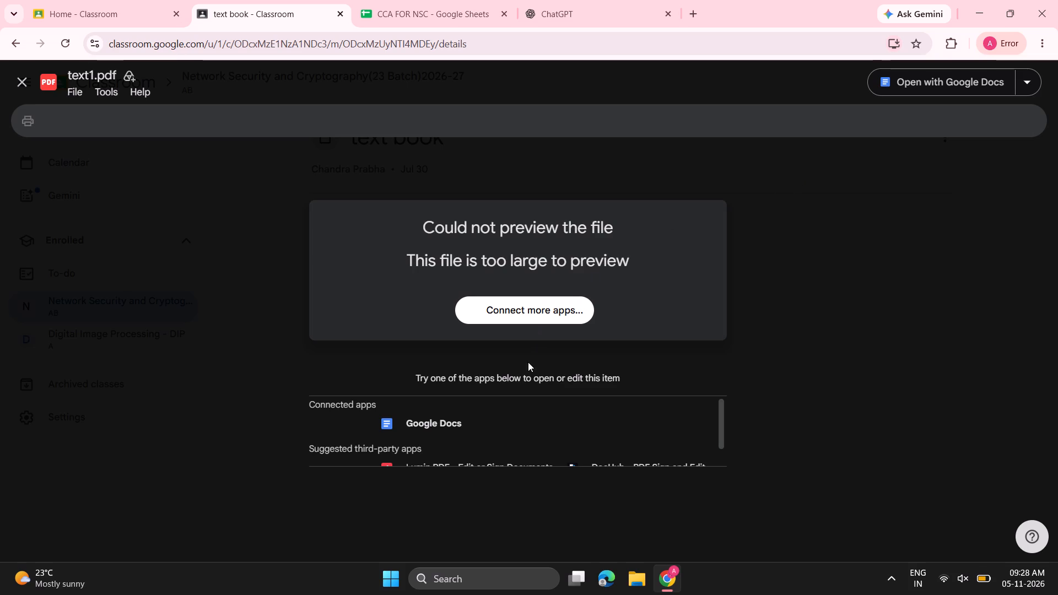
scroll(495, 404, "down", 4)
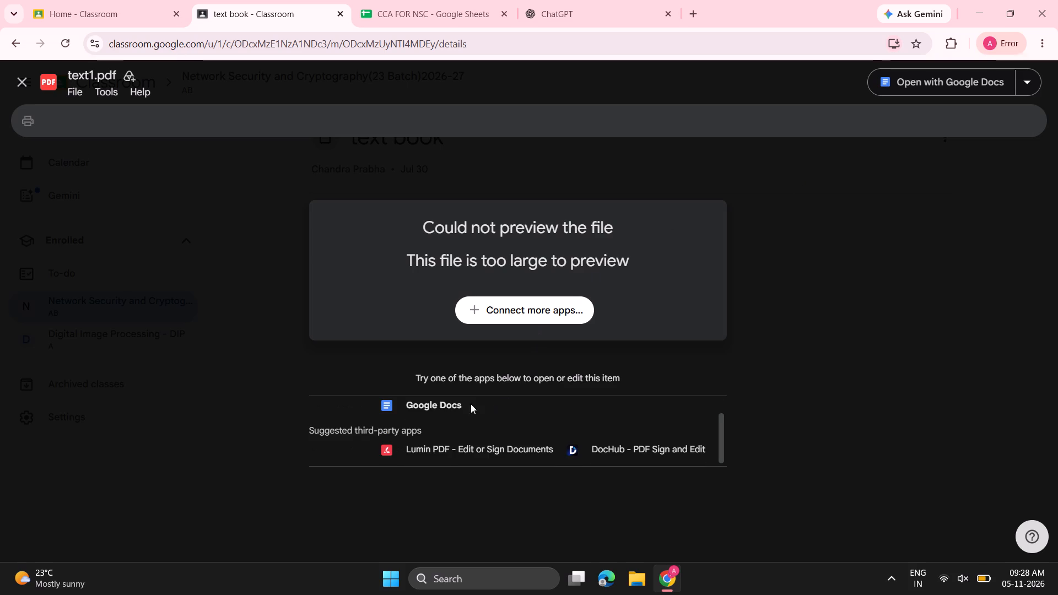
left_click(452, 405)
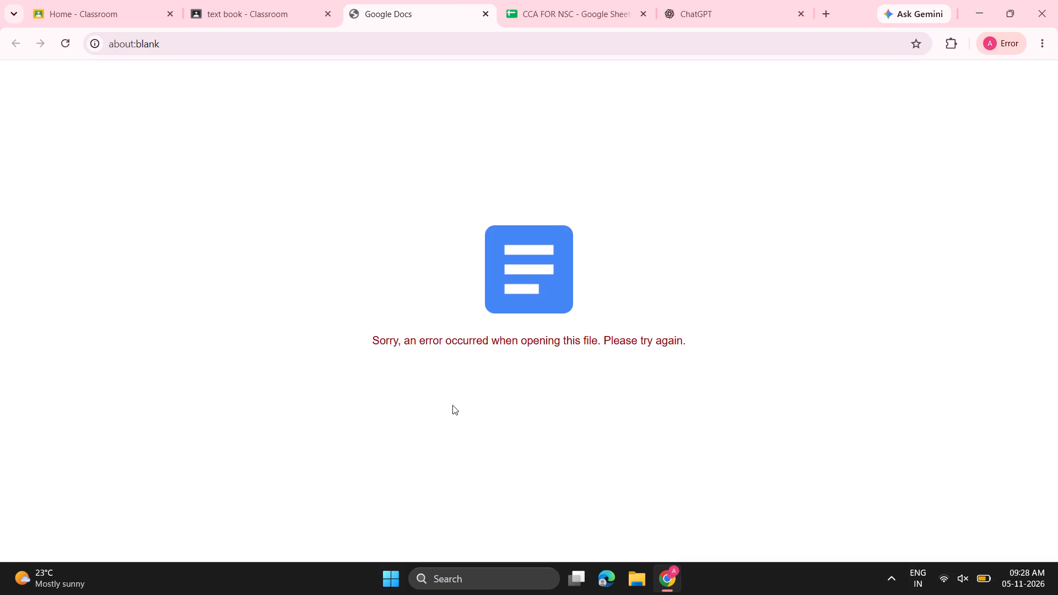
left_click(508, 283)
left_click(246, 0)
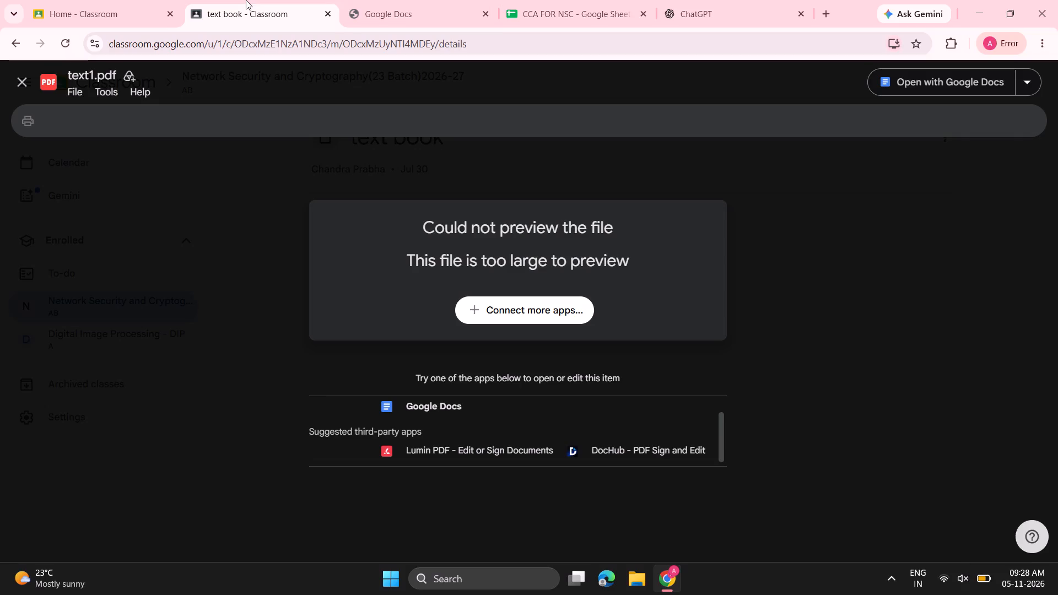
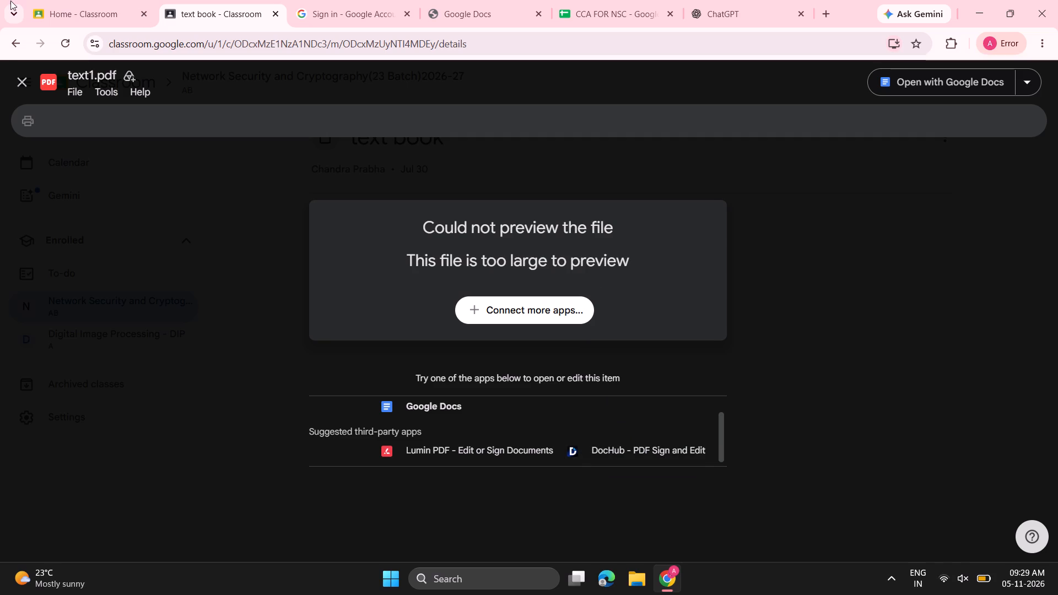
Close the text1.pdf preview and return to the Network Security and Cryptography class stream.
left_click(21, 89)
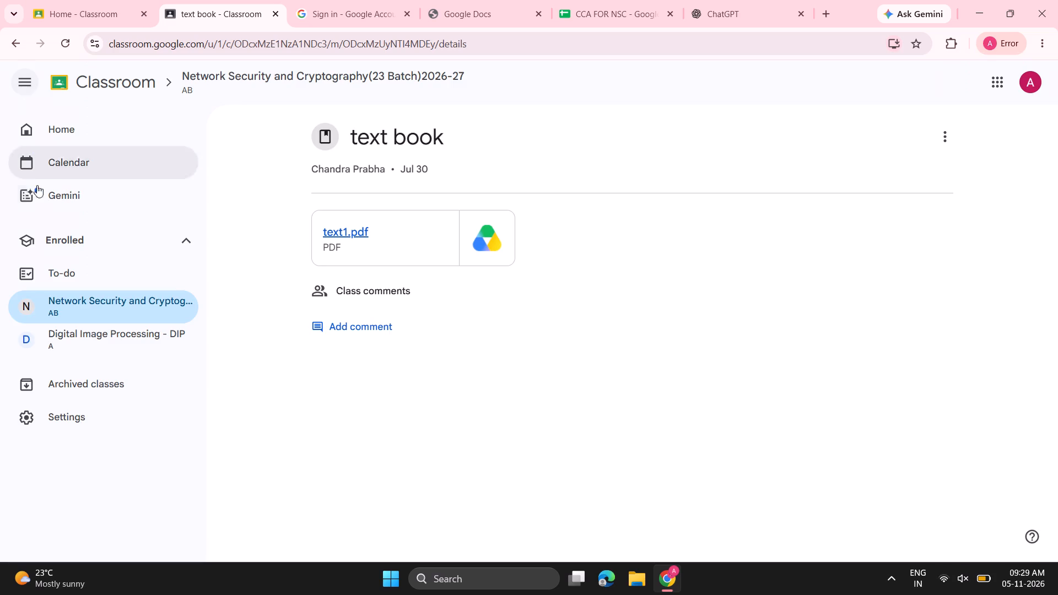
scroll(370, 250, "up", 3)
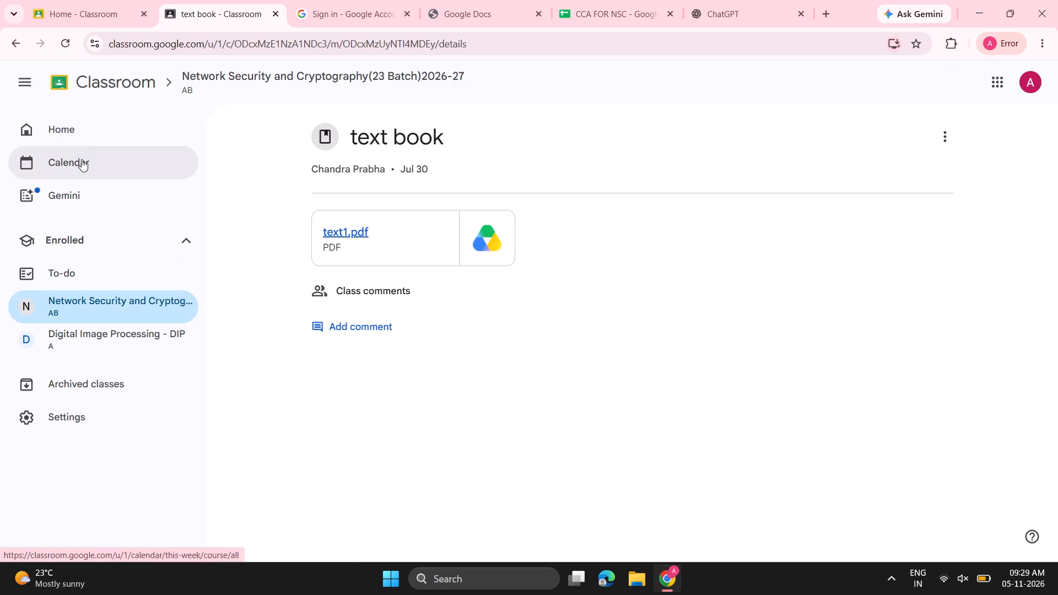
left_click(21, 53)
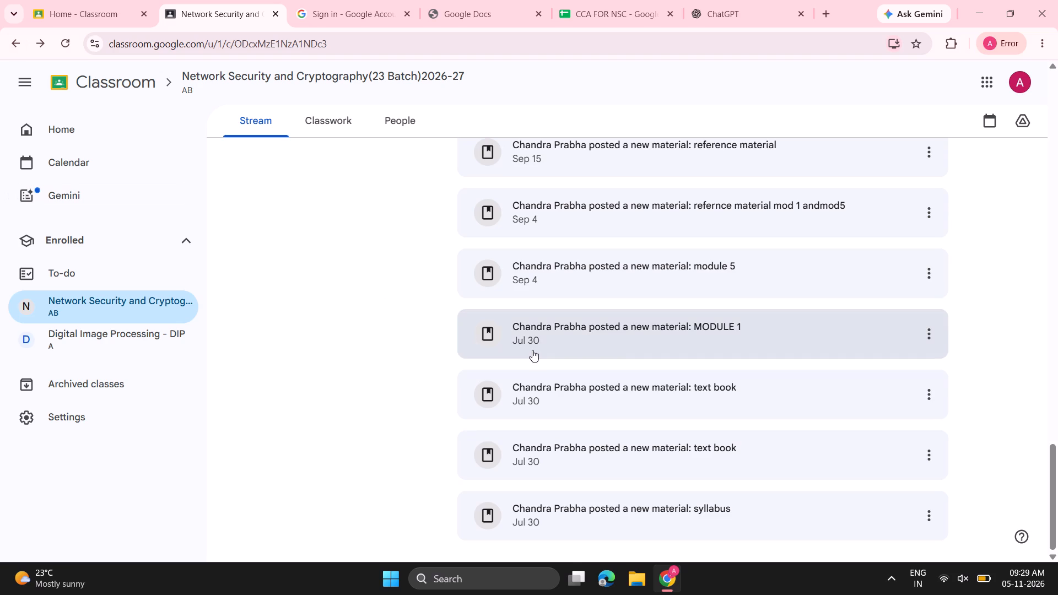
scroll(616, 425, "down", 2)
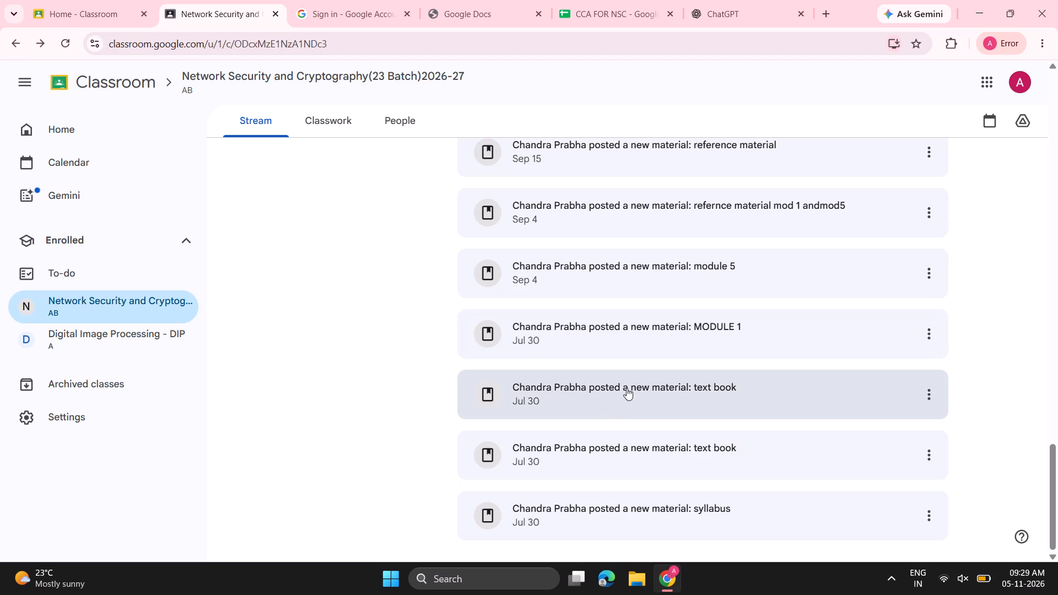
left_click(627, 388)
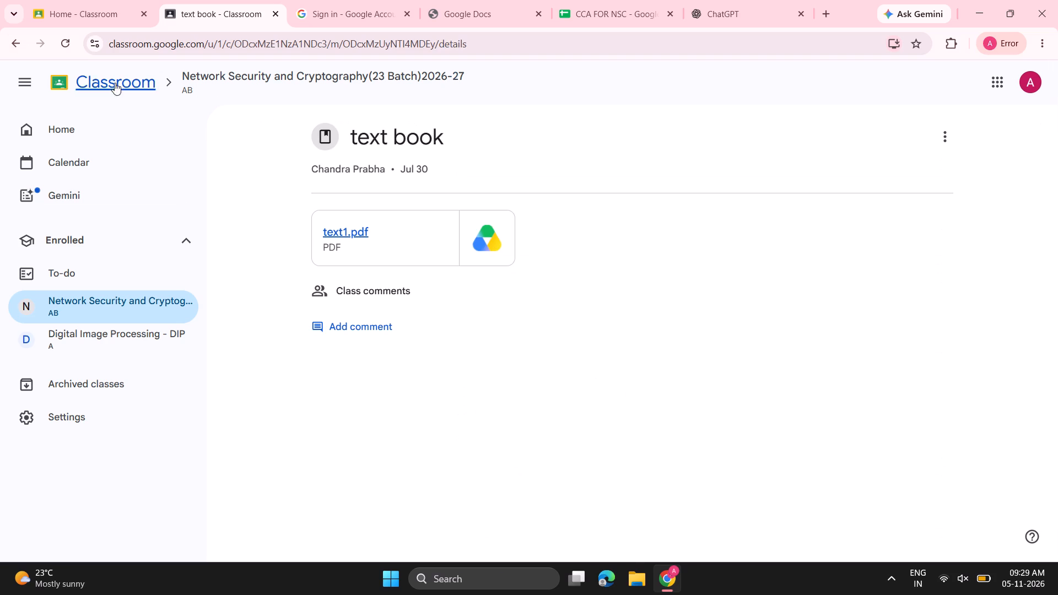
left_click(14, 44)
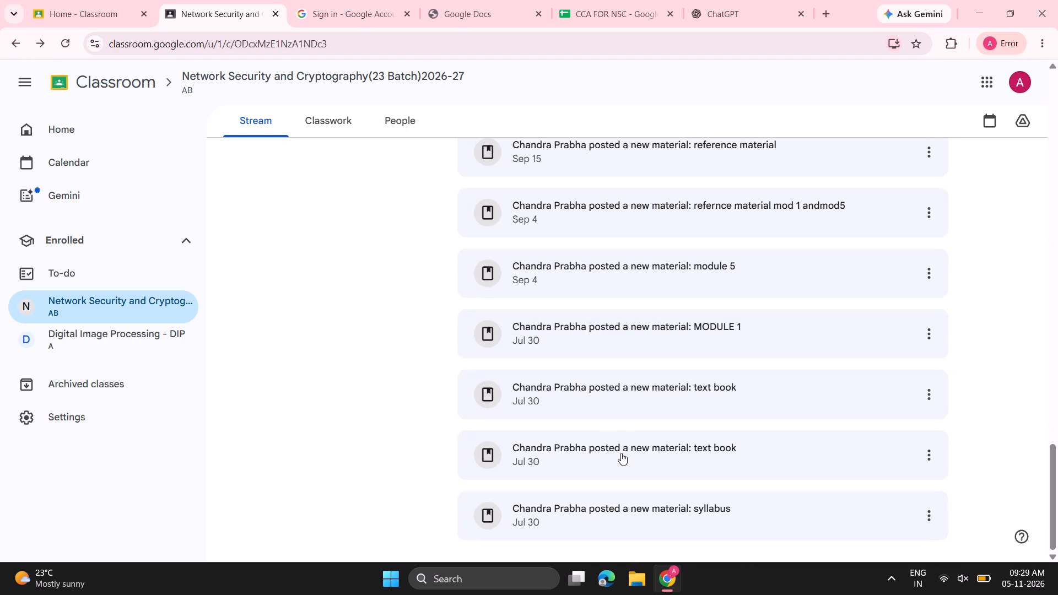
Open the attached Cryptography and Network Security PDF from the lower of the two Jul 30 text book posts.
left_click(621, 453)
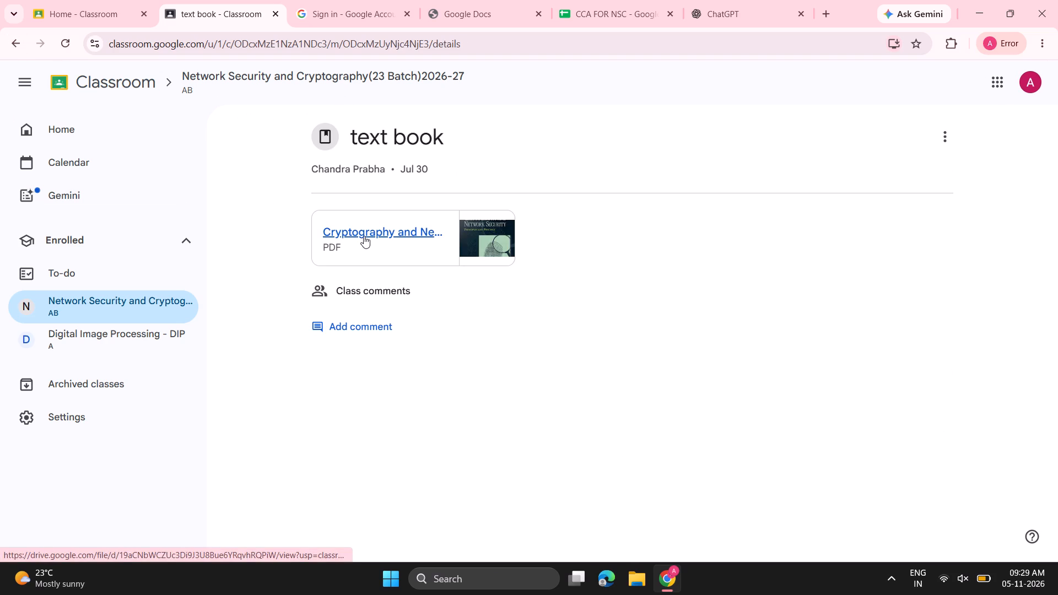
left_click(364, 236)
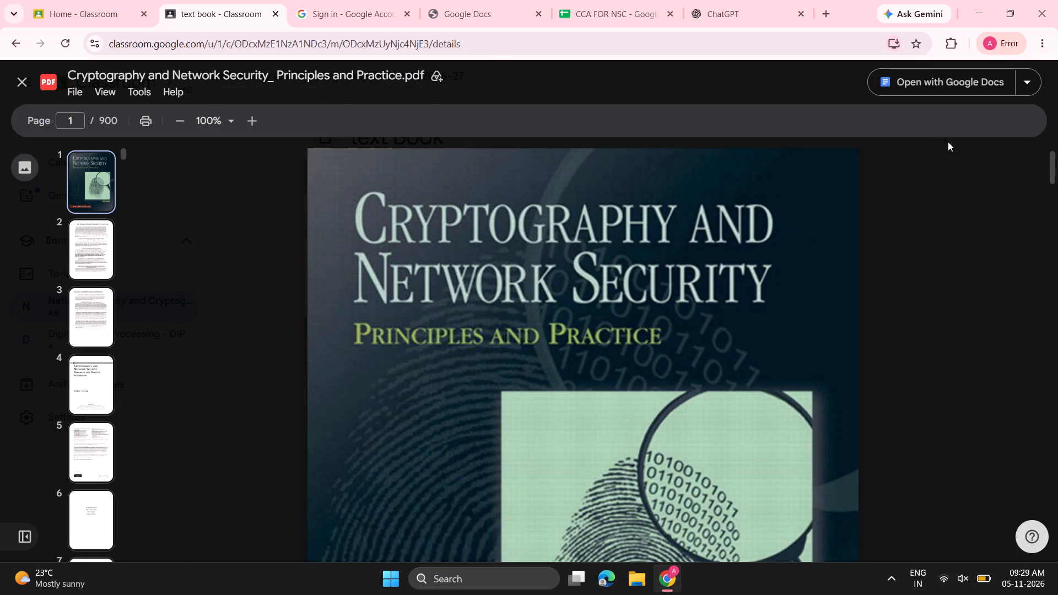
left_click(66, 91)
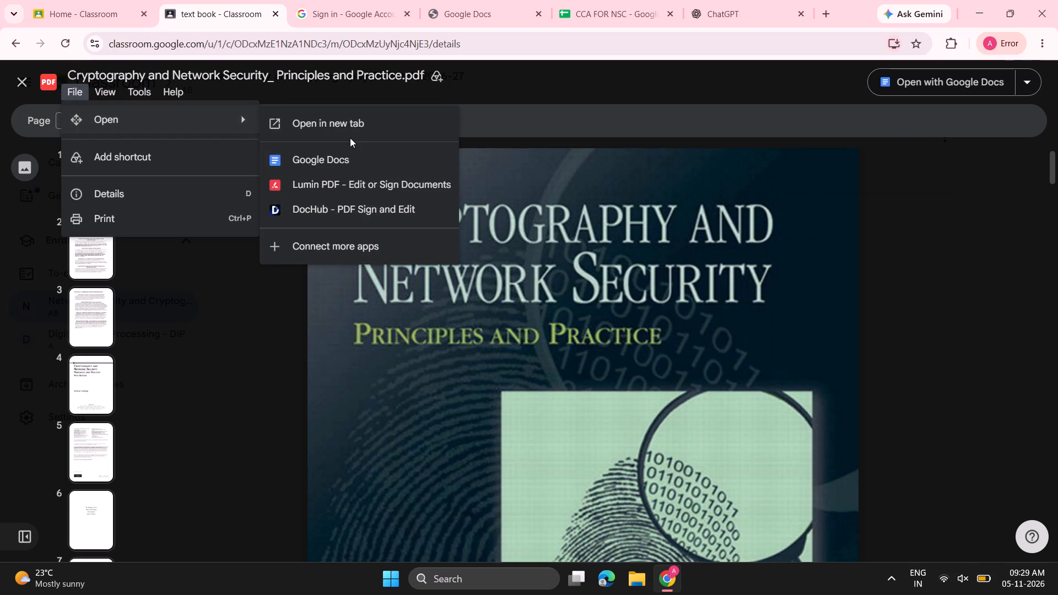
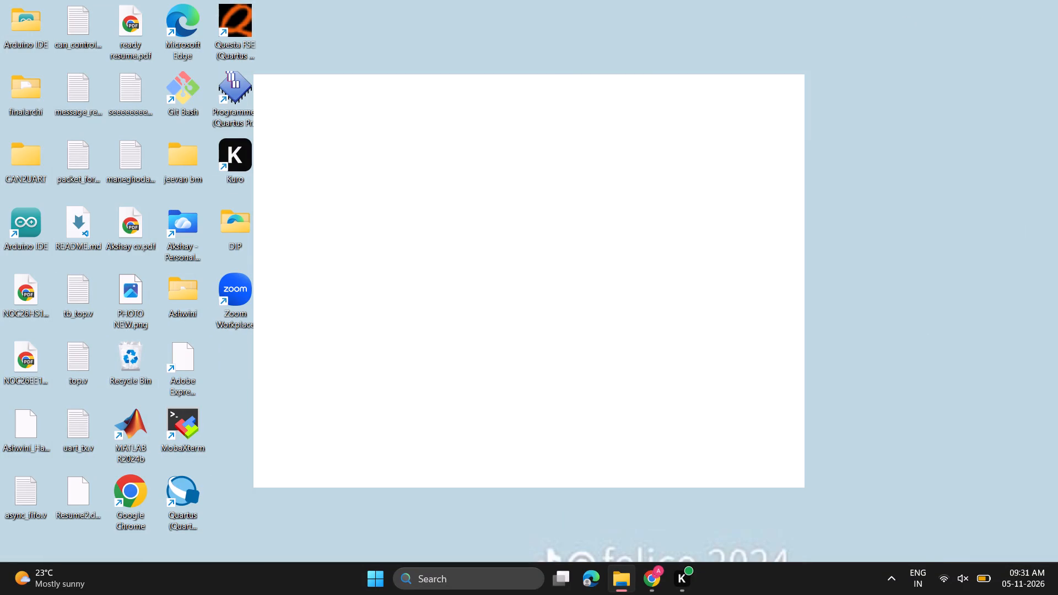
left_click(484, 581)
type("power")
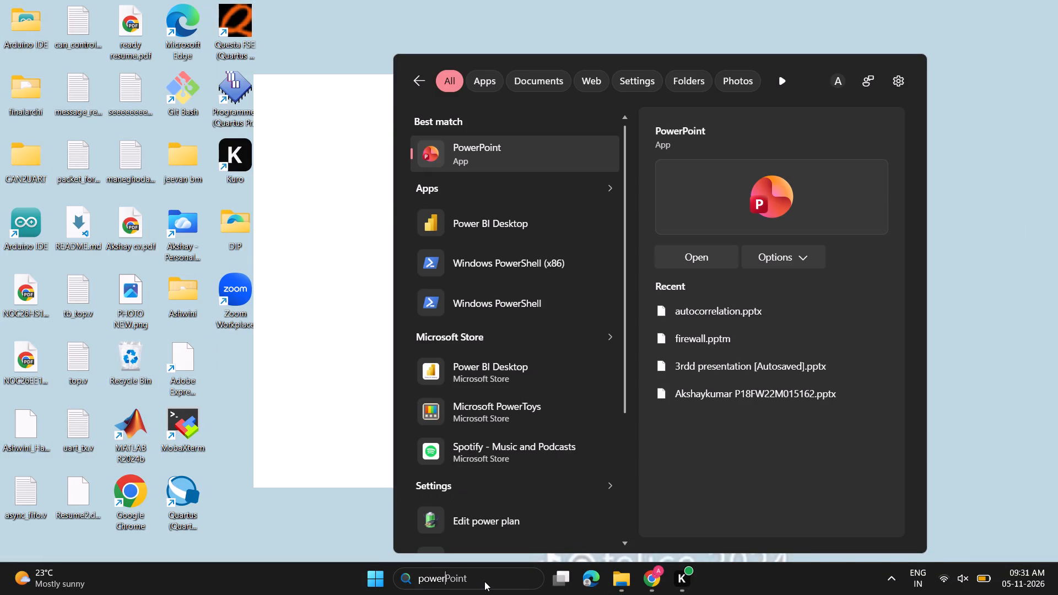
left_click(688, 255)
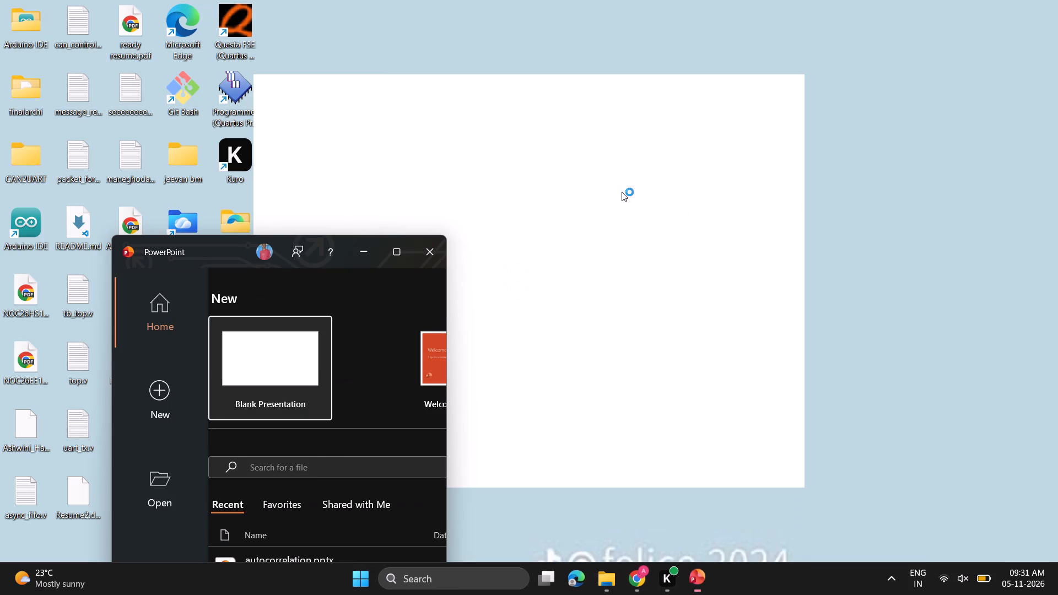
left_click(397, 250)
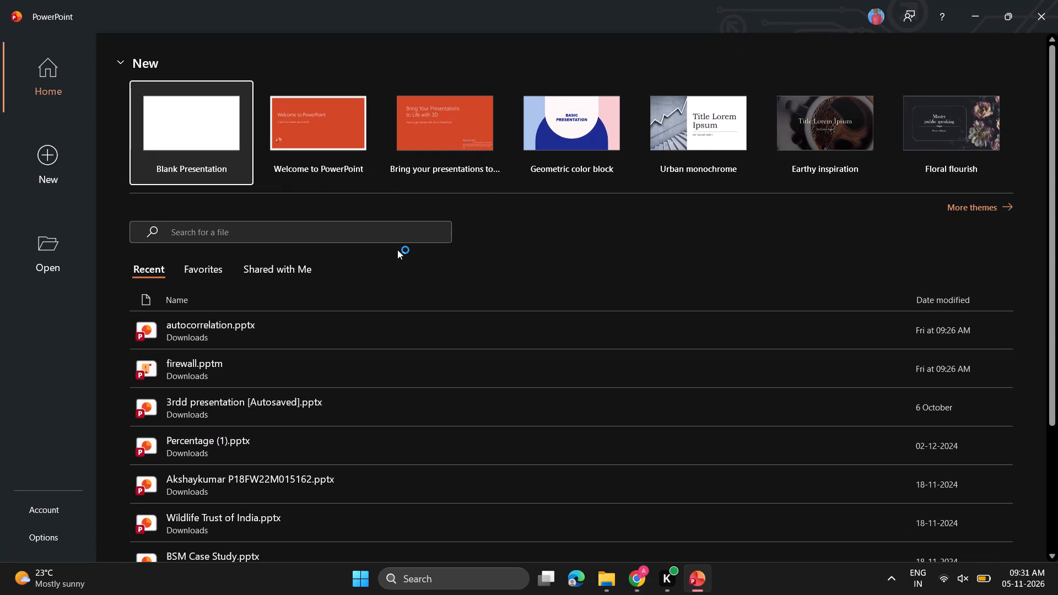
Look for an existing presentation among the recent files, this PC's Documents folder, and the DIP folder on the OneDrive Desktop.
scroll(243, 402, "down", 2)
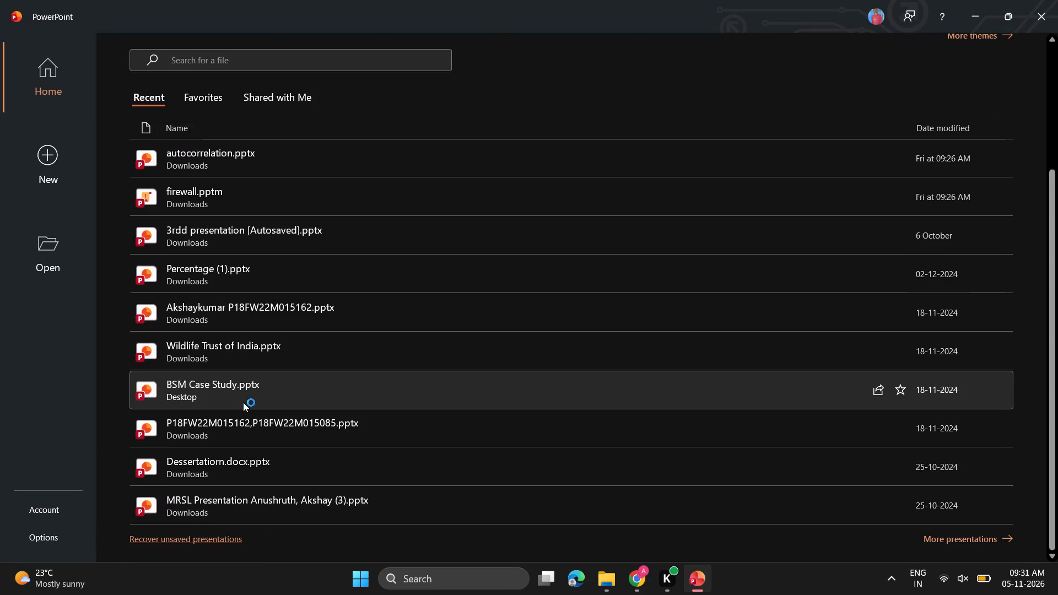
scroll(243, 402, "up", 4)
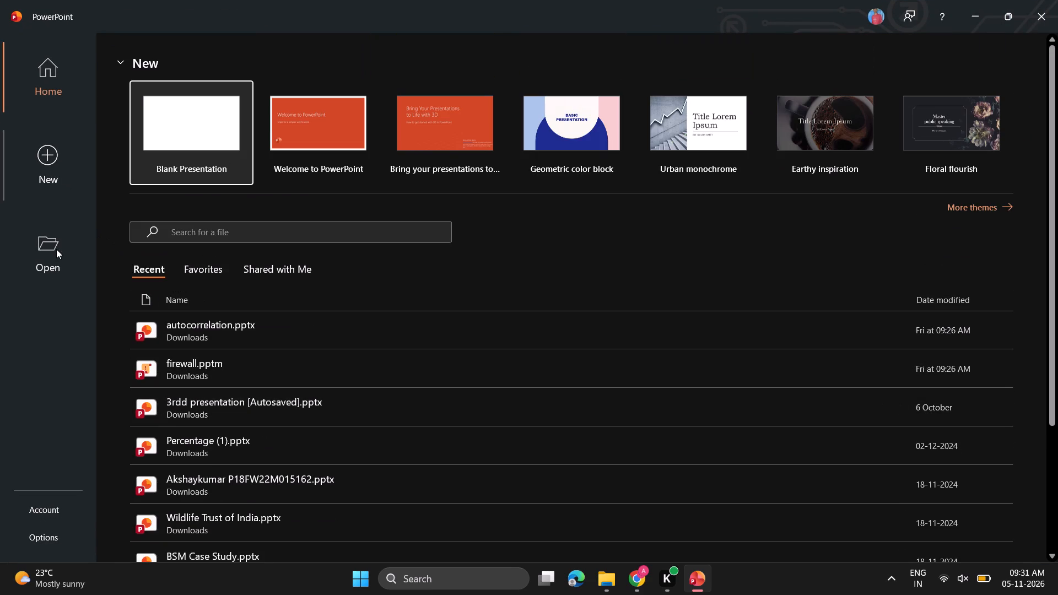
left_click(55, 253)
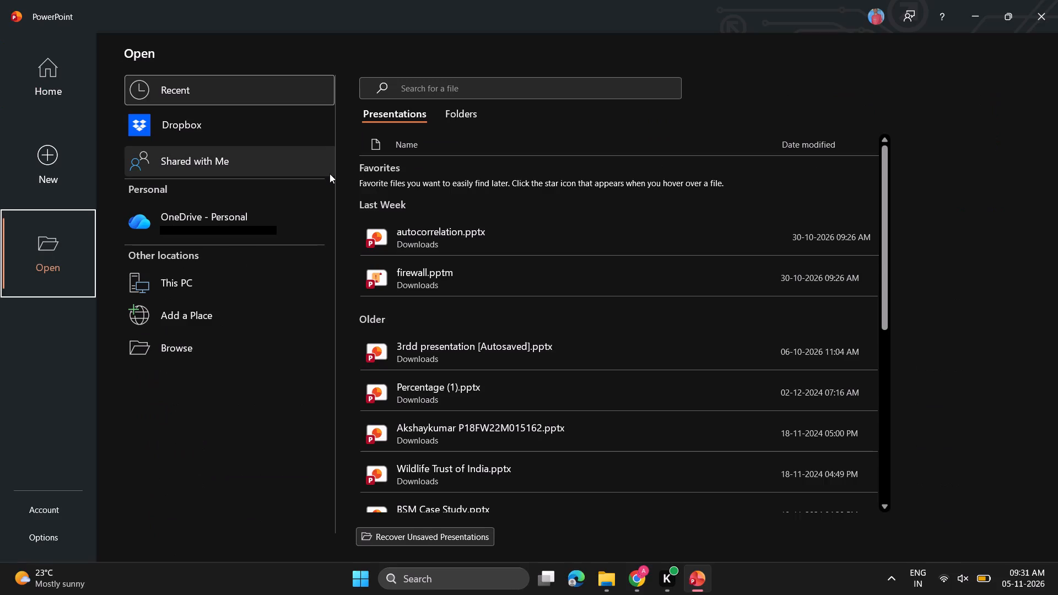
double_click(165, 285)
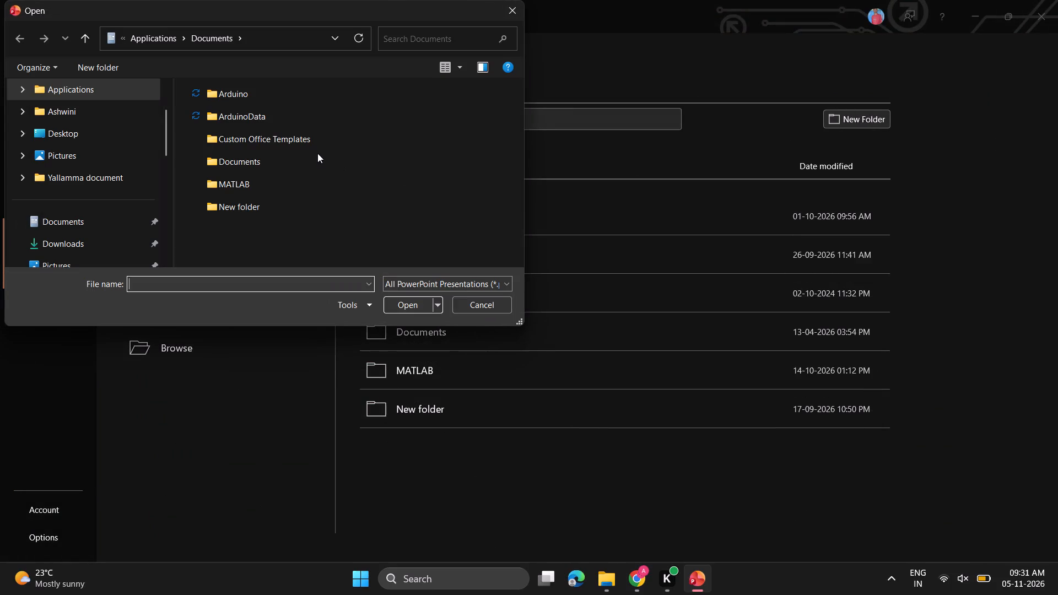
left_click(511, 6)
scroll(503, 275, "down", 3)
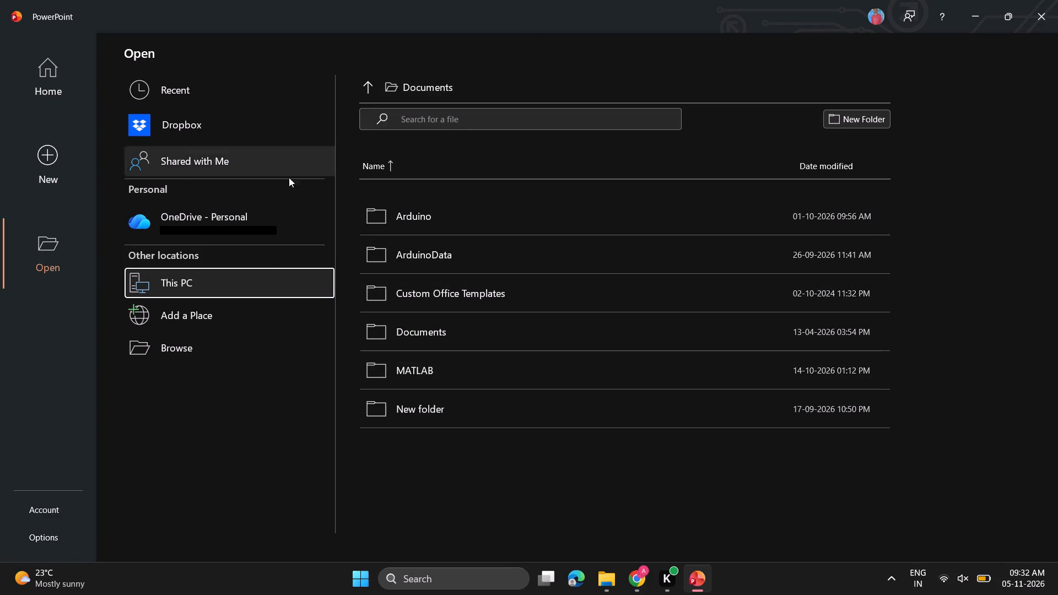
left_click(249, 218)
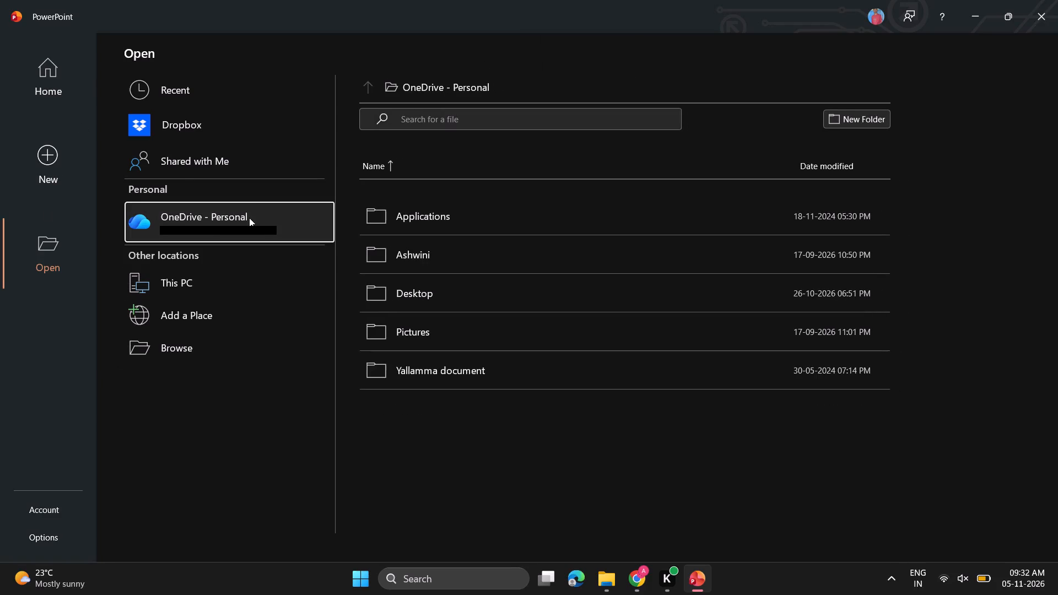
double_click(417, 285)
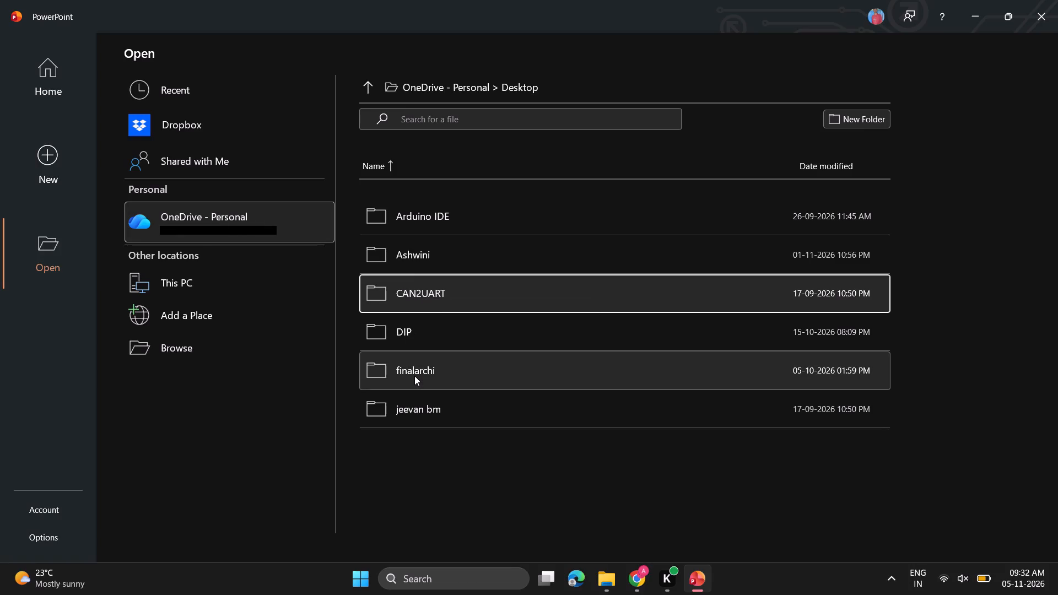
scroll(414, 376, "down", 1)
scroll(414, 376, "up", 4)
double_click(422, 328)
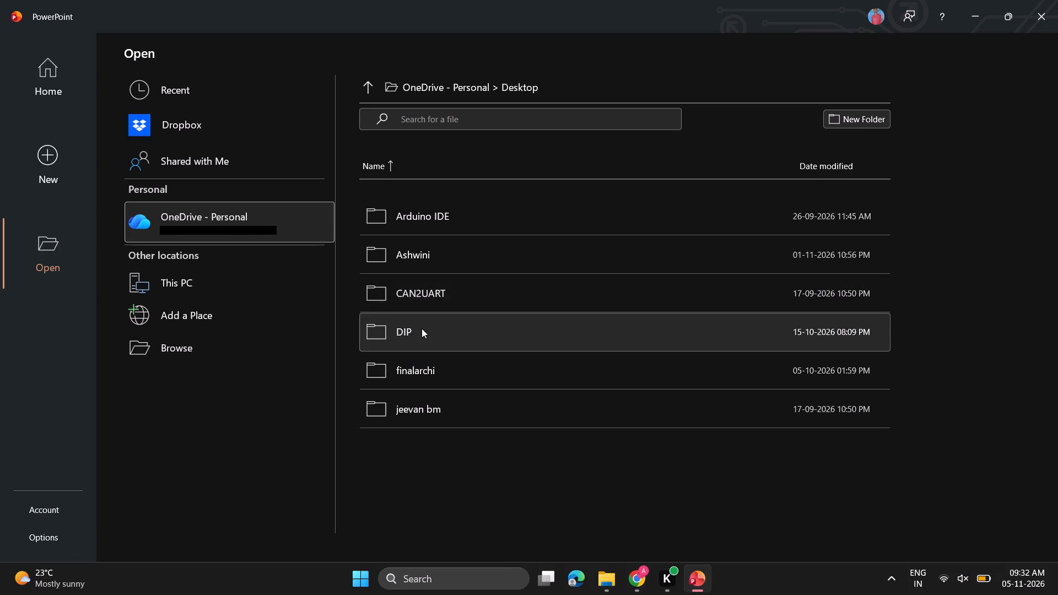
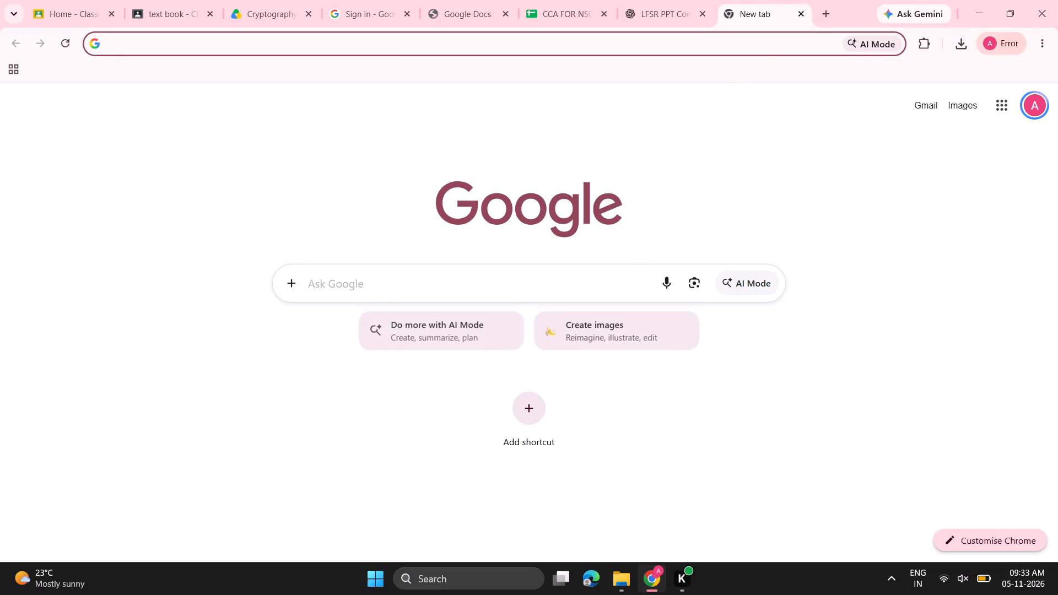
Open Google Drive from the new Chrome tab and reload its home page to refresh the suggested files.
left_click(990, 102)
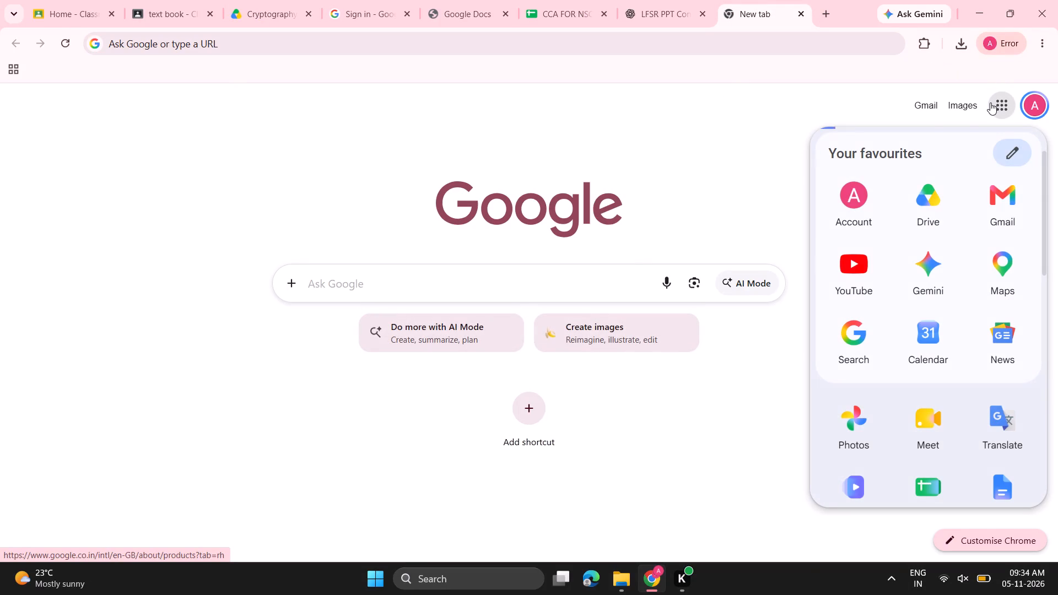
left_click(933, 200)
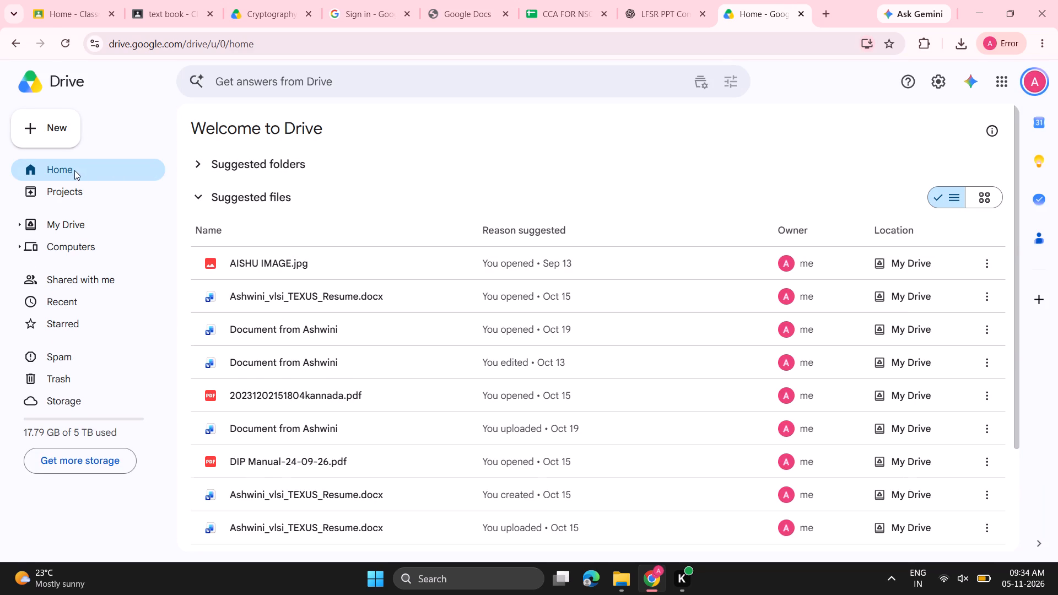
left_click(64, 39)
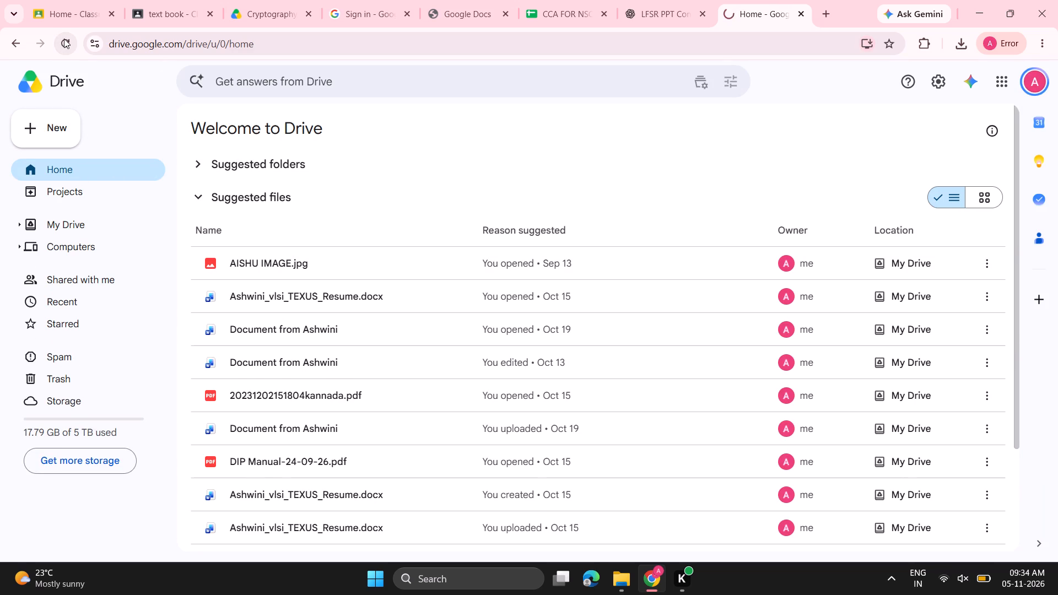
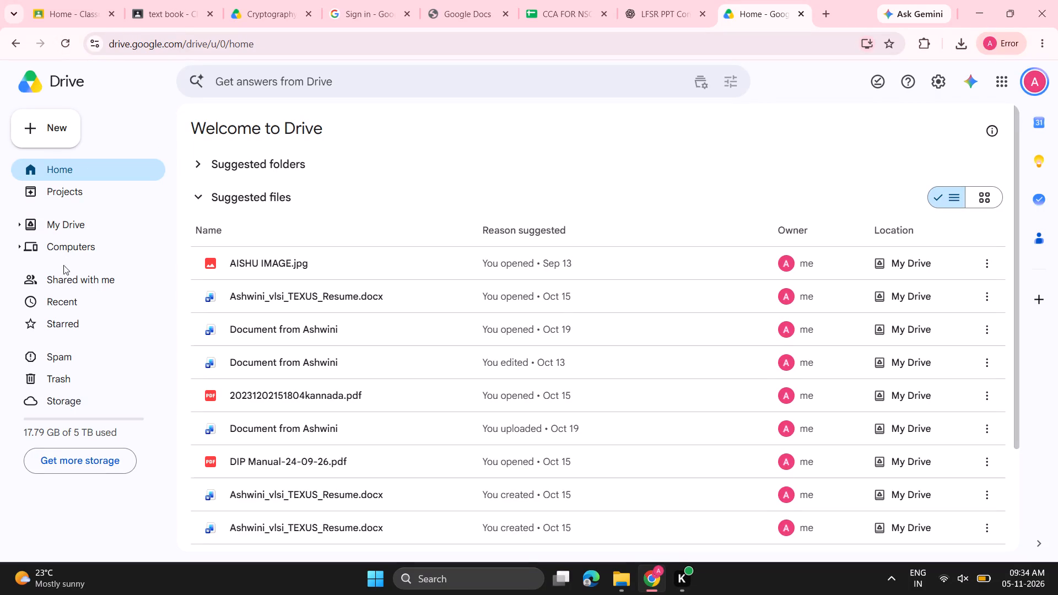
Look through the My Drive file list, reload it, and return to Drive's home page.
left_click(40, 230)
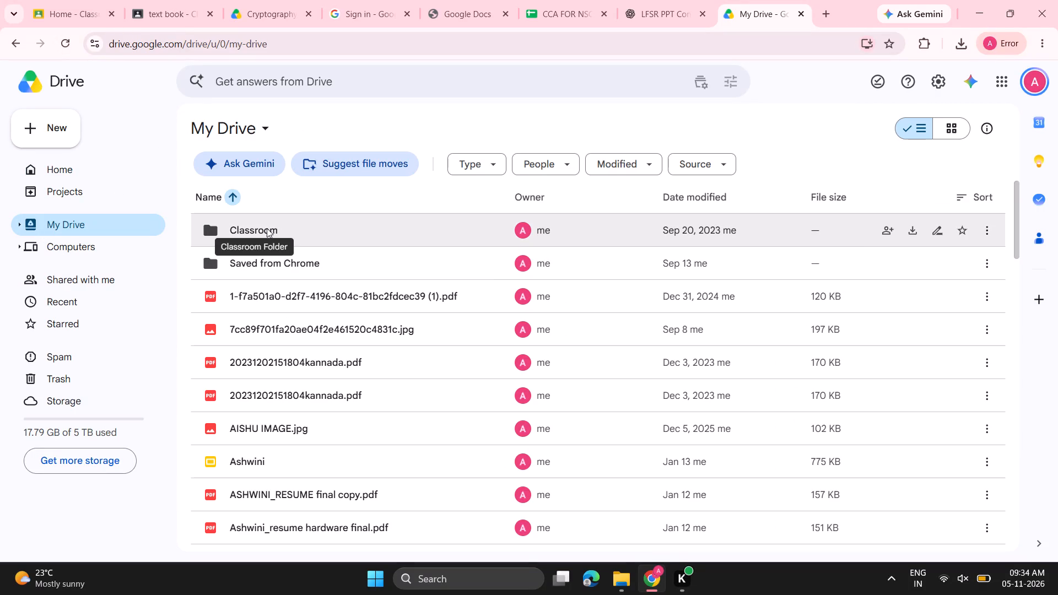
left_click(72, 45)
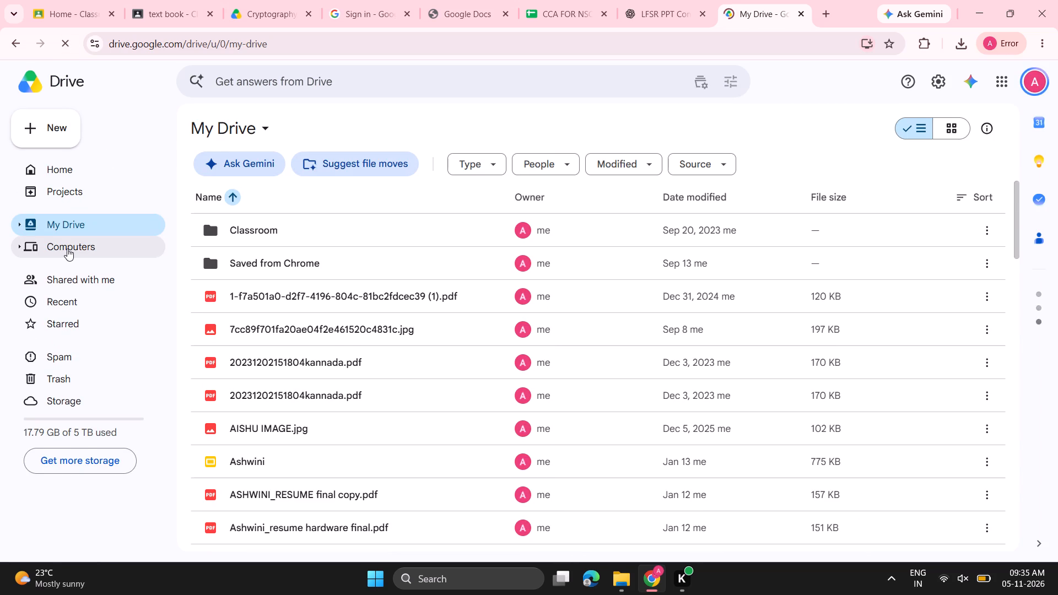
left_click(52, 173)
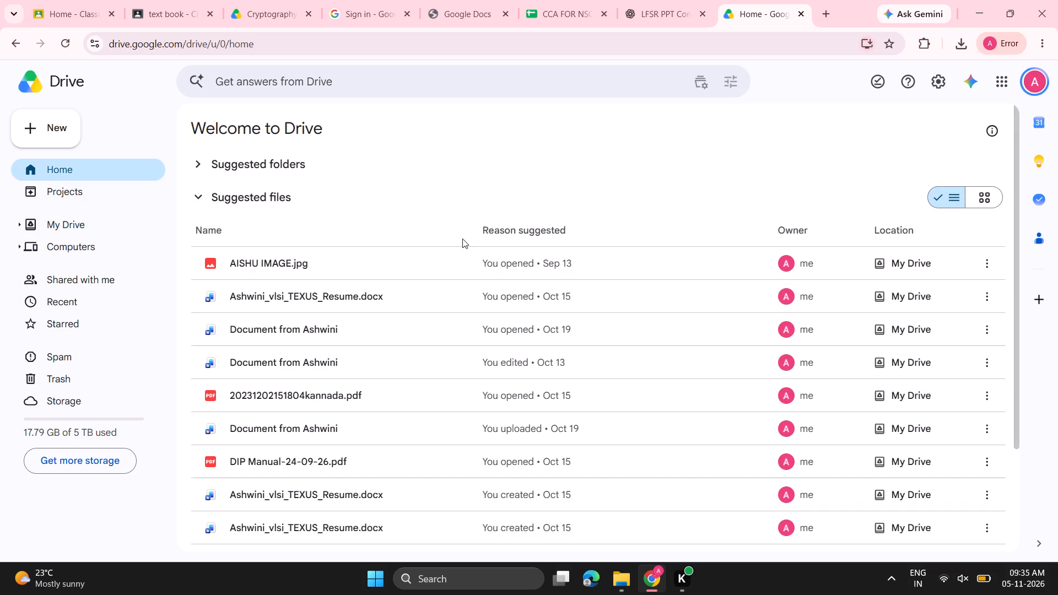
Open a new browser tab.
left_click(823, 9)
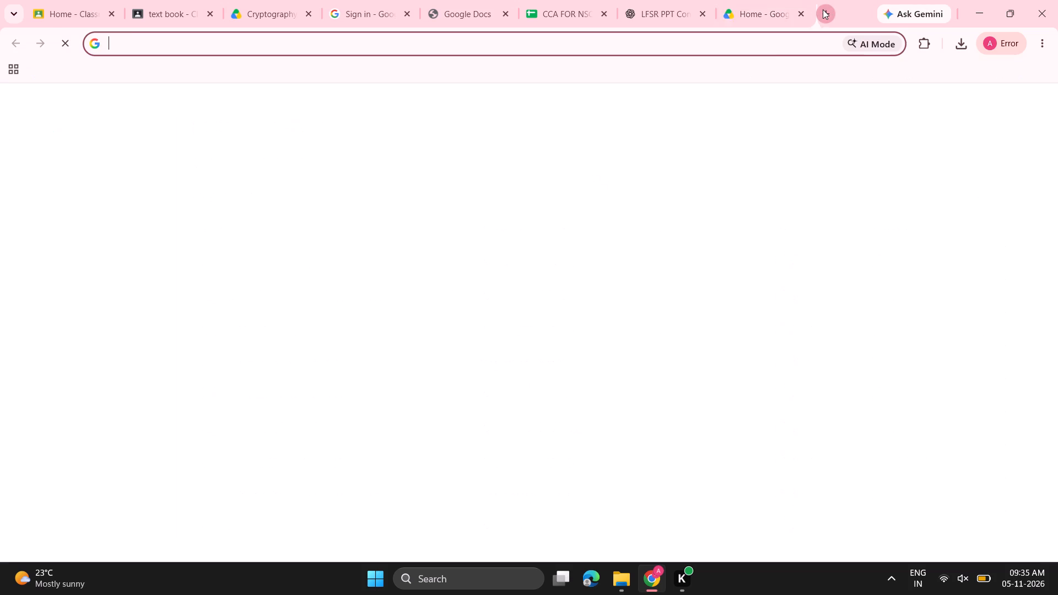
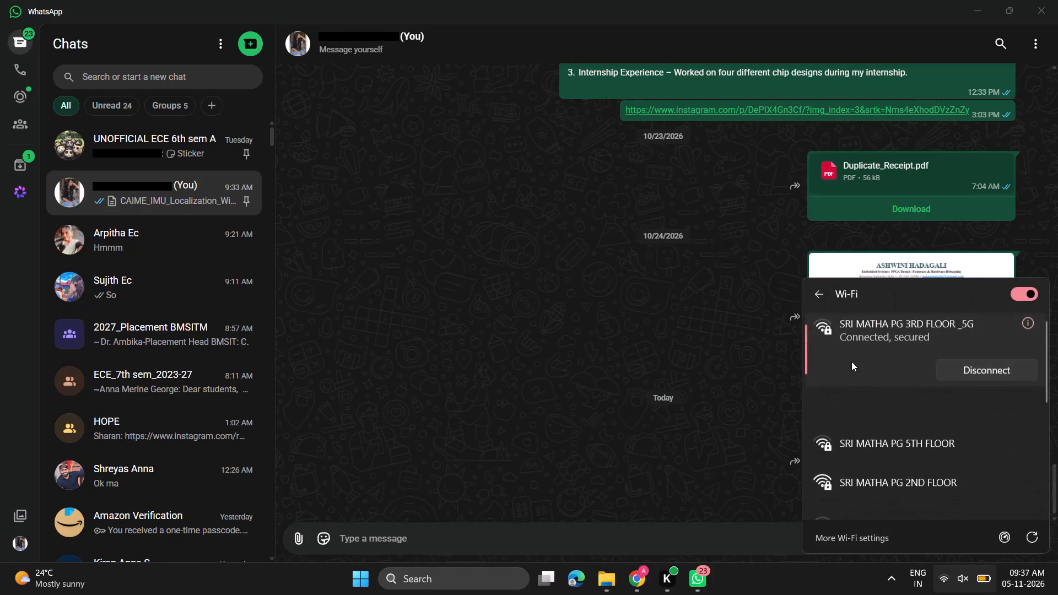
Switch the computer's Wi-Fi connection to the Redmi Note 9 Pro Max network.
left_click(870, 426)
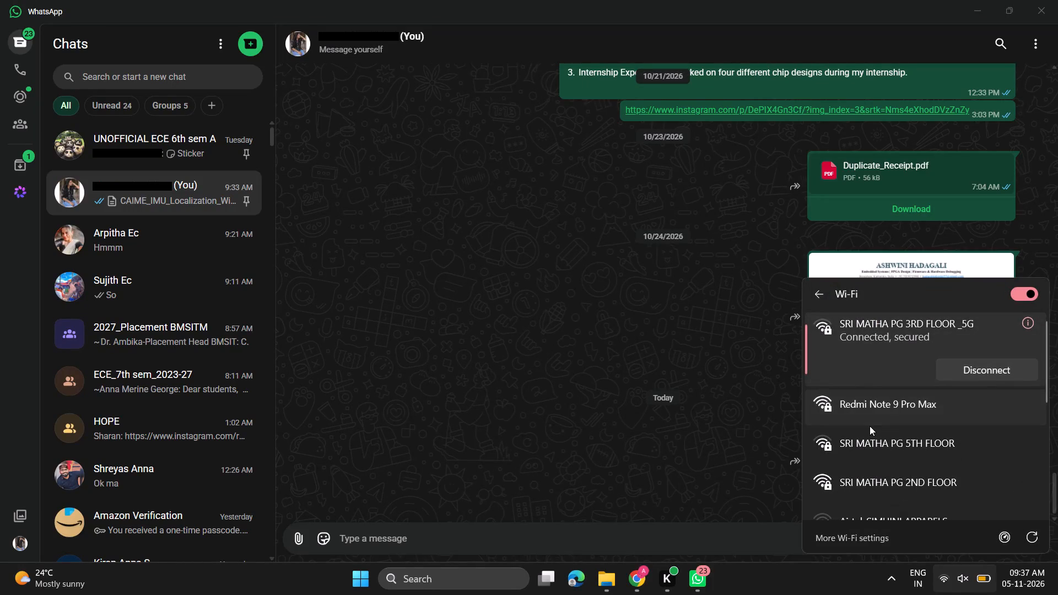
left_click(969, 428)
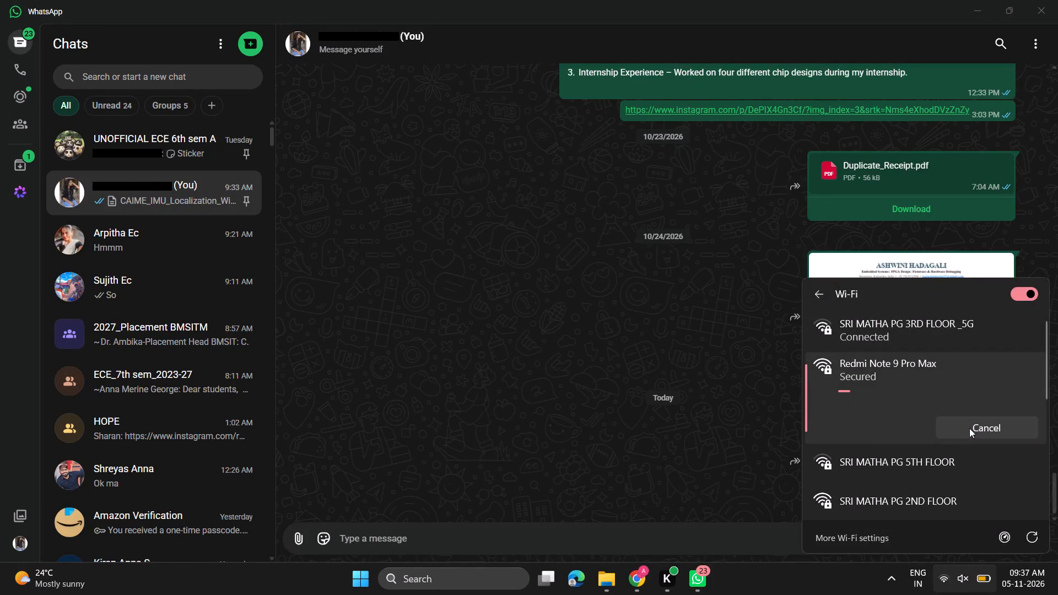
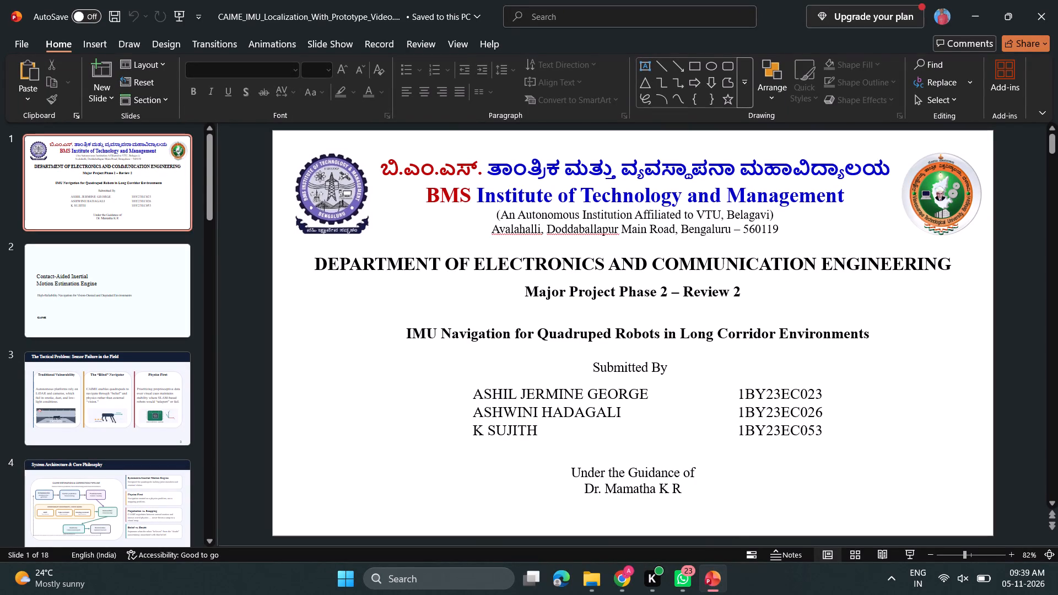
Start a screen snip over the BMS Institute of Technology and Management title slide of the open project presentation.
key("Print")
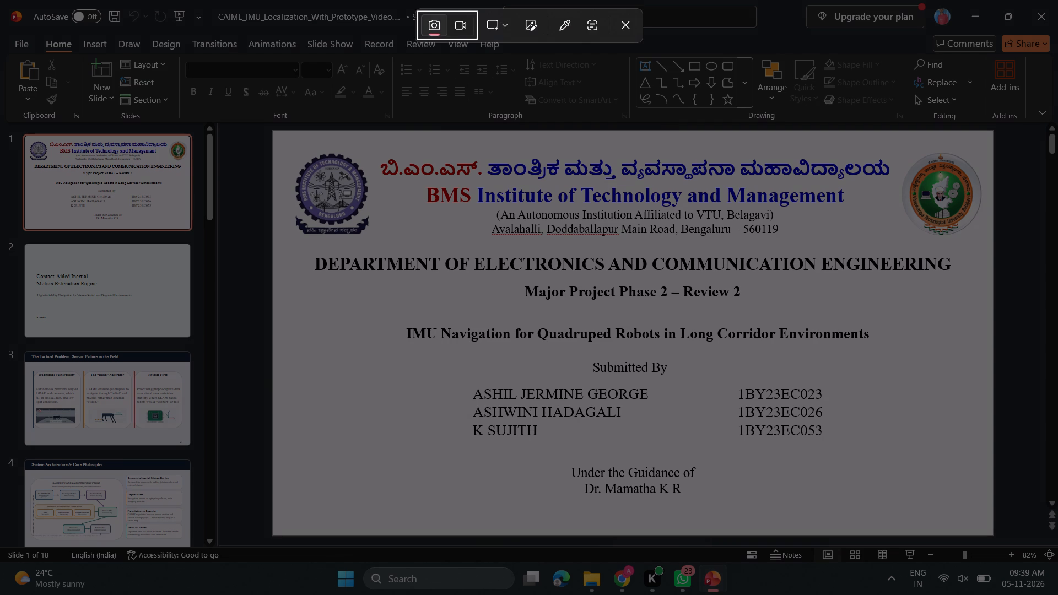
Capture a screenshot of the whole title slide of the existing project presentation.
left_click_drag(273, 123, 778, 509)
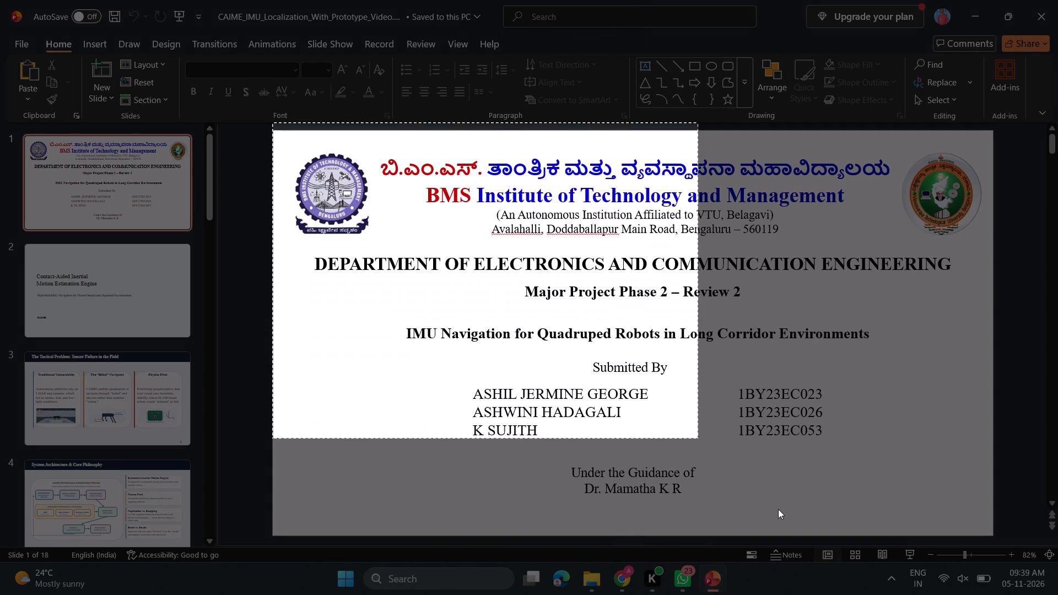
left_click_drag(778, 509, 1048, 540)
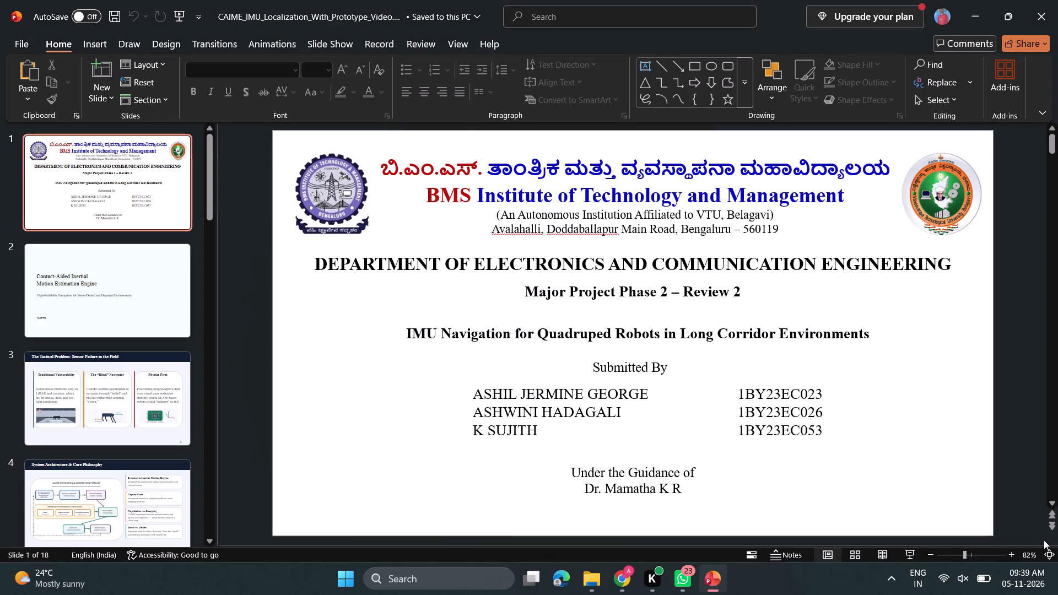
left_click(621, 585)
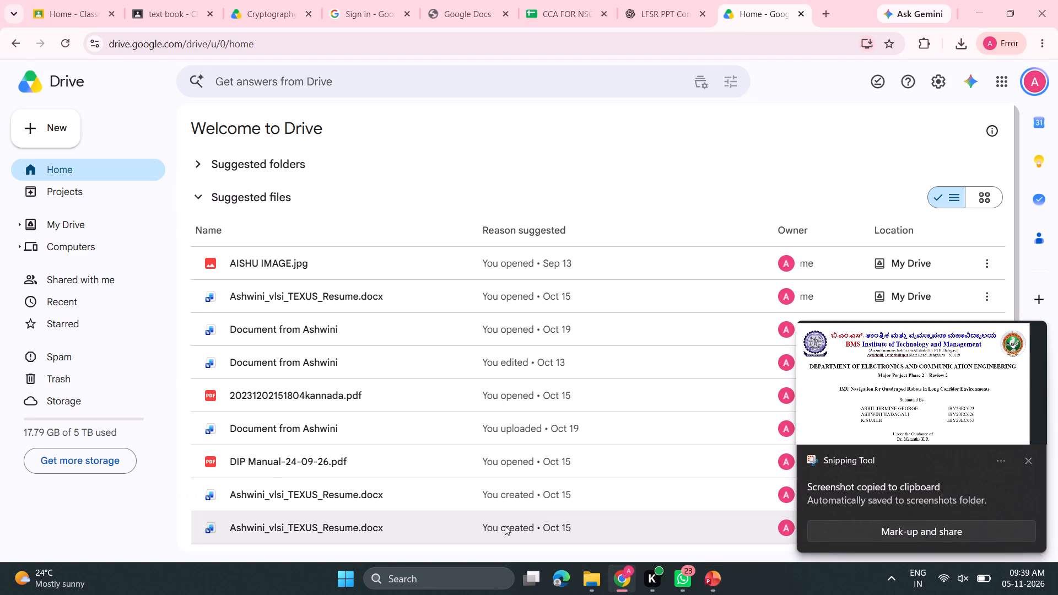
left_click(650, 0)
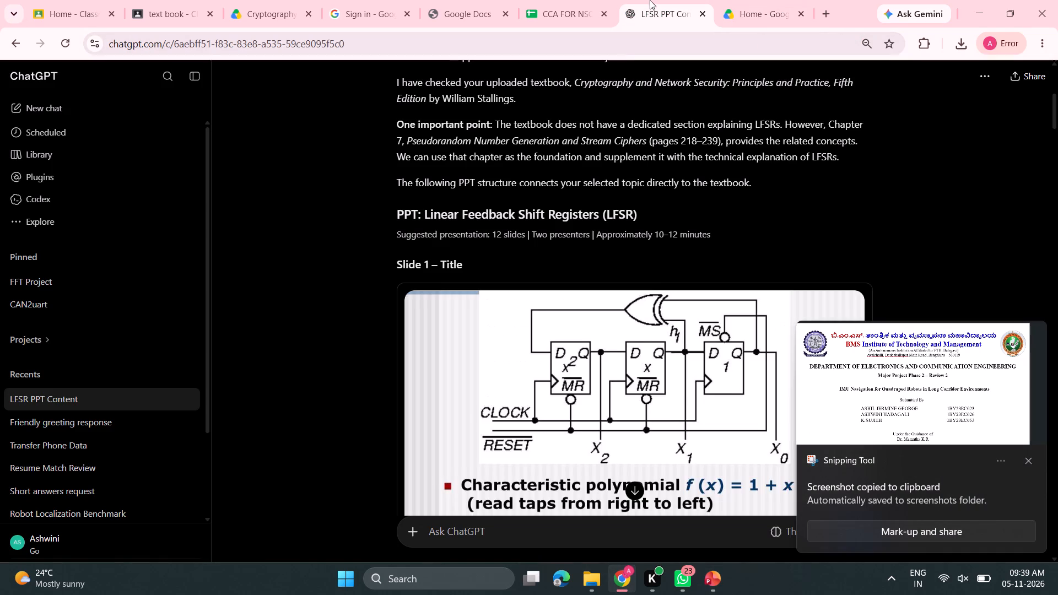
left_click(528, 523)
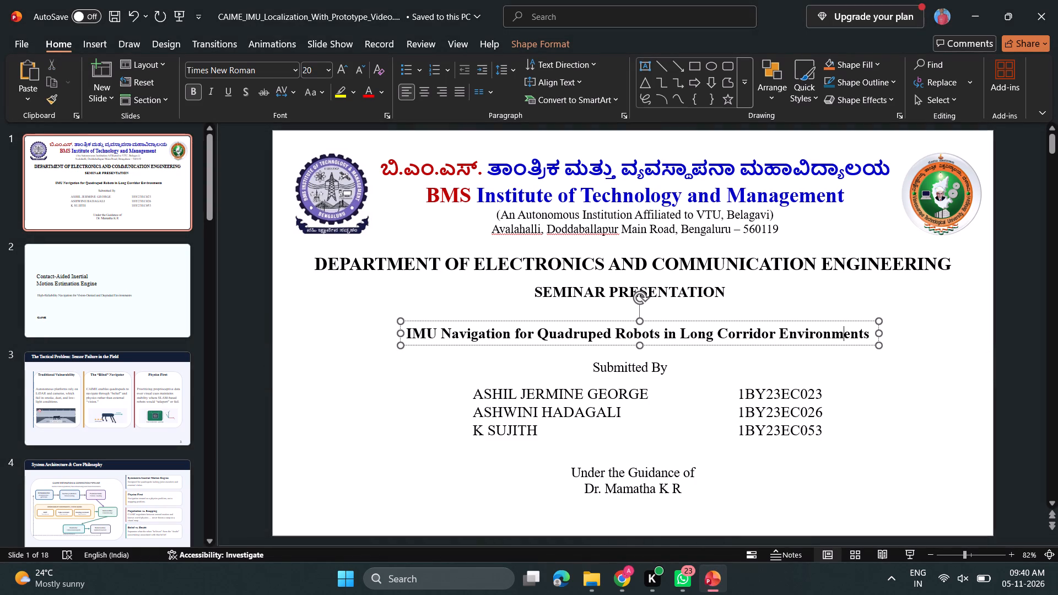
Replace the project title on the title slide with the copied "LINEAR FEEDBACK SHIFT REGISTERS (LFSR)" title and its subtitle.
left_click_drag(867, 333, 420, 321)
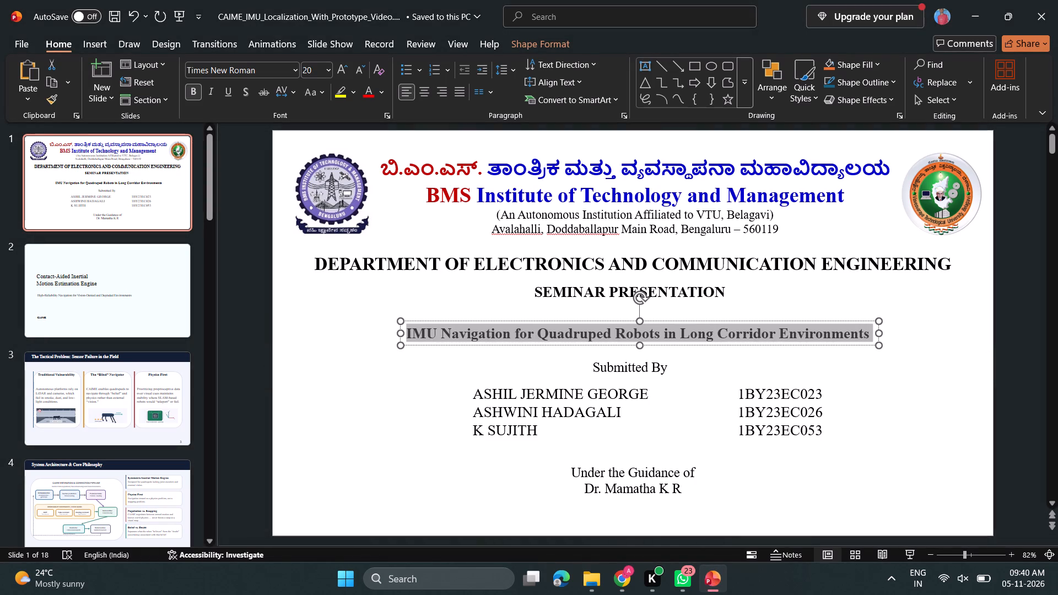
key("ctrl+v")
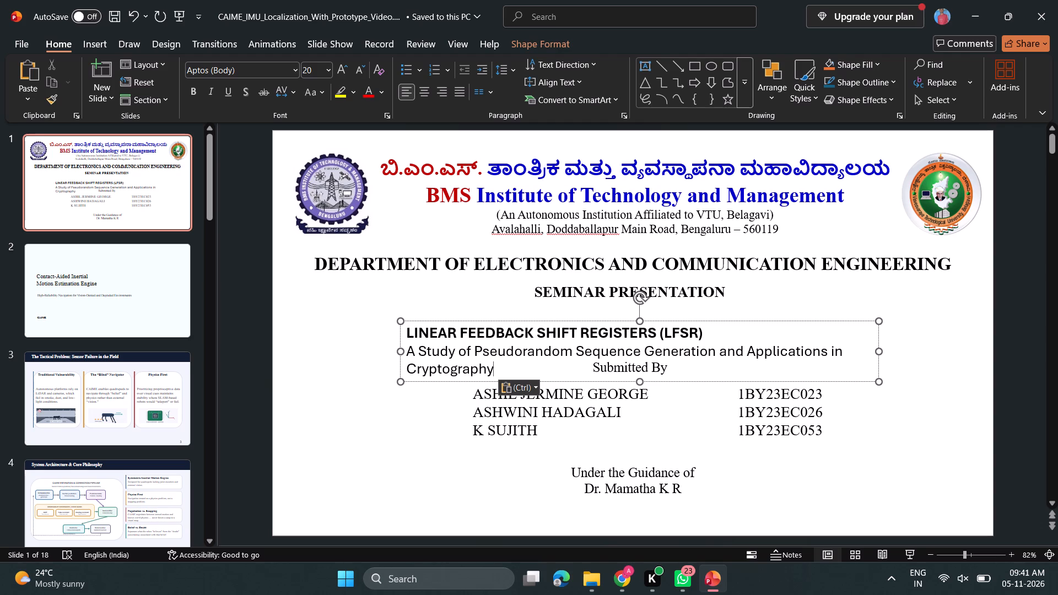
Indent the "LINEAR FEEDBACK SHIFT REGISTERS (LFSR)" line with leading spaces so it sits roughly centred beneath "SEMINAR PRESENTATION".
left_click(597, 370)
left_click(596, 369)
left_click(408, 328)
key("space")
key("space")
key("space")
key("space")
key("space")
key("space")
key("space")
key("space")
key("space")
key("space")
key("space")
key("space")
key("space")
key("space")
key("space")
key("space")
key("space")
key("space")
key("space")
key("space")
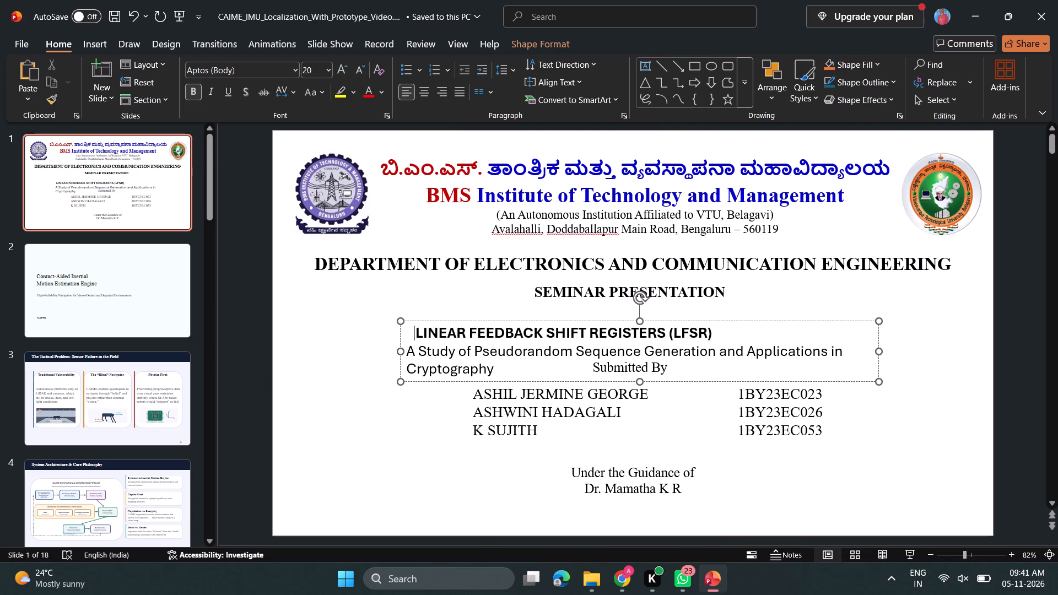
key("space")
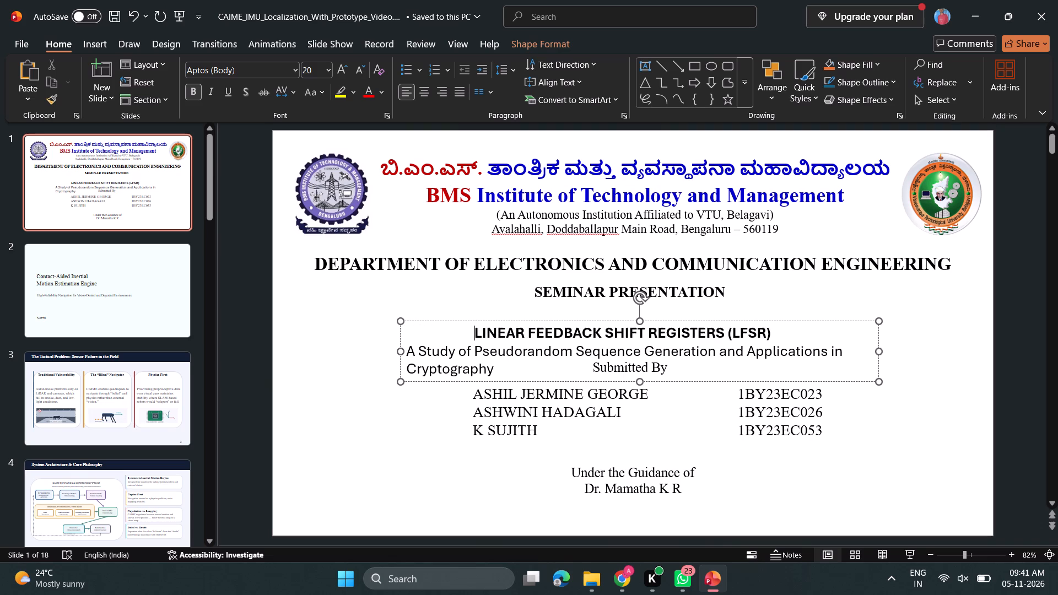
Format the subtitle "A Study of Pseudorandom Sequence Generation and Applications in Cryptography" as 16 pt italic, without bold.
left_click_drag(494, 369, 411, 343)
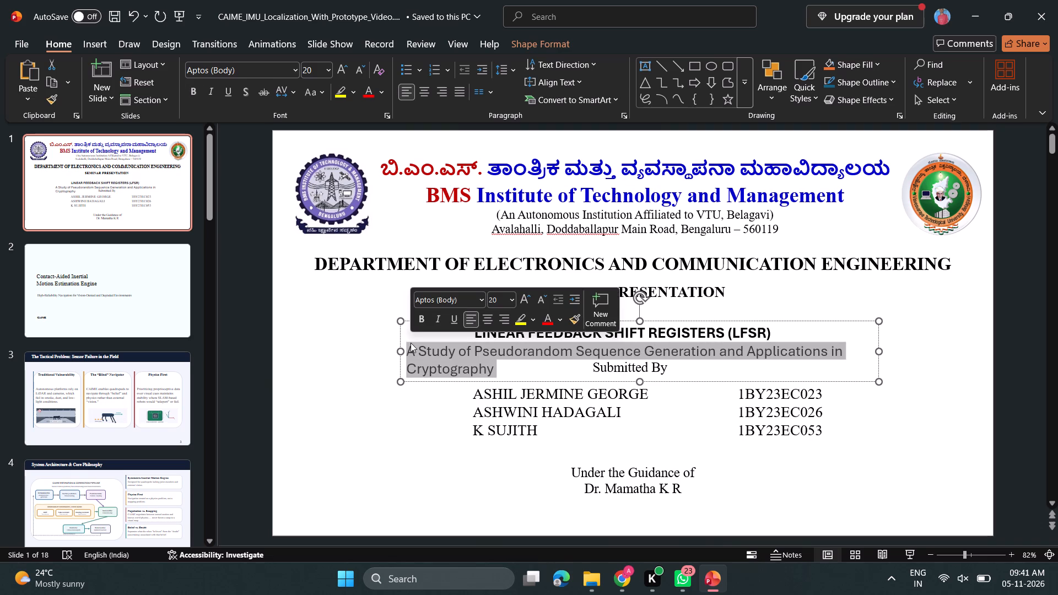
left_click(513, 296)
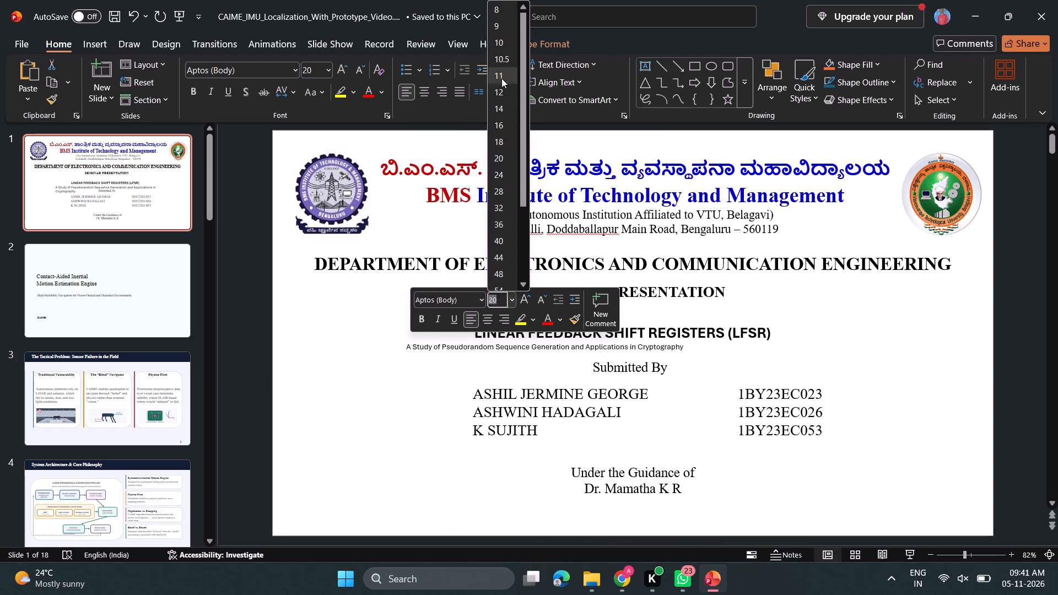
left_click(504, 123)
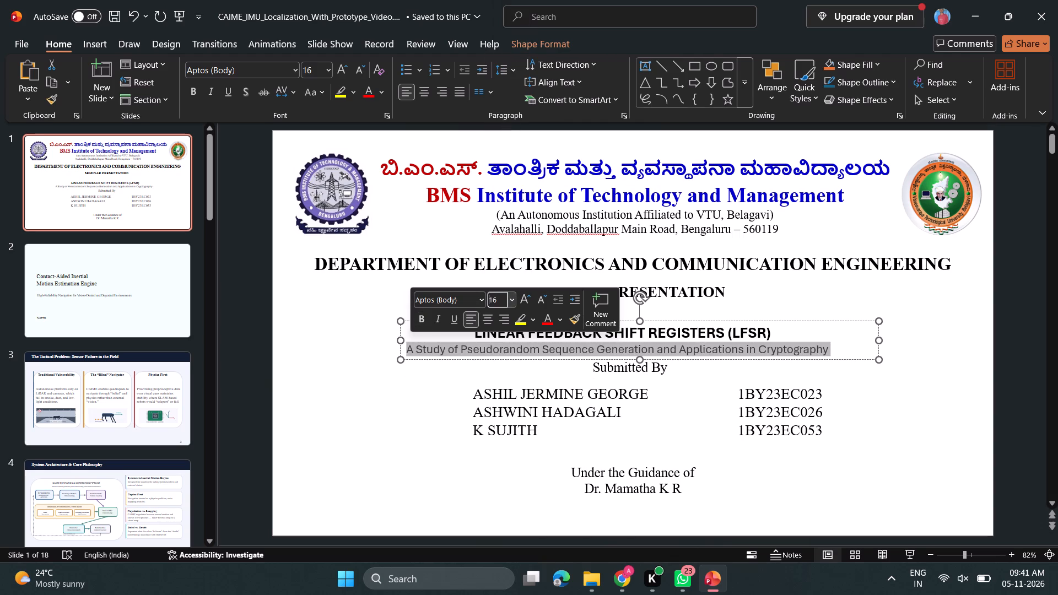
left_click(421, 323)
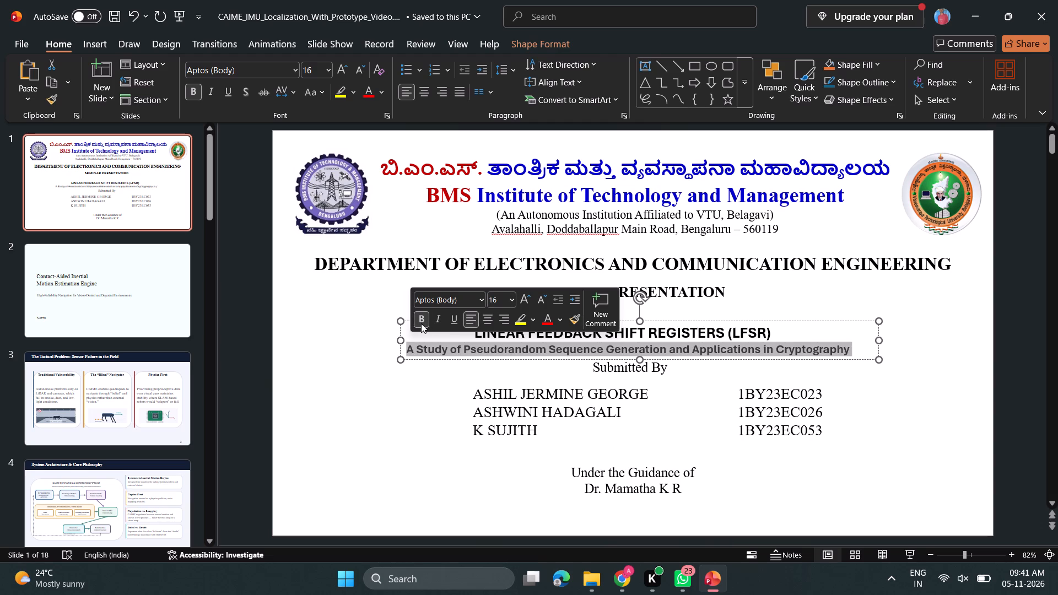
left_click(421, 323)
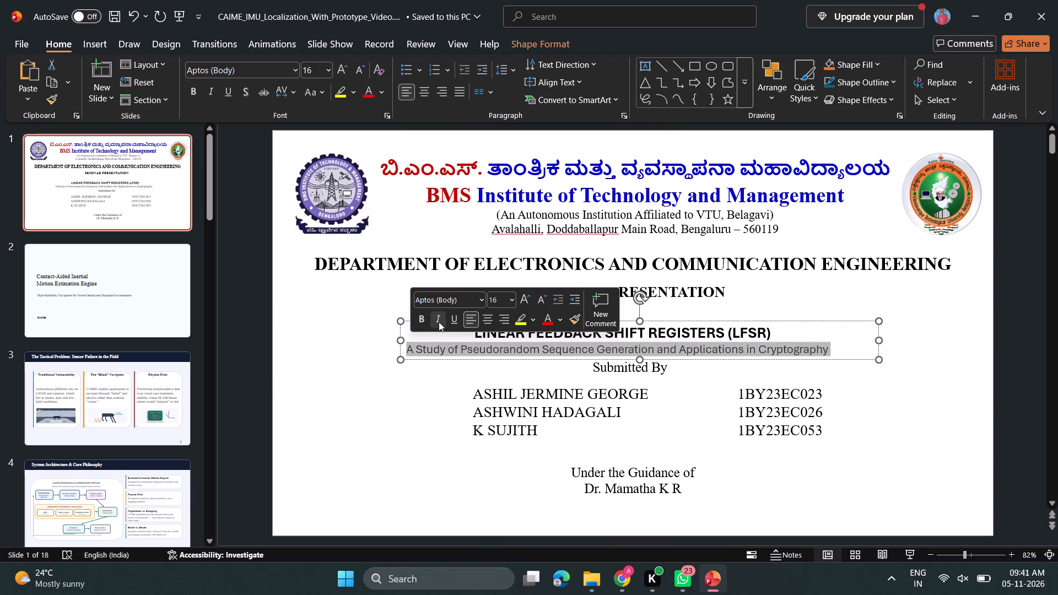
left_click(439, 322)
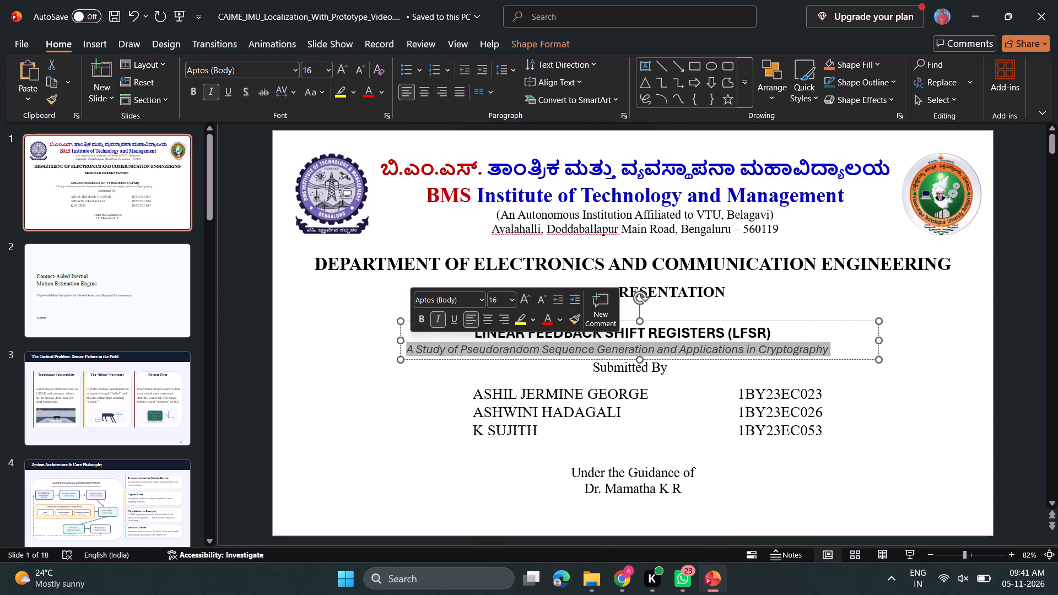
Move the LFSR title and subtitle text box slightly up, clear of the "Submitted By" line.
left_click(458, 376)
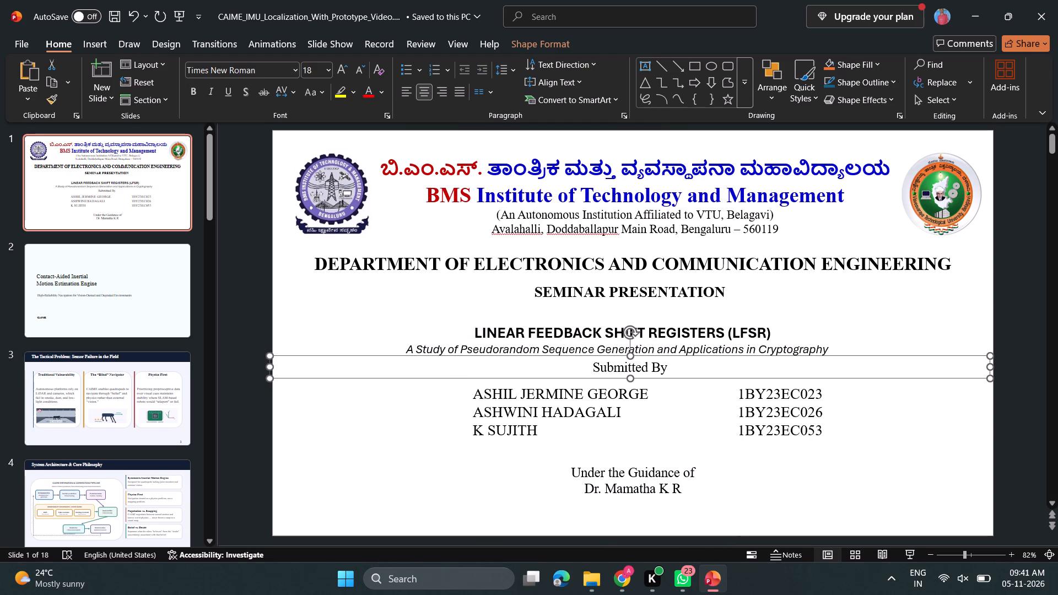
left_click_drag(607, 358, 606, 359)
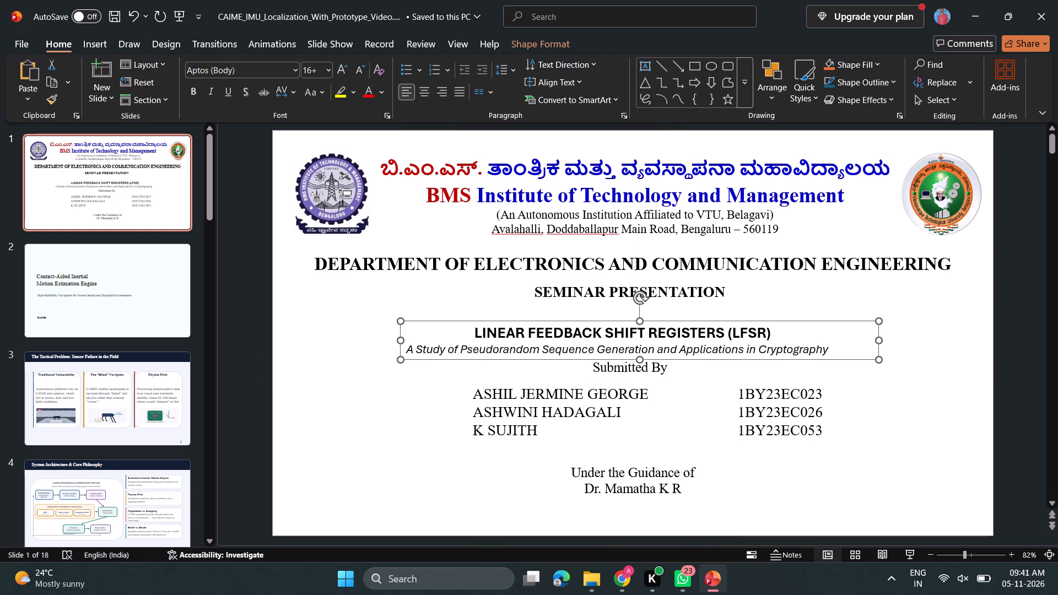
left_click_drag(606, 359, 608, 349)
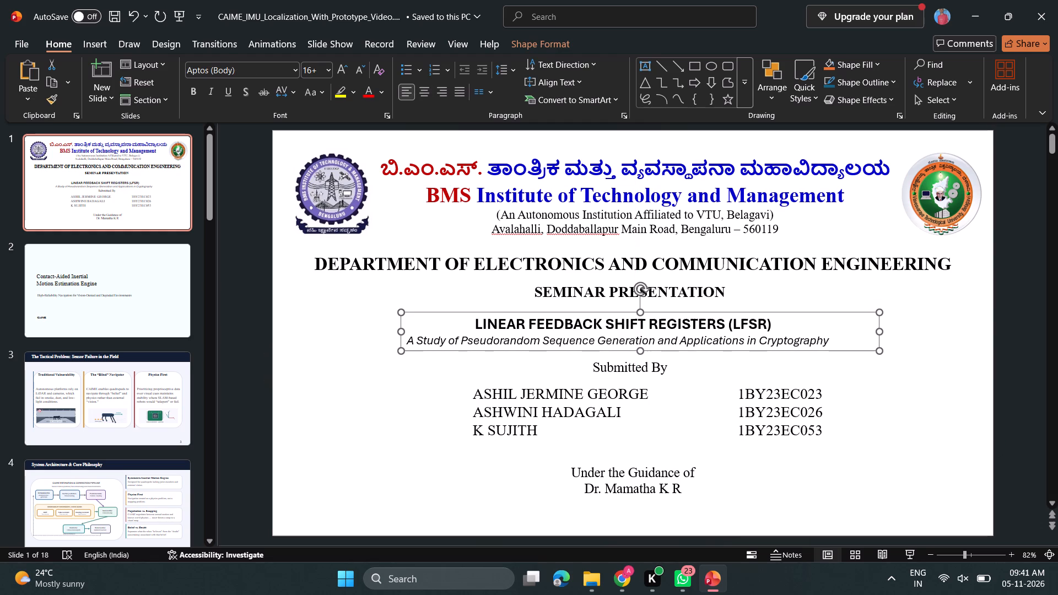
Delete the first student's name and registration number from the list under "Submitted By".
left_click(629, 380)
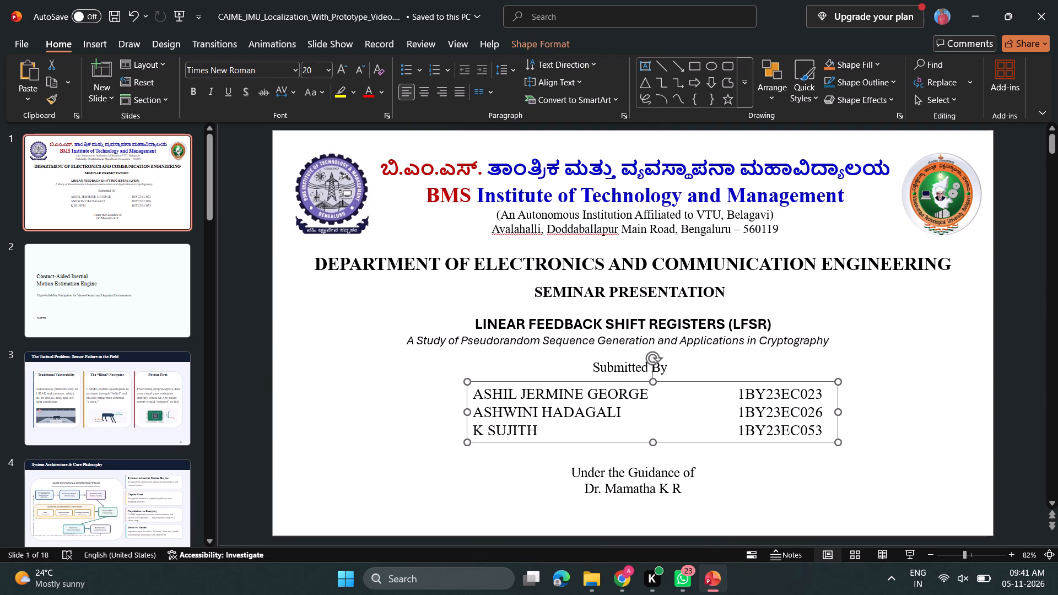
left_click(822, 397)
key("BackSpace")
key("BackSpace")
key("BackSpace")
key("BackSpace")
key("BackSpace")
key("BackSpace")
key("BackSpace")
key("BackSpace")
key("BackSpace")
key("BackSpace")
key("BackSpace")
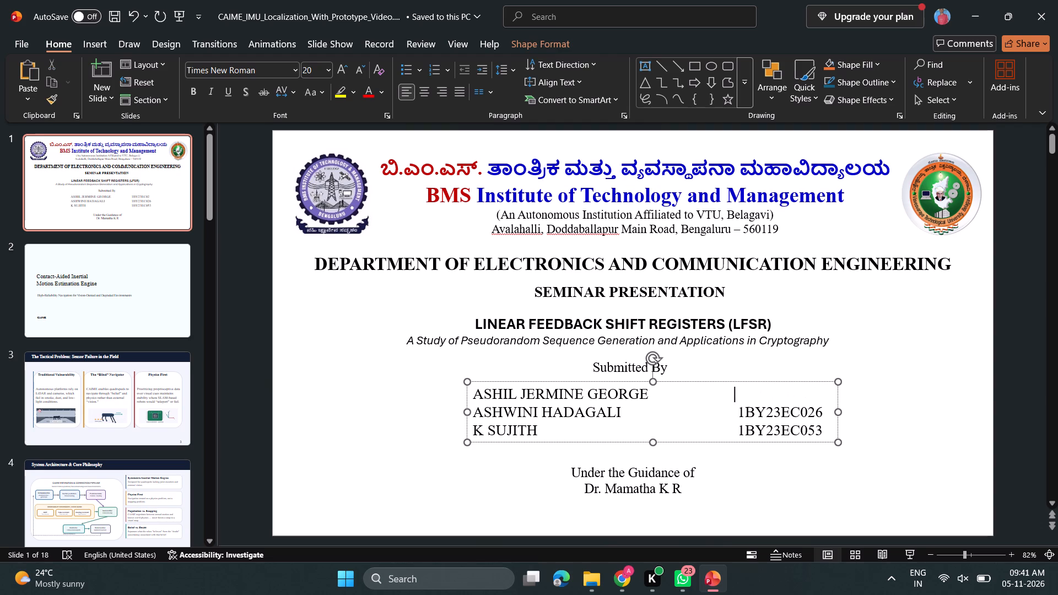
key("BackSpace")
key("BackSpace")
key("BackSpace")
key("BackSpace")
key("BackSpace")
key("BackSpace")
key("BackSpace")
key("BackSpace")
key("BackSpace")
key("BackSpace")
key("BackSpace")
key("BackSpace")
key("BackSpace")
key("BackSpace")
key("BackSpace")
key("BackSpace")
key("BackSpace")
key("BackSpace")
key("BackSpace")
key("BackSpace")
key("BackSpace")
key("BackSpace")
key("BackSpace")
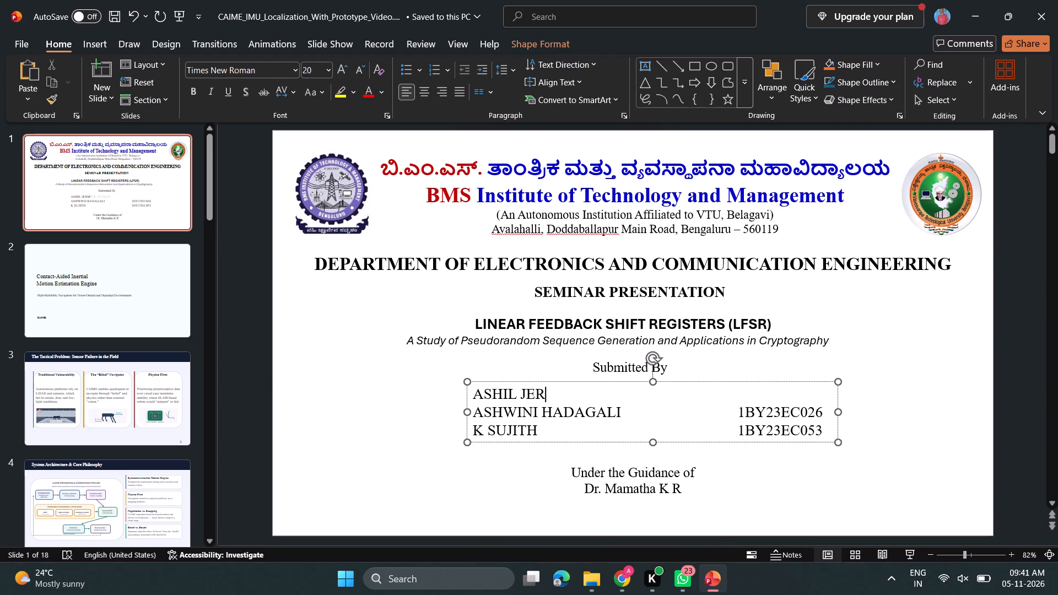
key("BackSpace")
key("BackSpace")
key("BackSpace")
key("BackSpace")
key("BackSpace")
key("BackSpace")
key("BackSpace")
key("BackSpace")
key("BackSpace")
key("BackSpace")
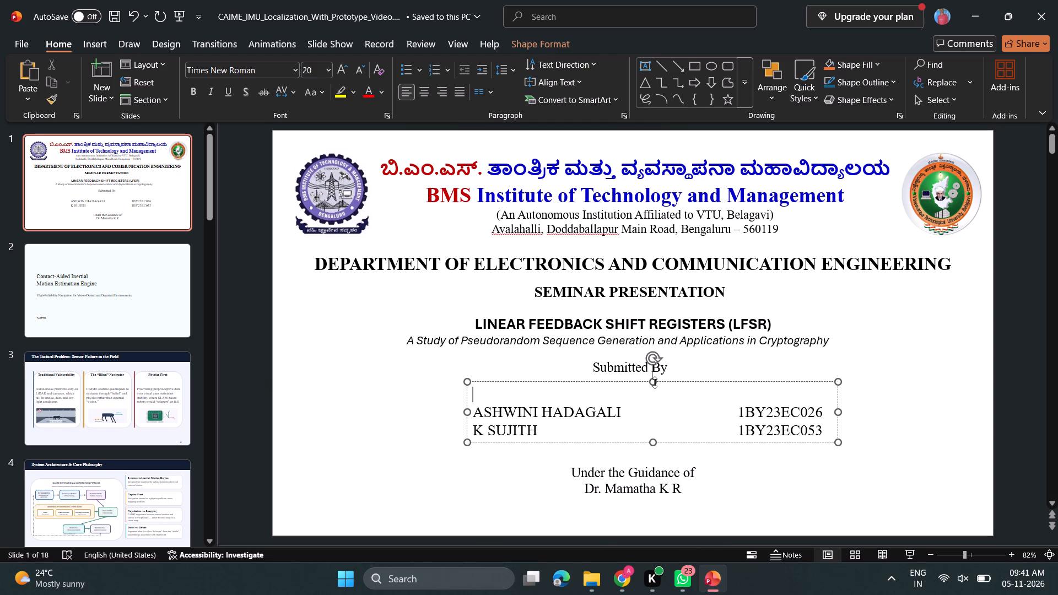
Move the student list text box up, closer to the "Submitted By" line.
left_click_drag(655, 382, 656, 378)
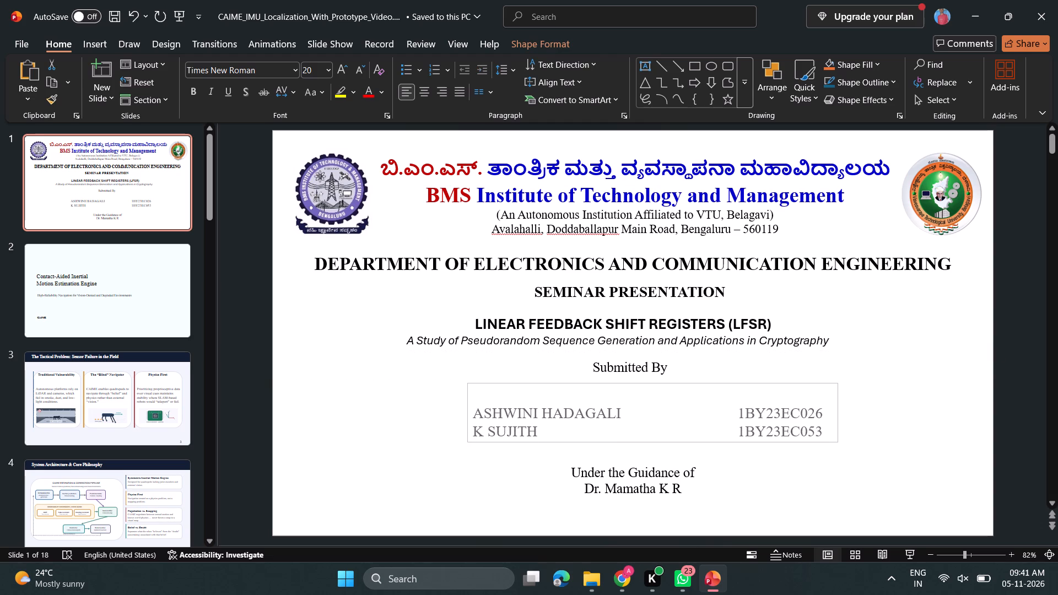
left_click_drag(656, 378, 657, 373)
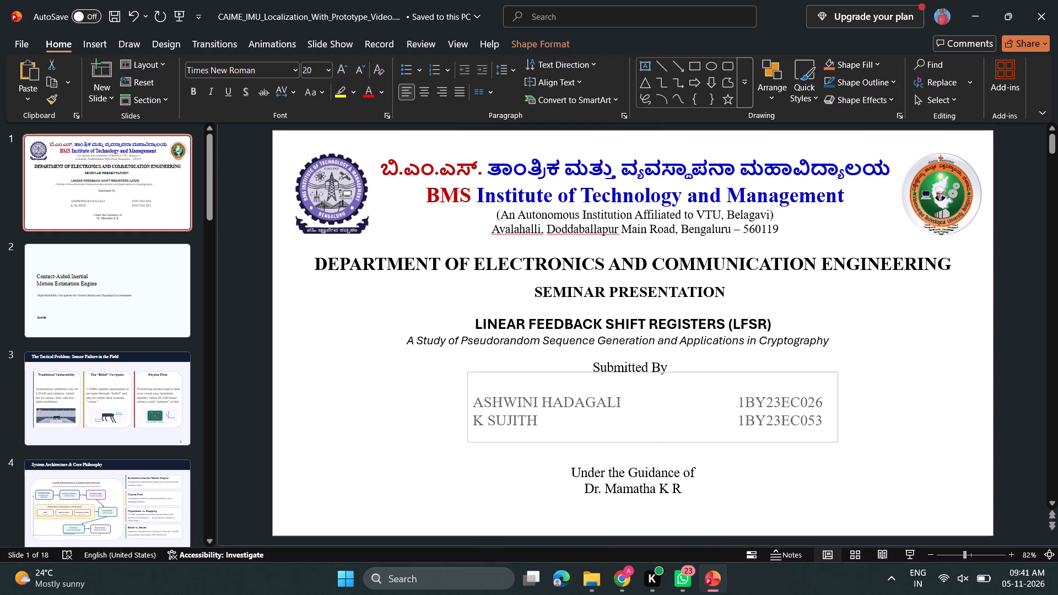
left_click_drag(653, 441, 654, 434)
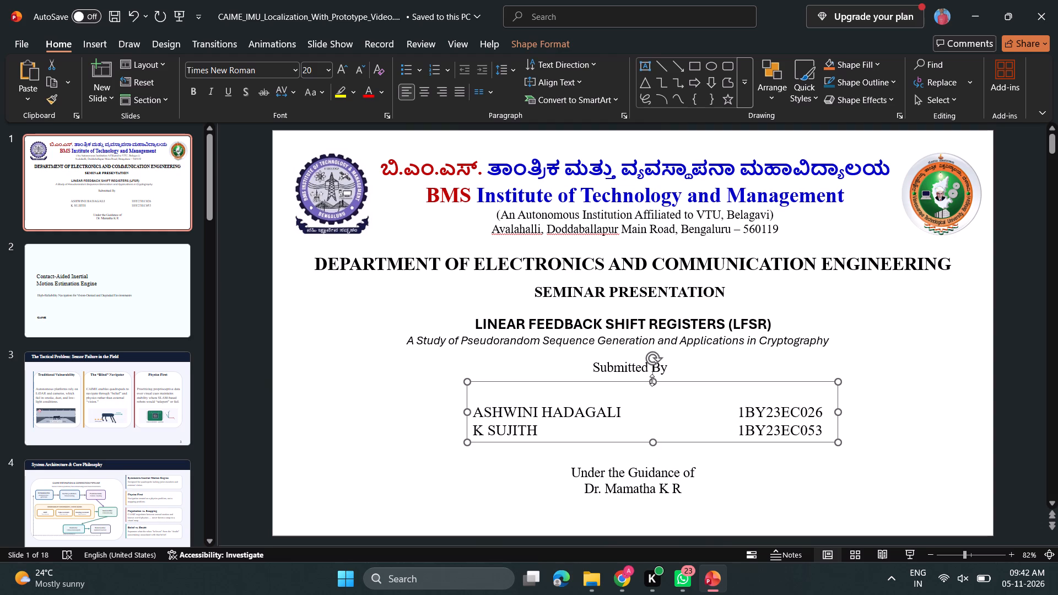
left_click_drag(652, 380, 656, 390)
left_click_drag(639, 383, 639, 376)
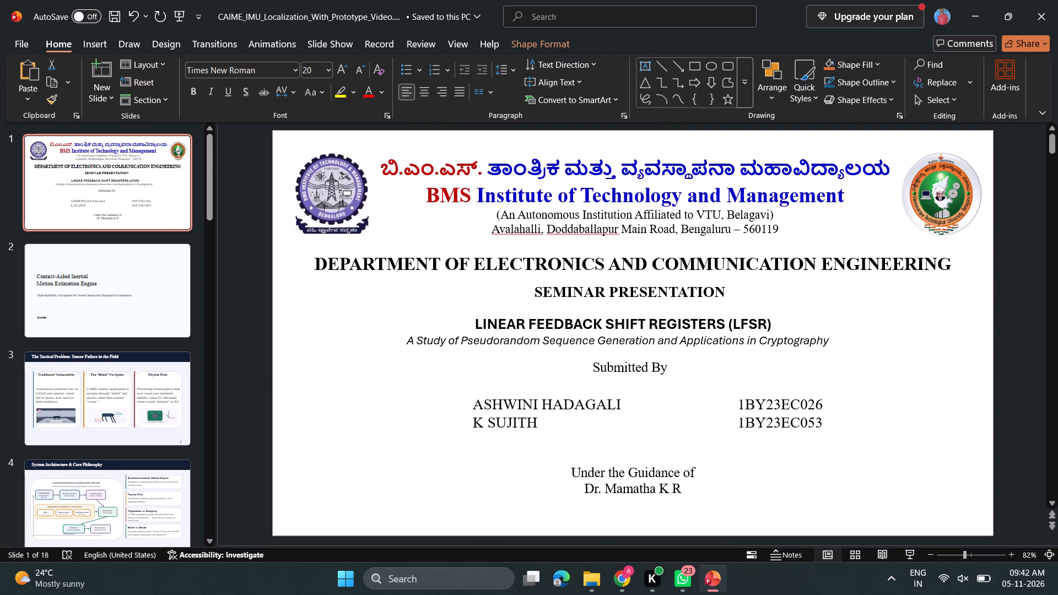
left_click_drag(639, 376, 639, 372)
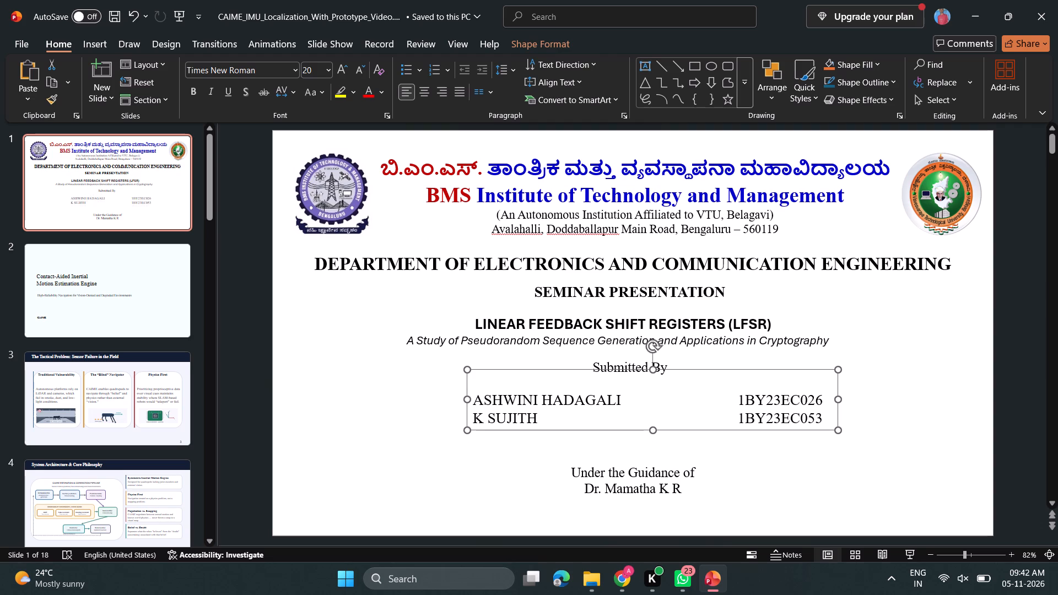
Replace the guide's name below "Under the Guidance of" on the title slide.
left_click(668, 484)
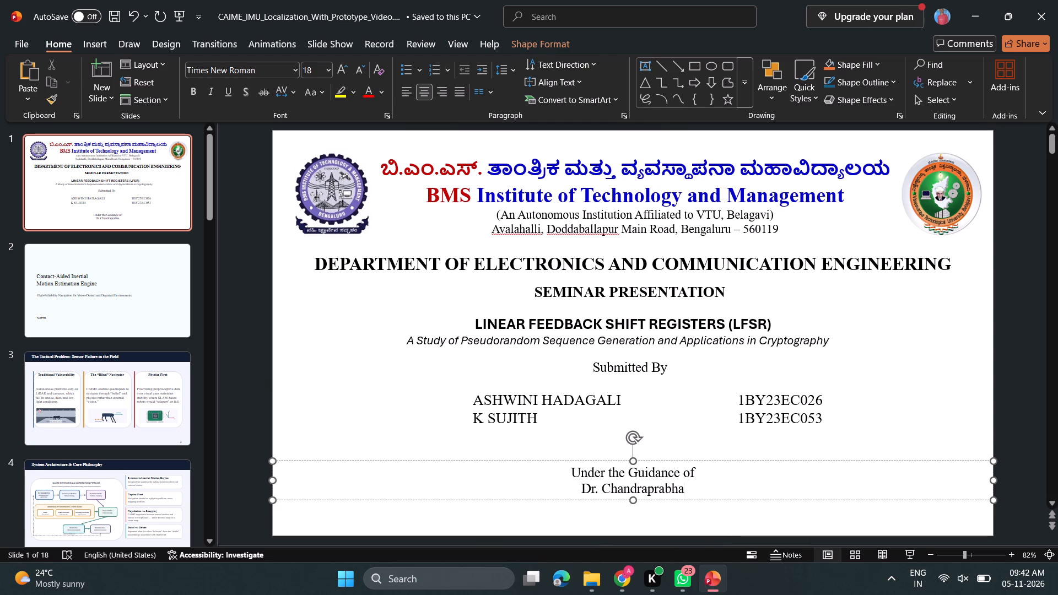
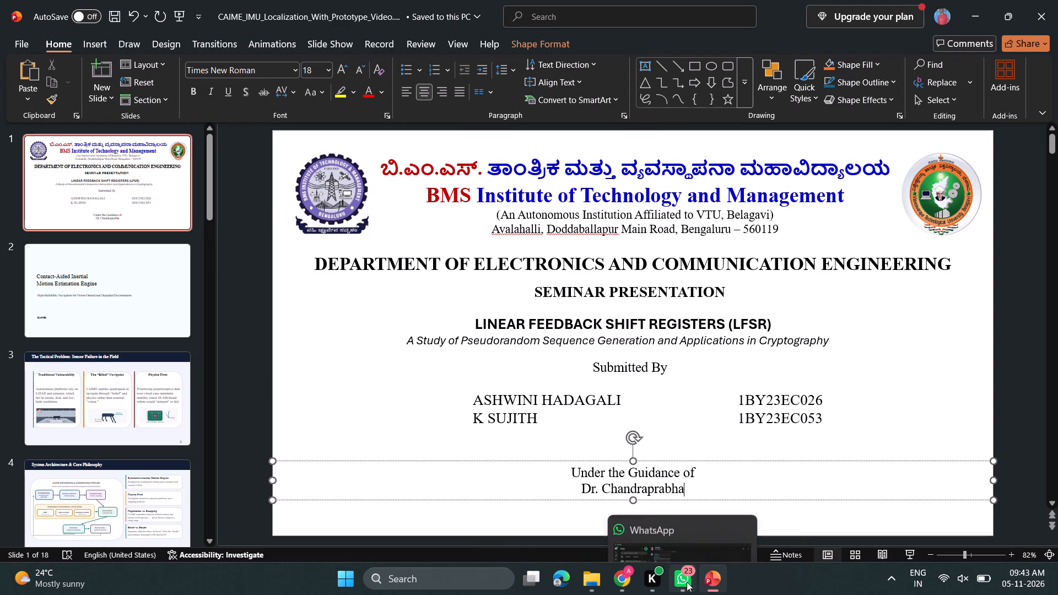
Switch to Chrome and look through the CCA FOR NSC sheet, the cryptography textbook PDF and the Classroom page.
left_click(628, 581)
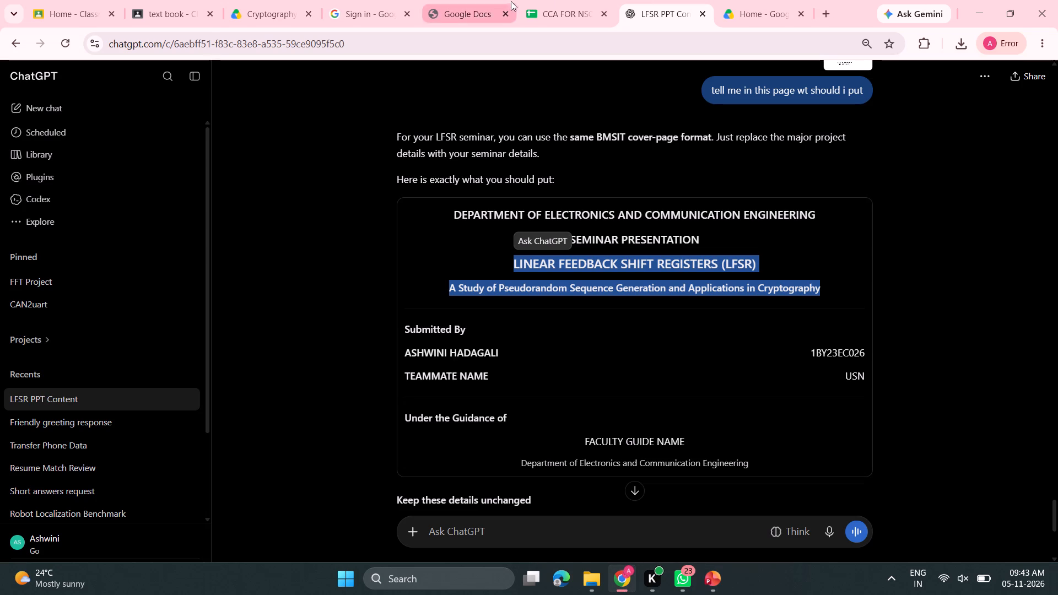
left_click(558, 0)
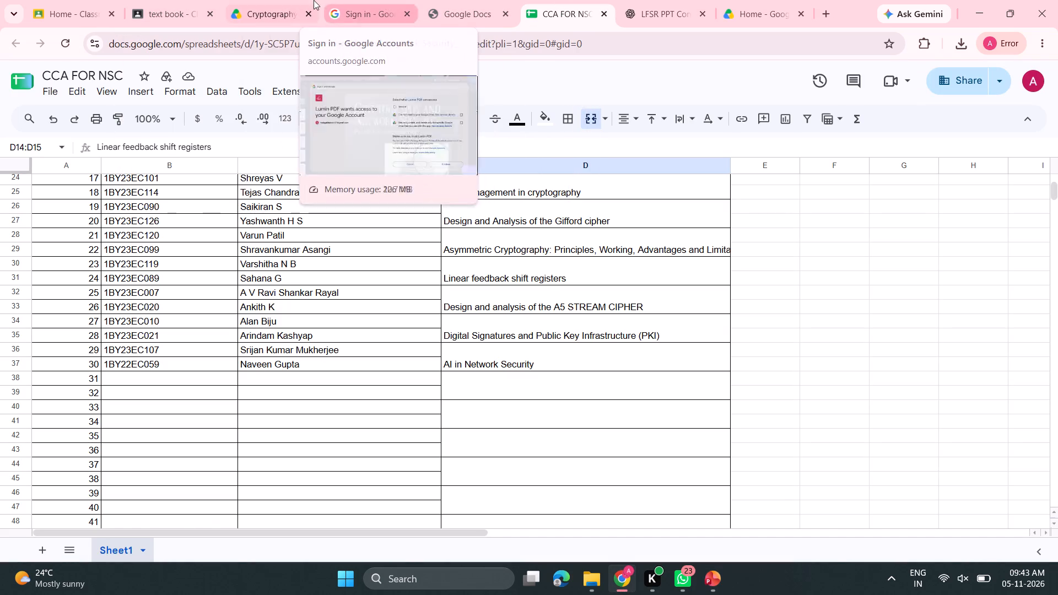
left_click(276, 0)
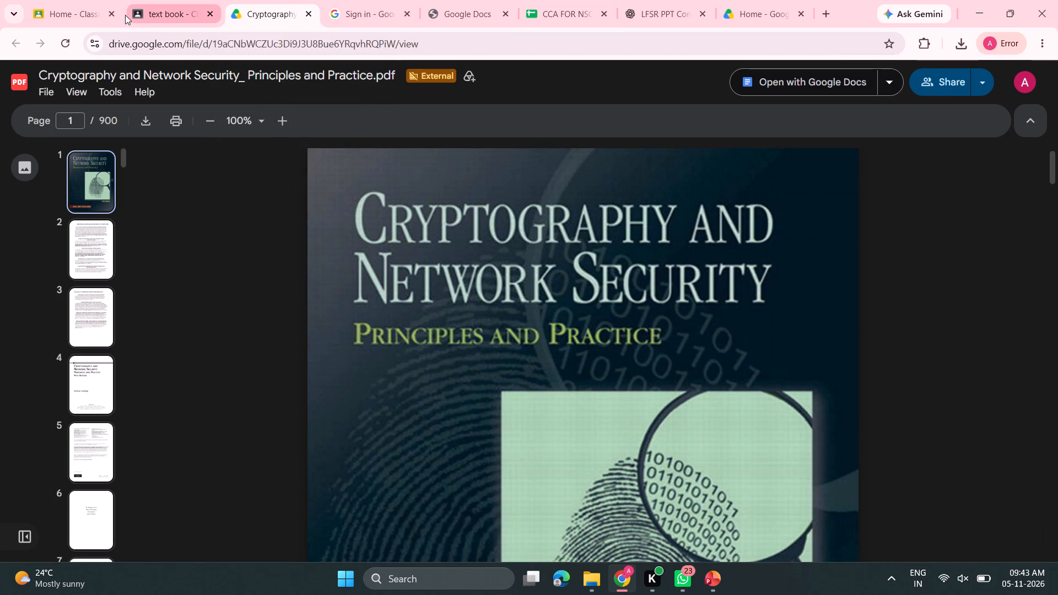
left_click(36, 0)
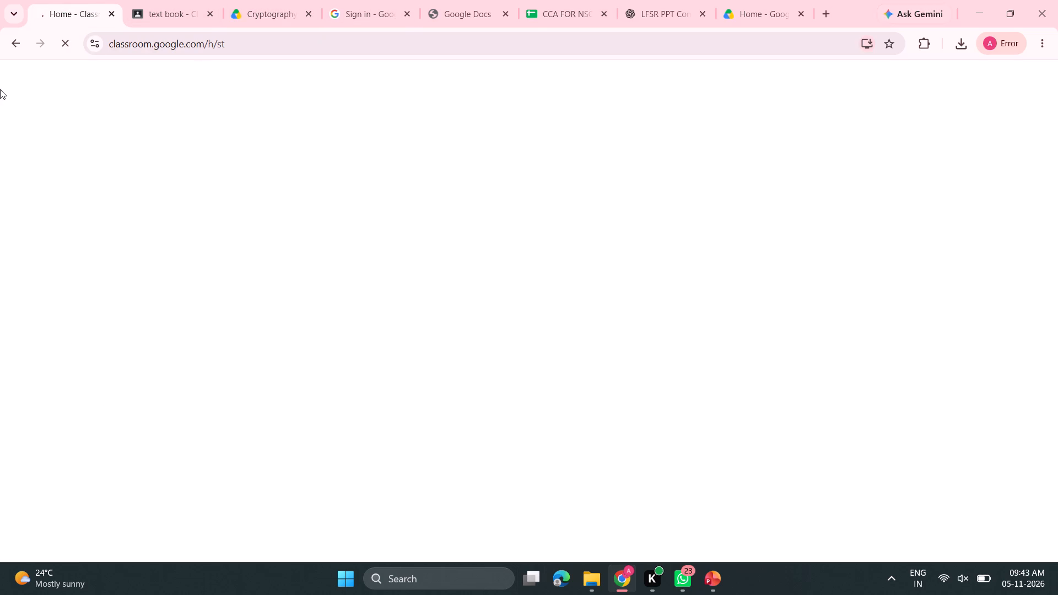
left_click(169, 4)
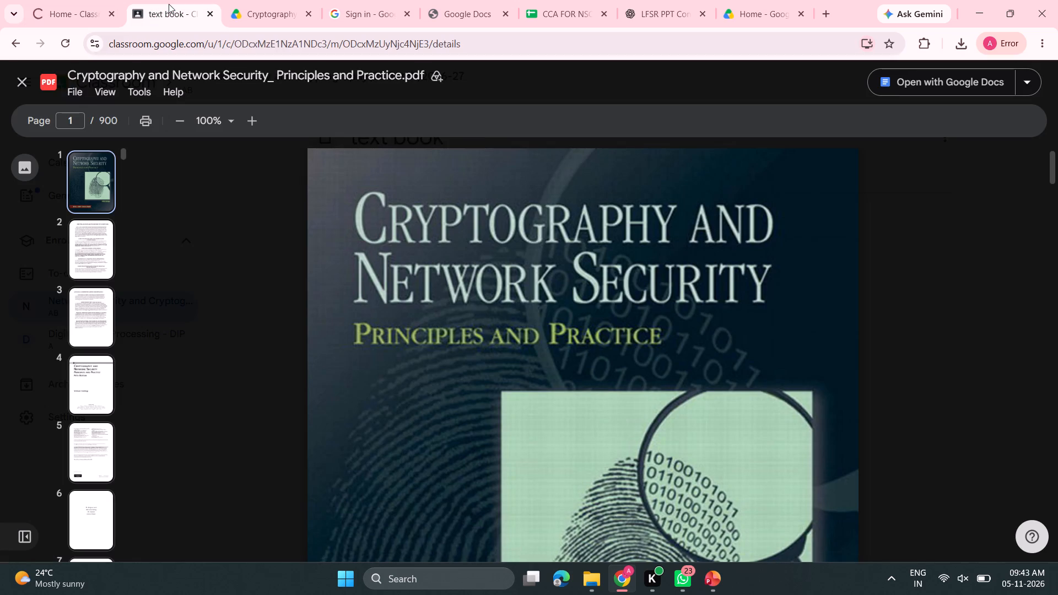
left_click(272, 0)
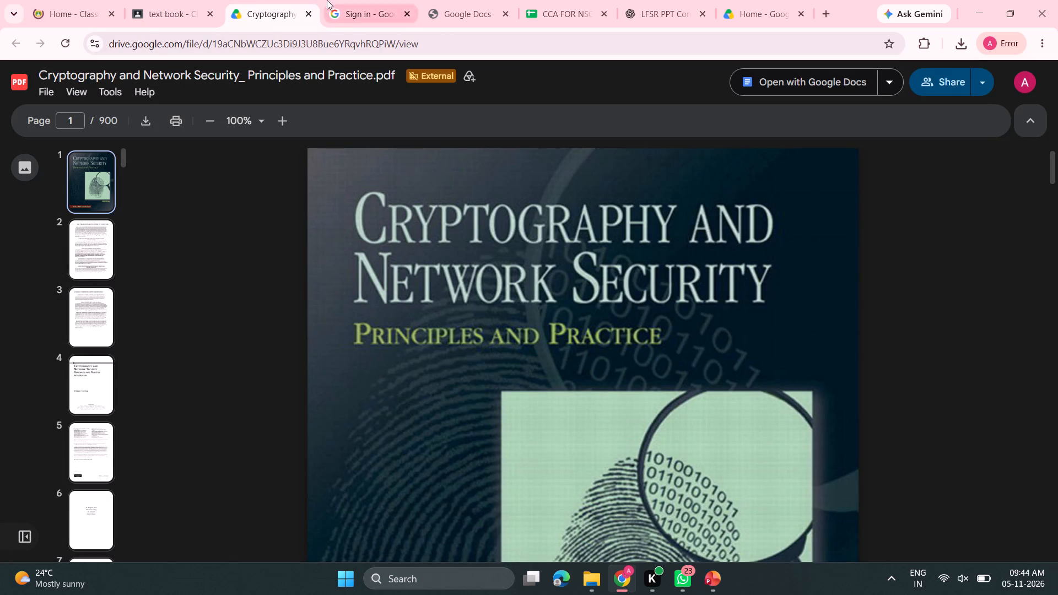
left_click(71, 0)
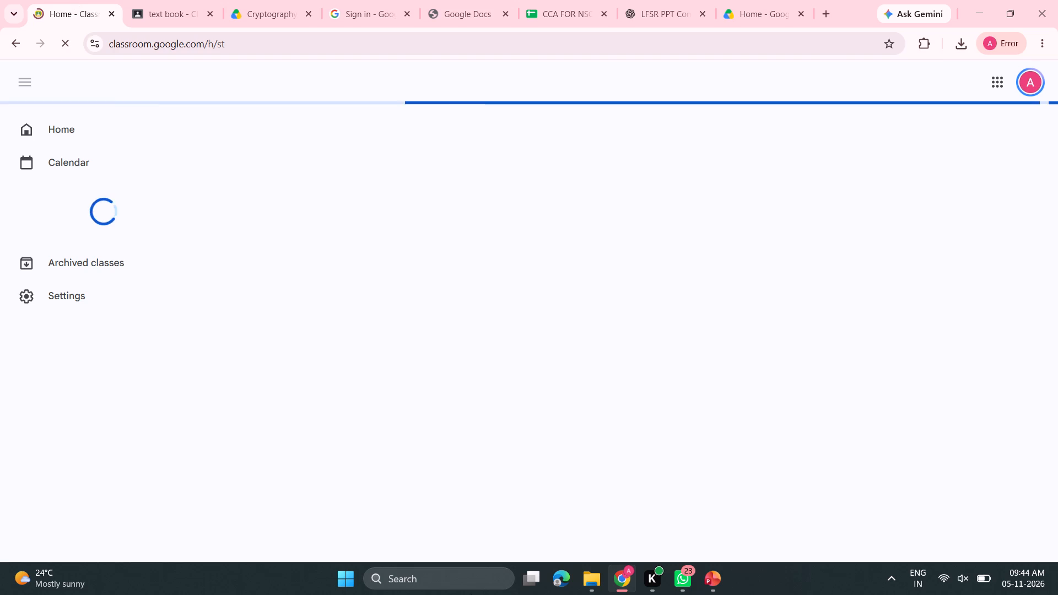
Switch the laptop's Wi-Fi connection from the phone hotspot to the "SRI MATHA PG 3RD FLOOR _5G" network.
left_click(943, 581)
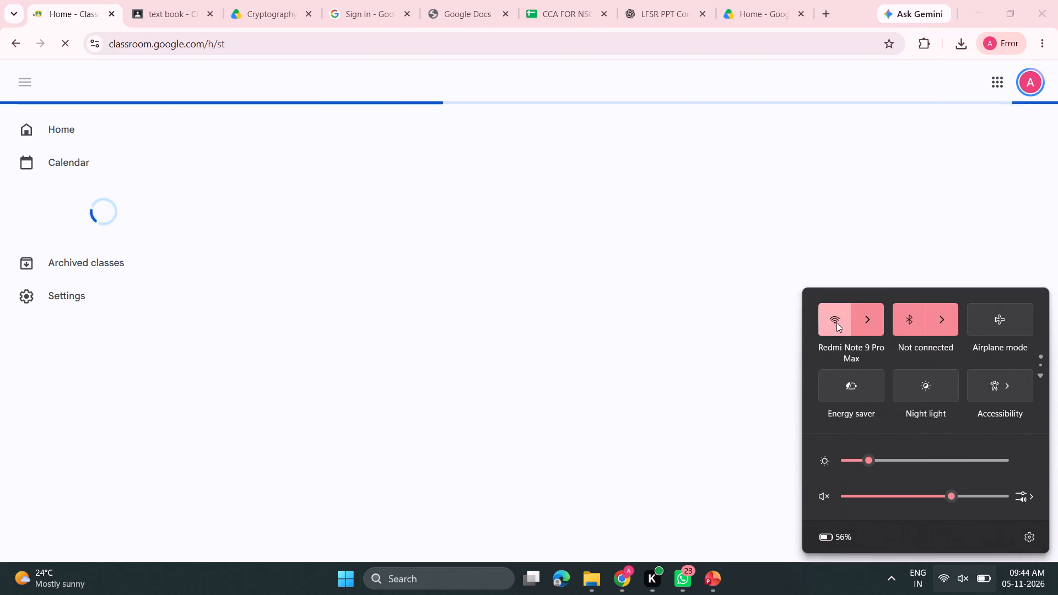
left_click(865, 310)
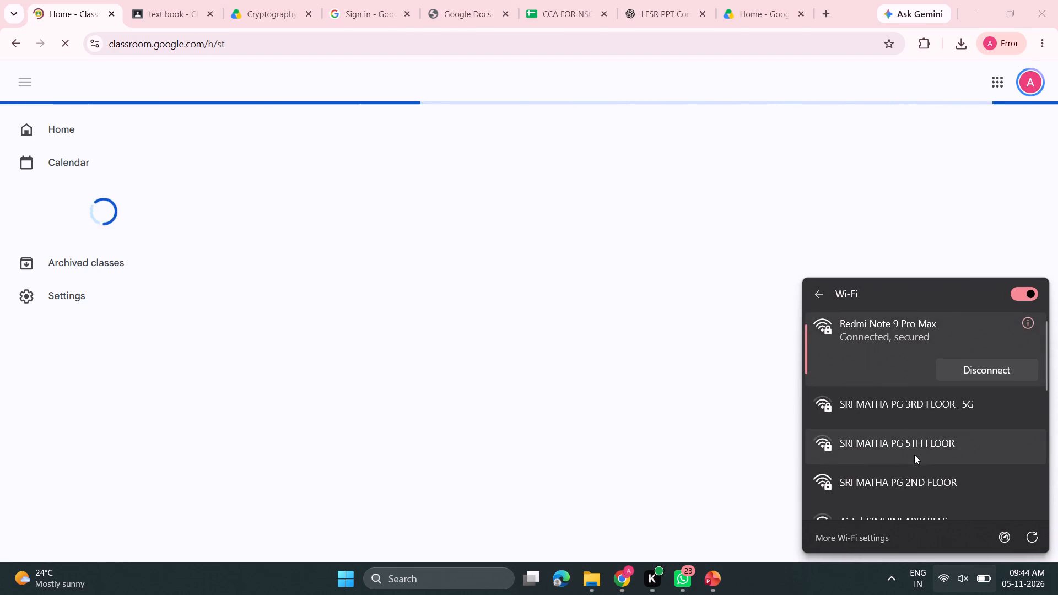
scroll(914, 455, "down", 11)
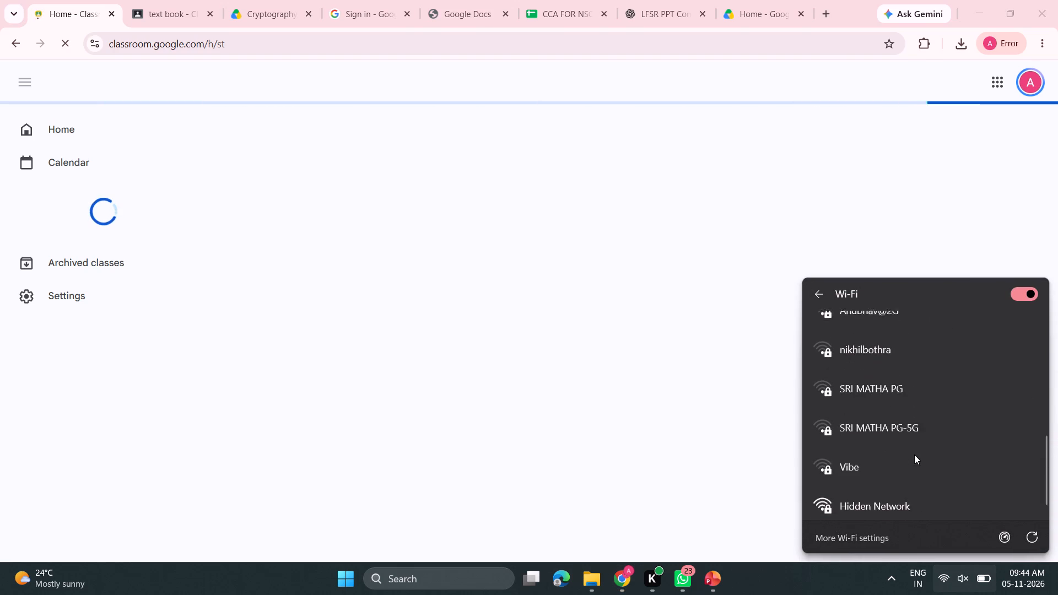
scroll(914, 455, "down", 4)
scroll(914, 455, "up", 18)
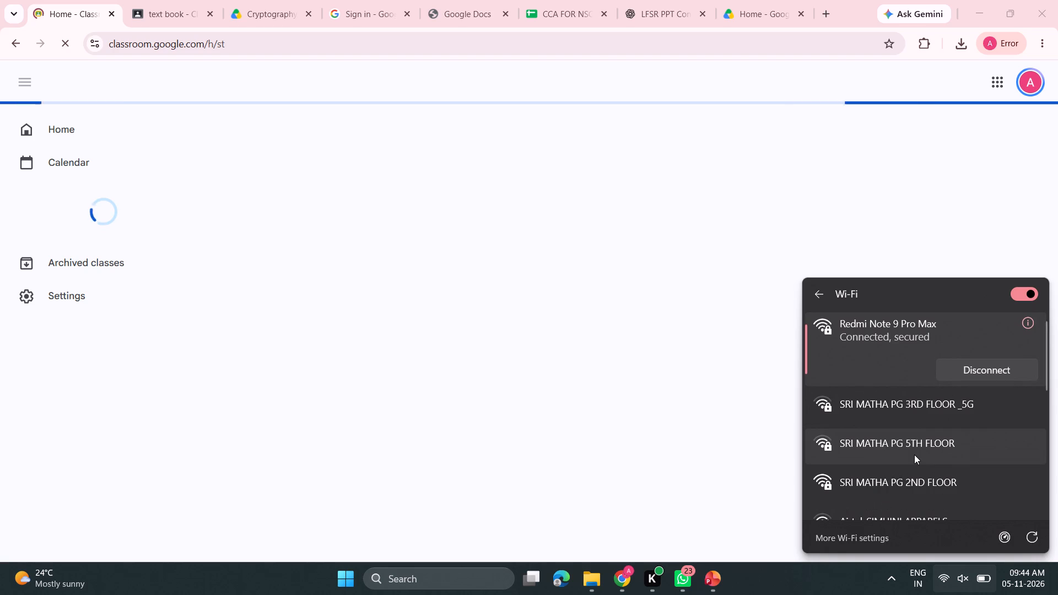
scroll(914, 455, "up", 5)
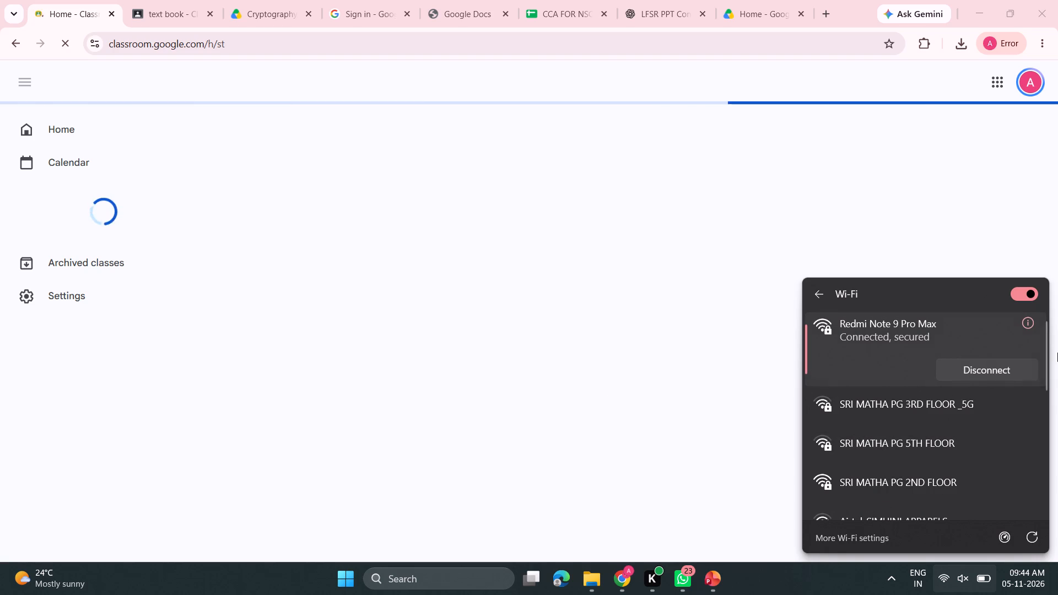
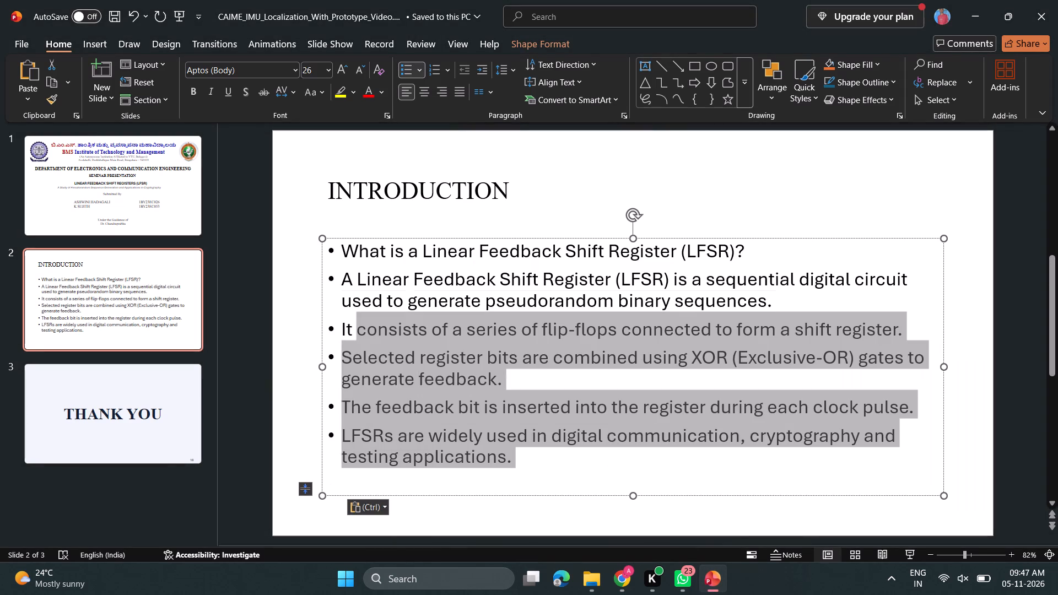
left_click_drag(382, 300, 343, 255)
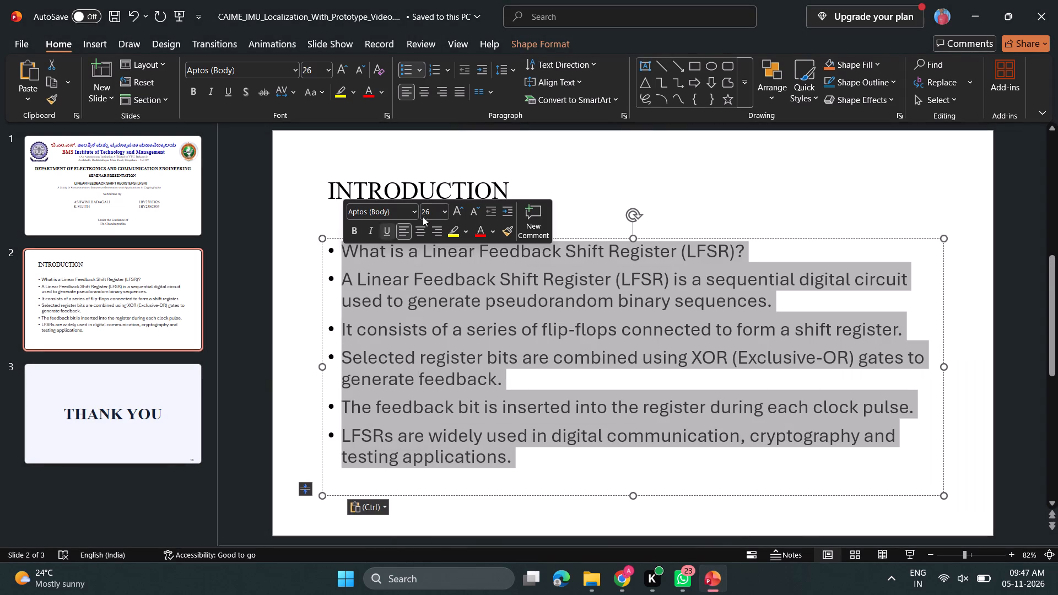
left_click(414, 217)
left_click(398, 309)
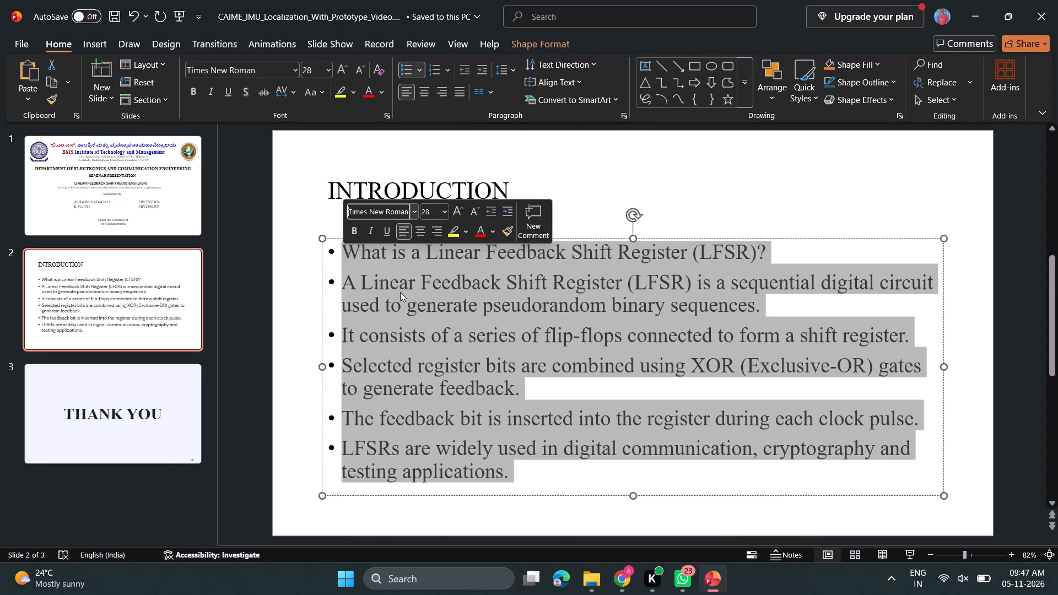
left_click(442, 213)
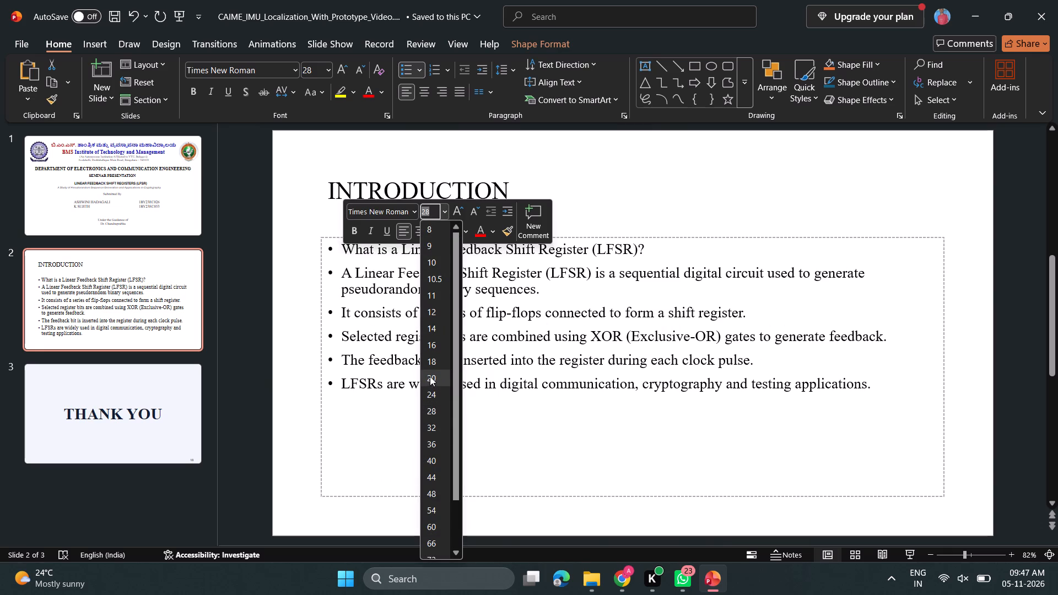
left_click(430, 380)
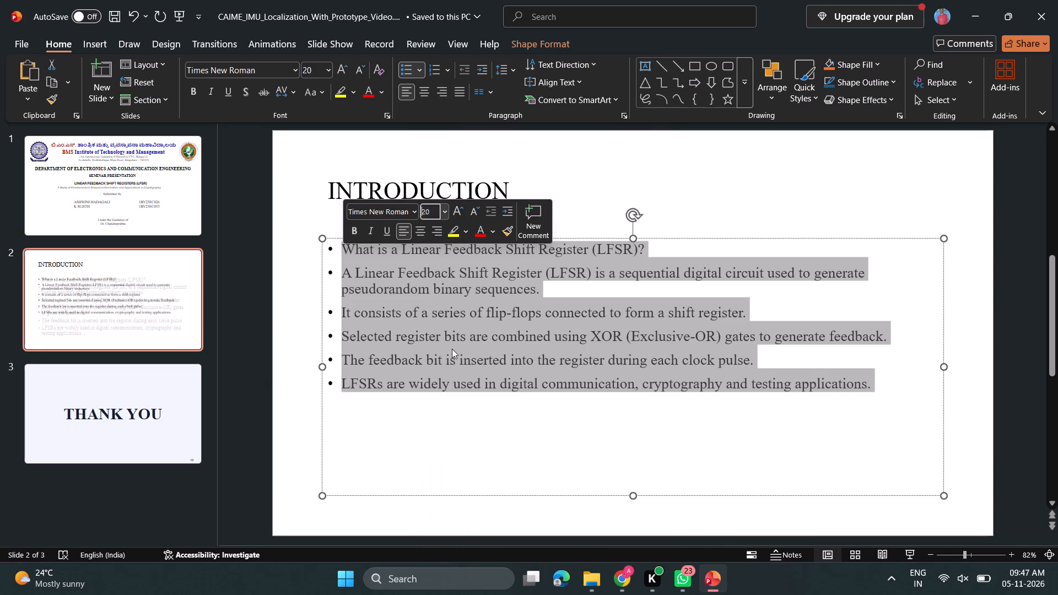
Narrow the body text box from its right edge and move it slightly up and left, closer to the title.
left_click_drag(942, 368, 800, 363)
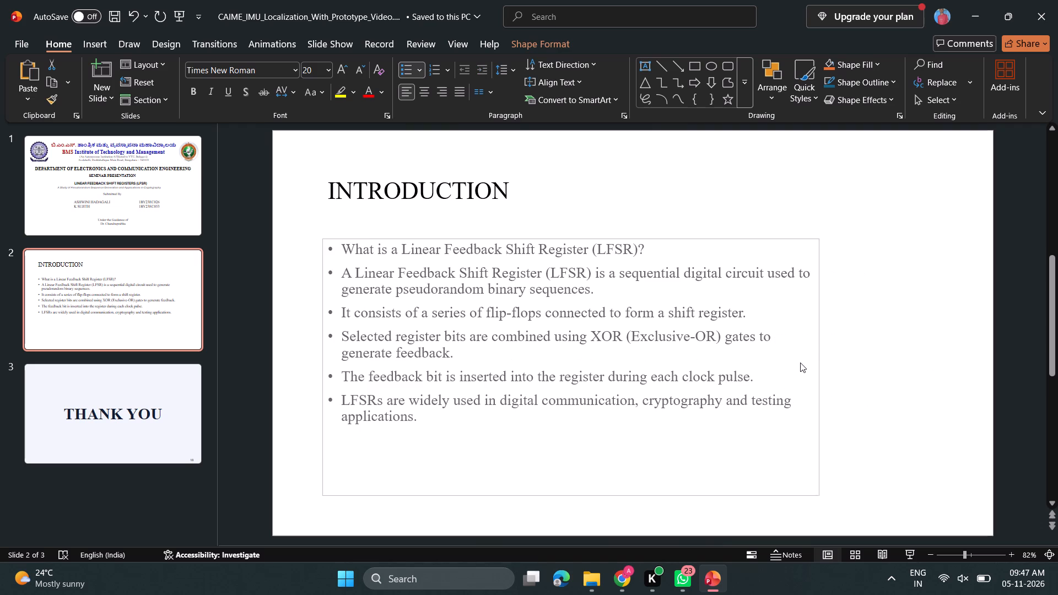
left_click_drag(800, 363, 797, 354)
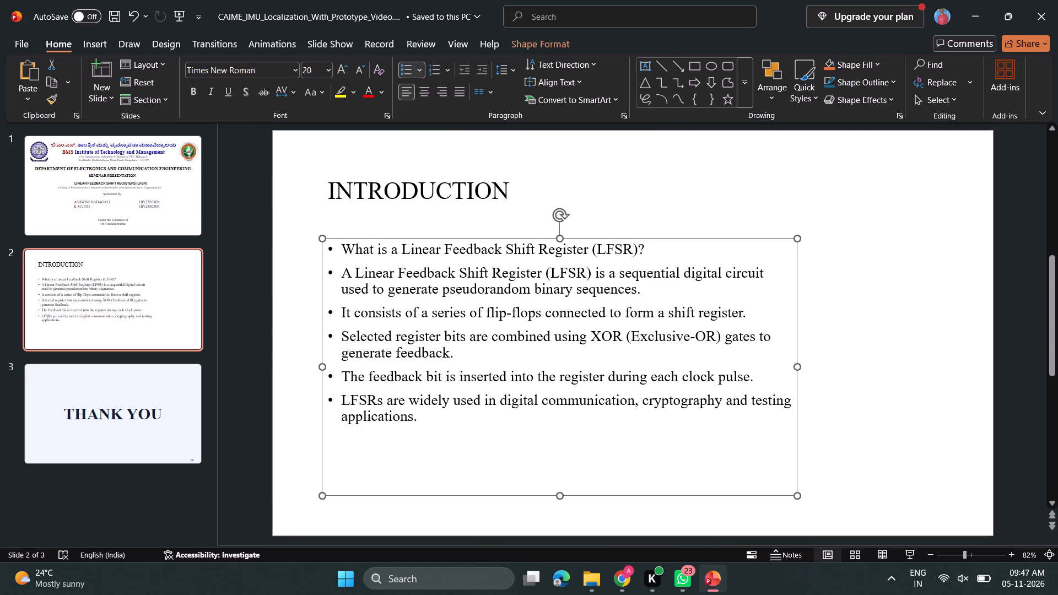
left_click_drag(581, 240, 566, 220)
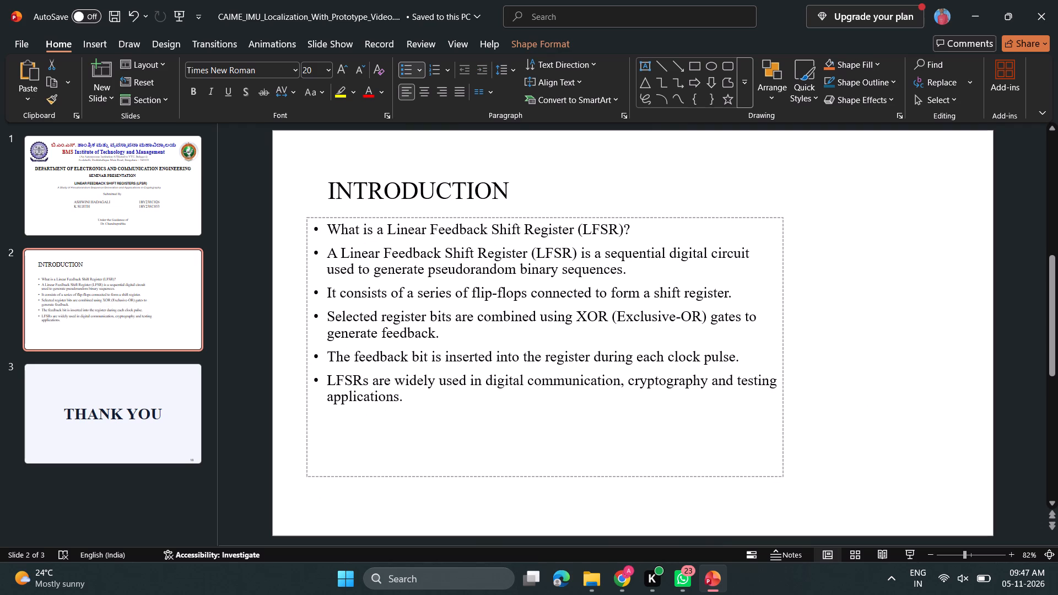
left_click_drag(566, 220, 566, 220)
Remove the bullet from the "What is a Linear Feedback Shift Register (LFSR)?" line and make it bold.
left_click_drag(655, 237, 486, 214)
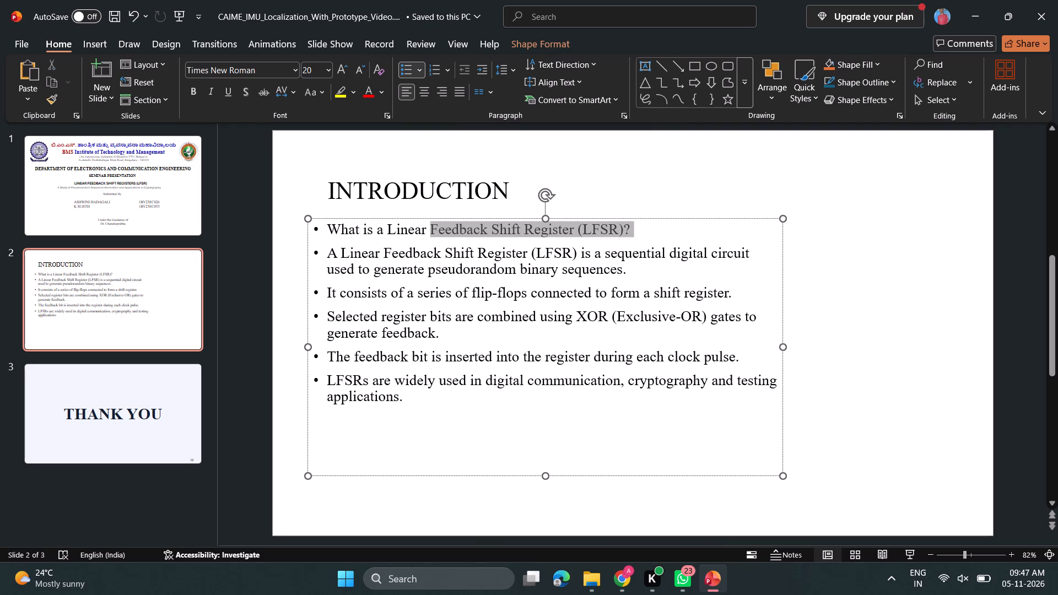
left_click_drag(486, 214, 342, 222)
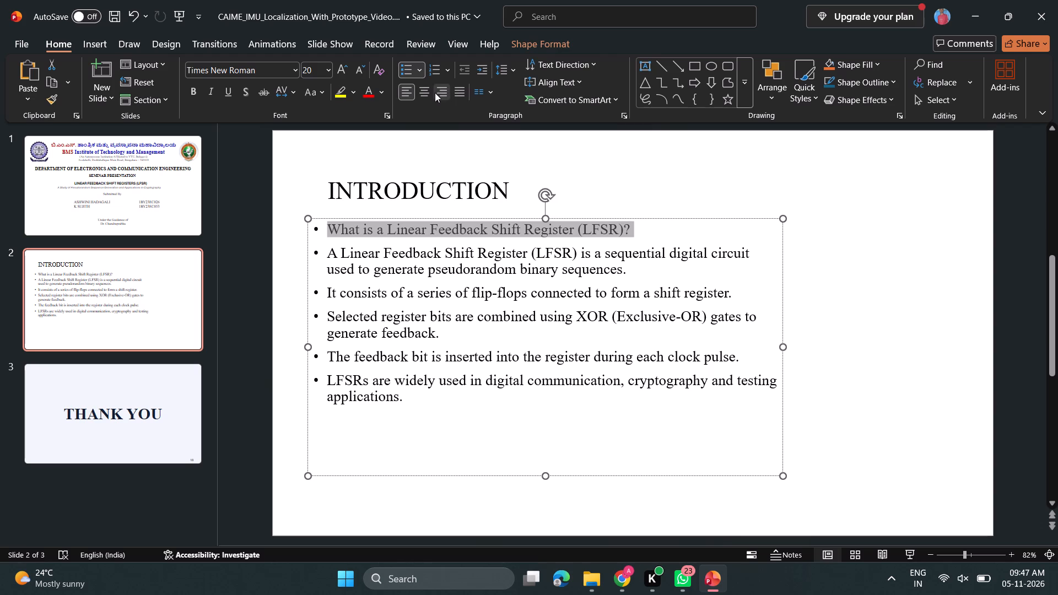
left_click(404, 70)
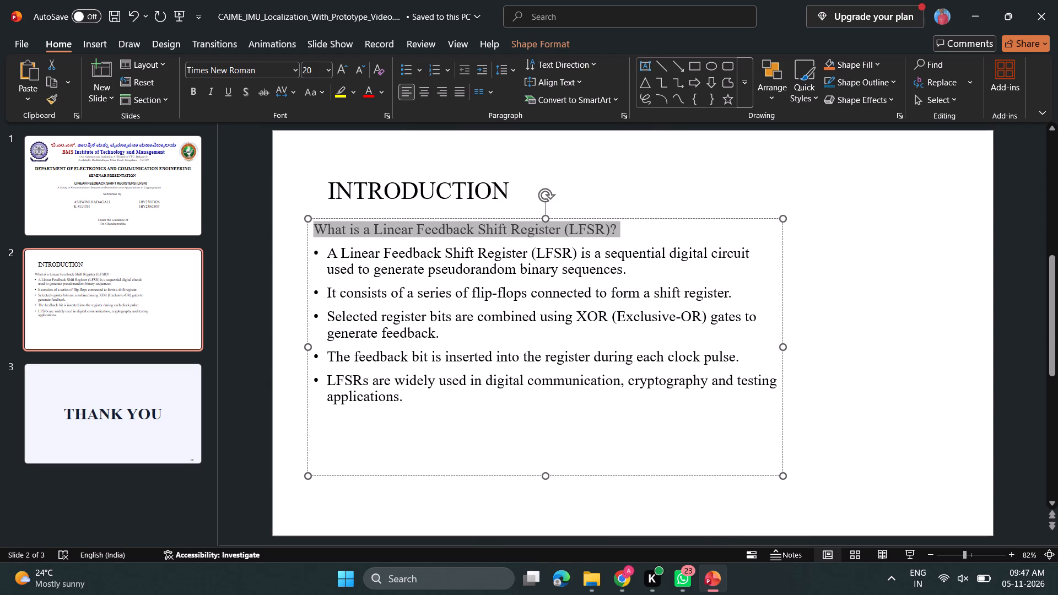
left_click(193, 88)
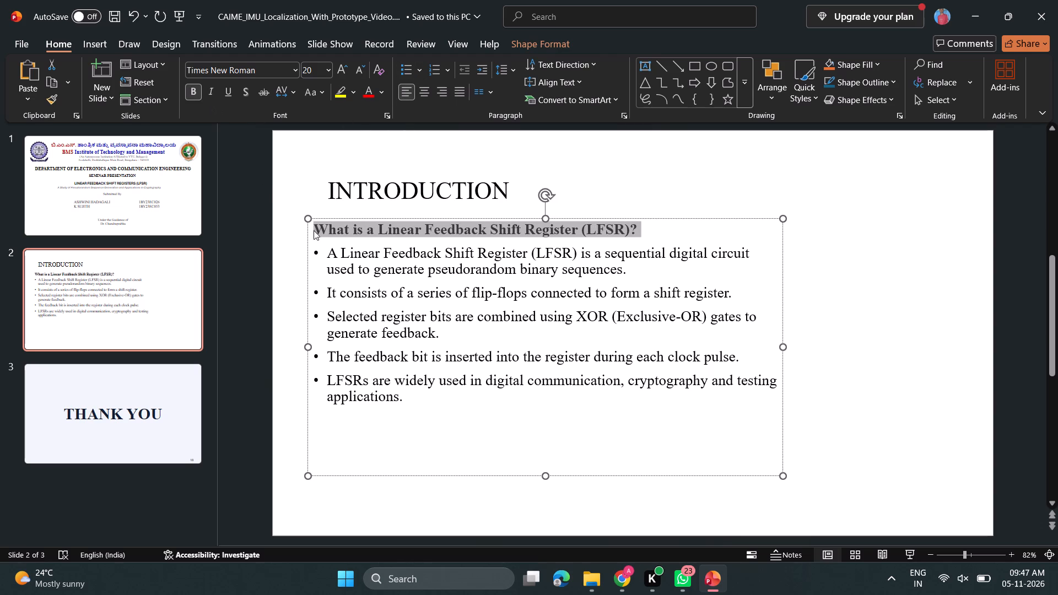
left_click(474, 257)
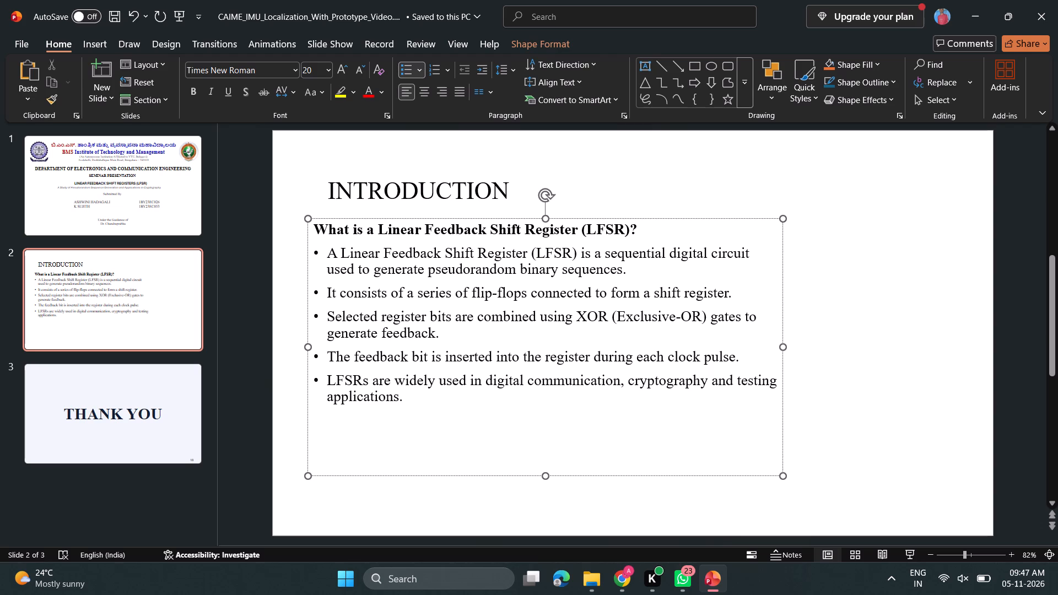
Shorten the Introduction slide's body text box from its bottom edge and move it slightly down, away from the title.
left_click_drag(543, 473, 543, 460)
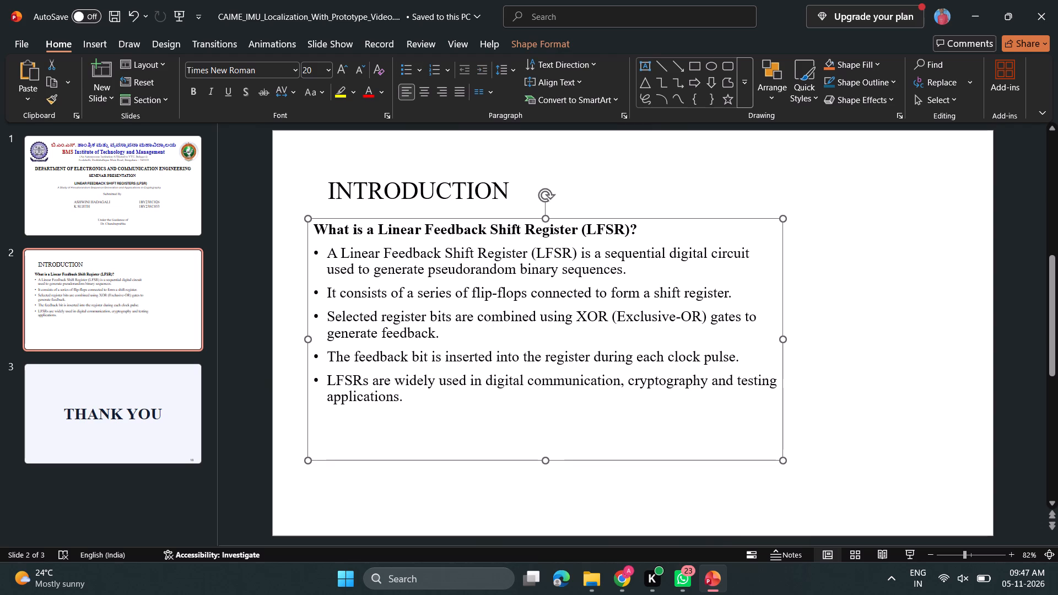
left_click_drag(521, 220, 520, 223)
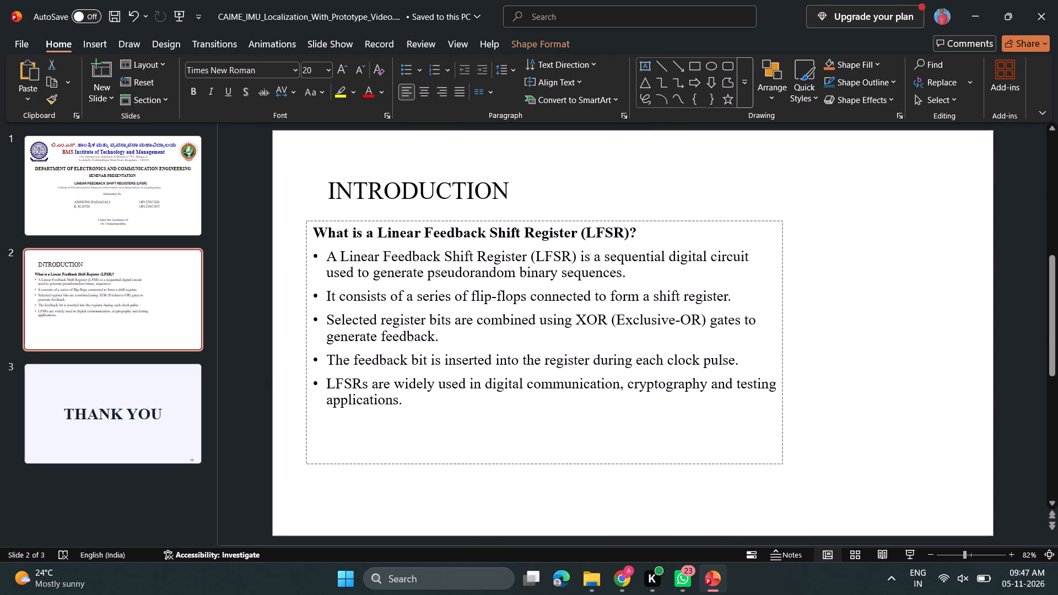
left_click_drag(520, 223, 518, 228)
Narrow the INTRODUCTION title box to a little wider than its word and move it slightly up and left.
left_click(484, 187)
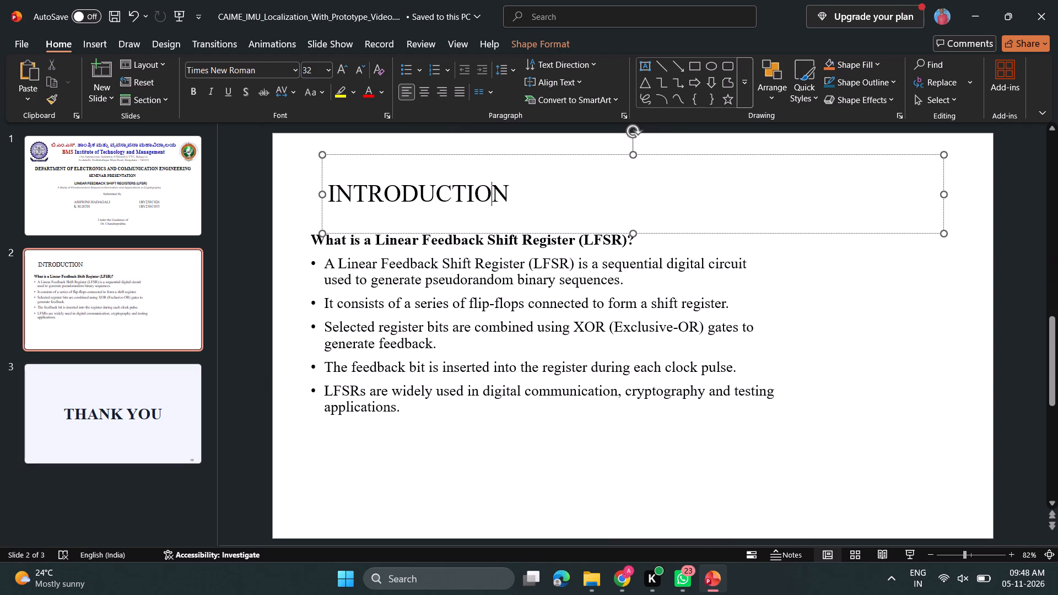
left_click_drag(943, 194, 593, 180)
left_click_drag(512, 160, 506, 149)
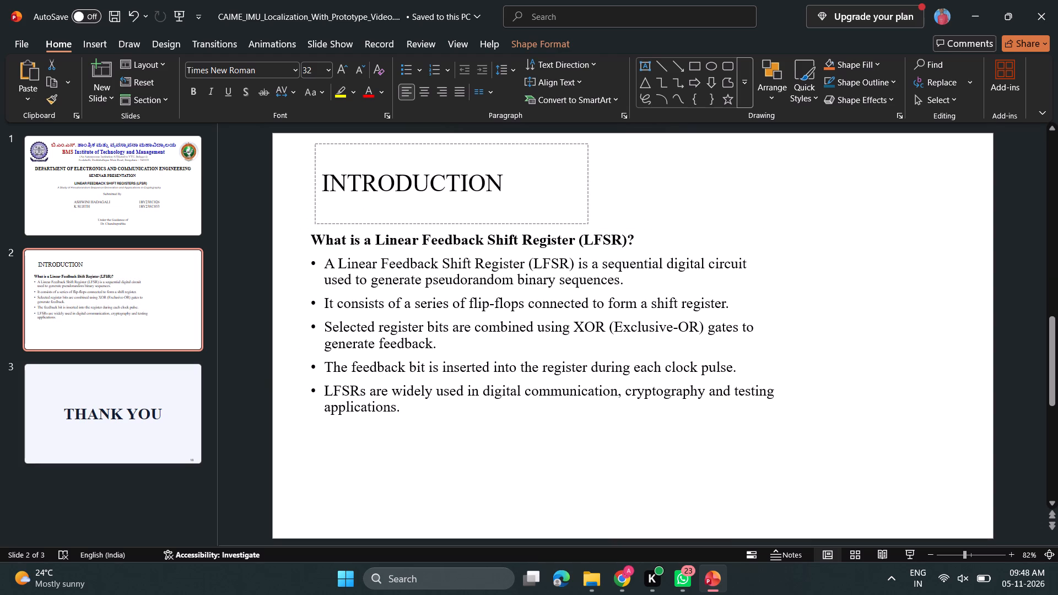
left_click_drag(506, 149, 504, 142)
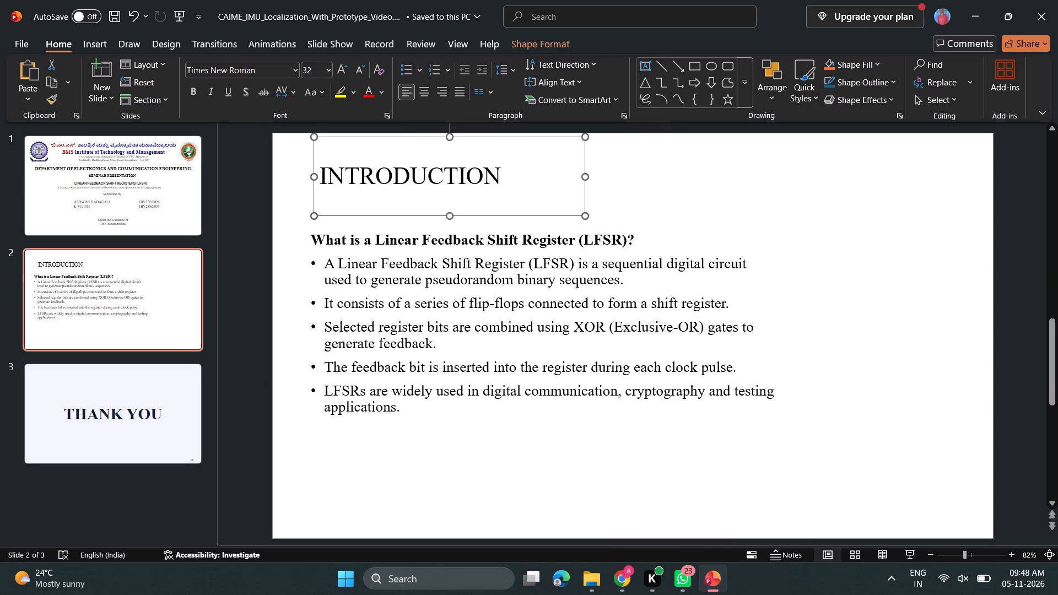
Move the body text box slightly up and left, extend its bottom edge downward and pull its right edge in slightly.
left_click(527, 329)
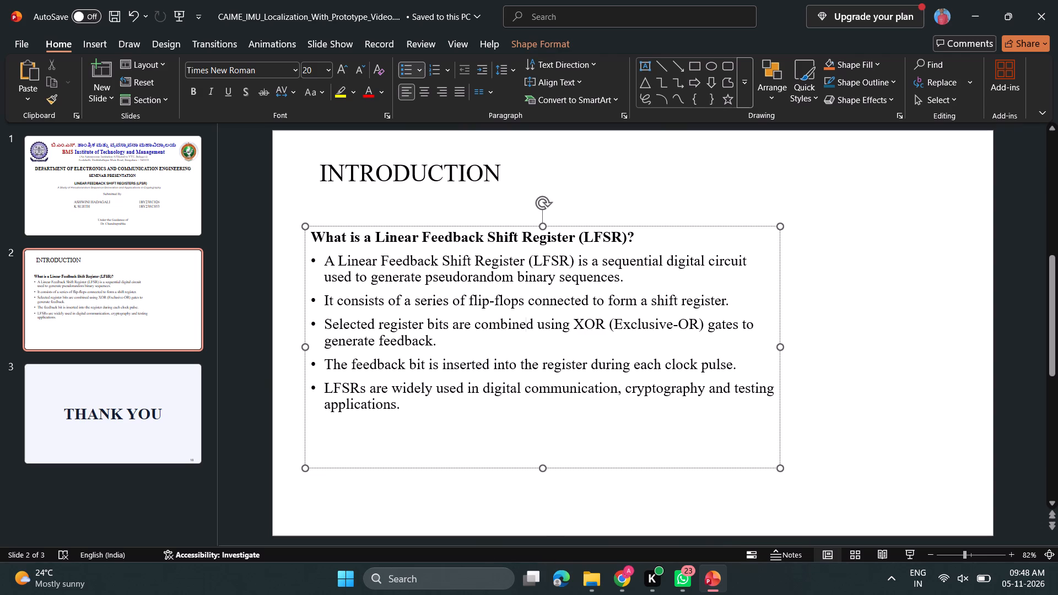
left_click(306, 333)
left_click_drag(337, 352, 317, 343)
left_click(317, 342)
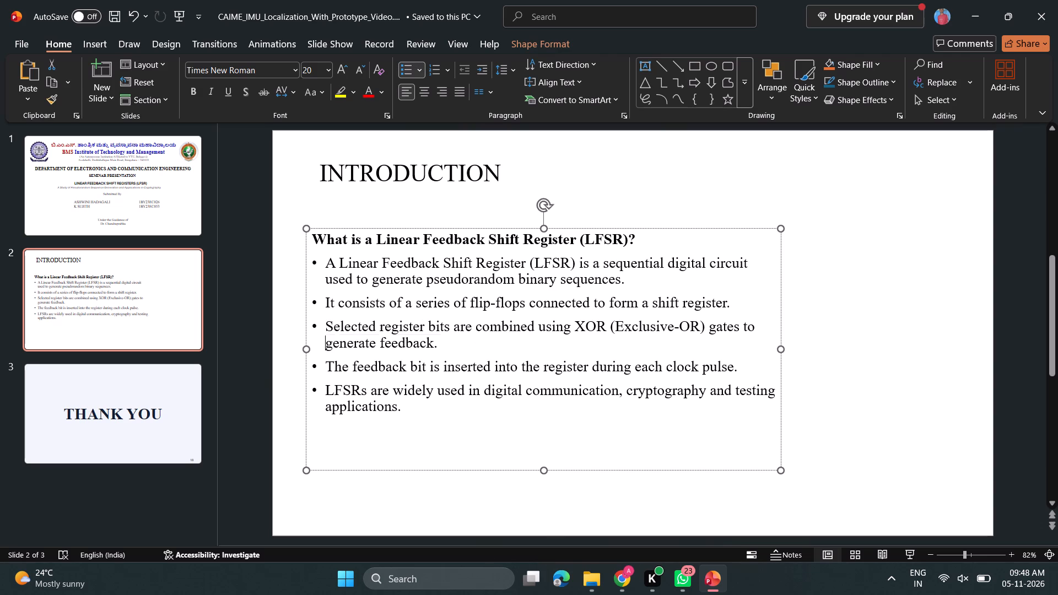
left_click_drag(305, 334, 296, 320)
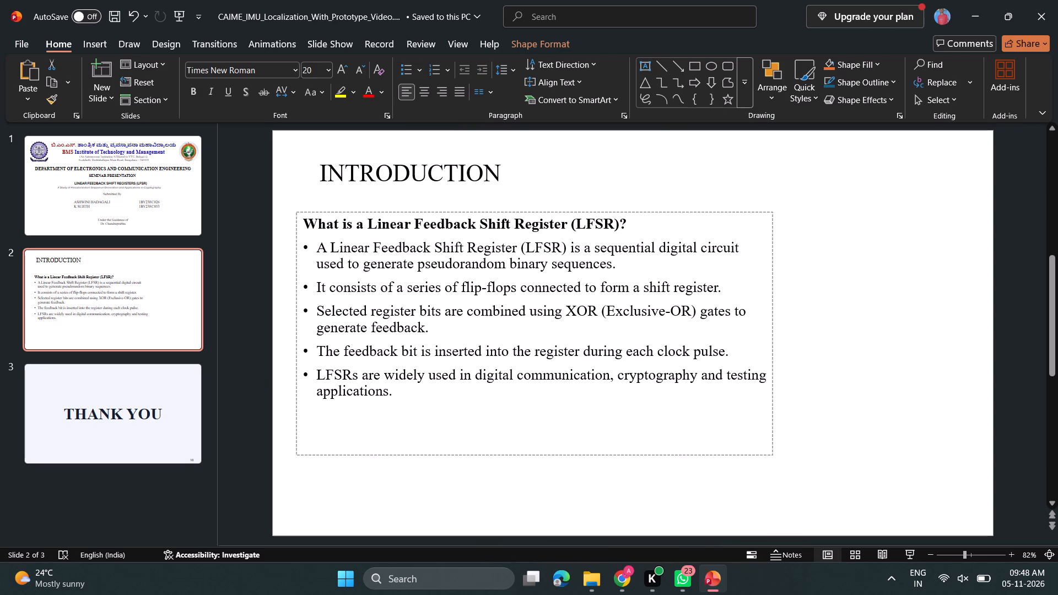
left_click_drag(296, 320, 294, 322)
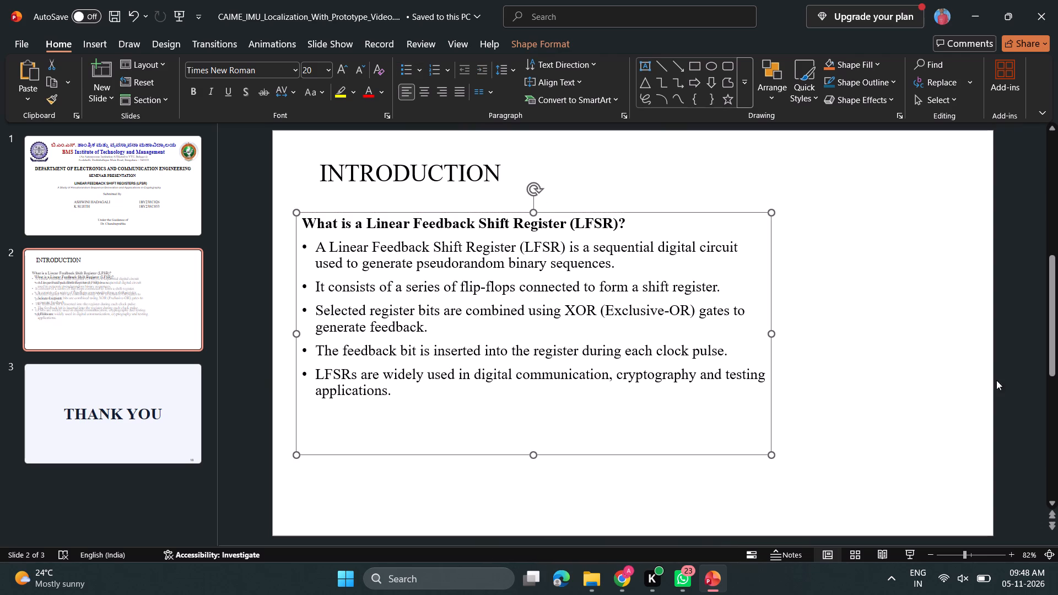
left_click(537, 457)
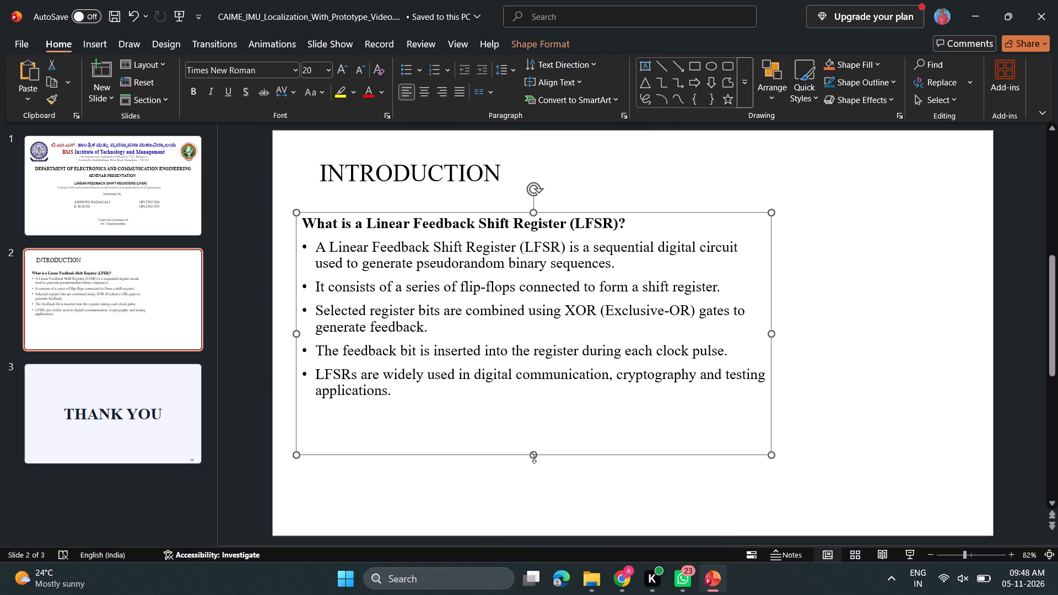
left_click_drag(533, 457, 530, 482)
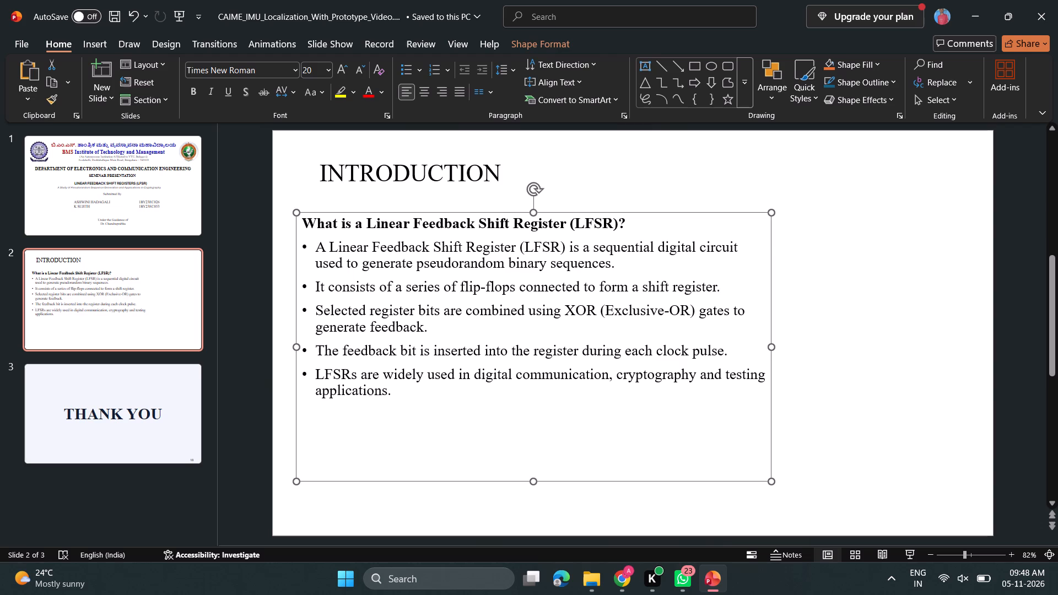
left_click_drag(769, 347, 752, 352)
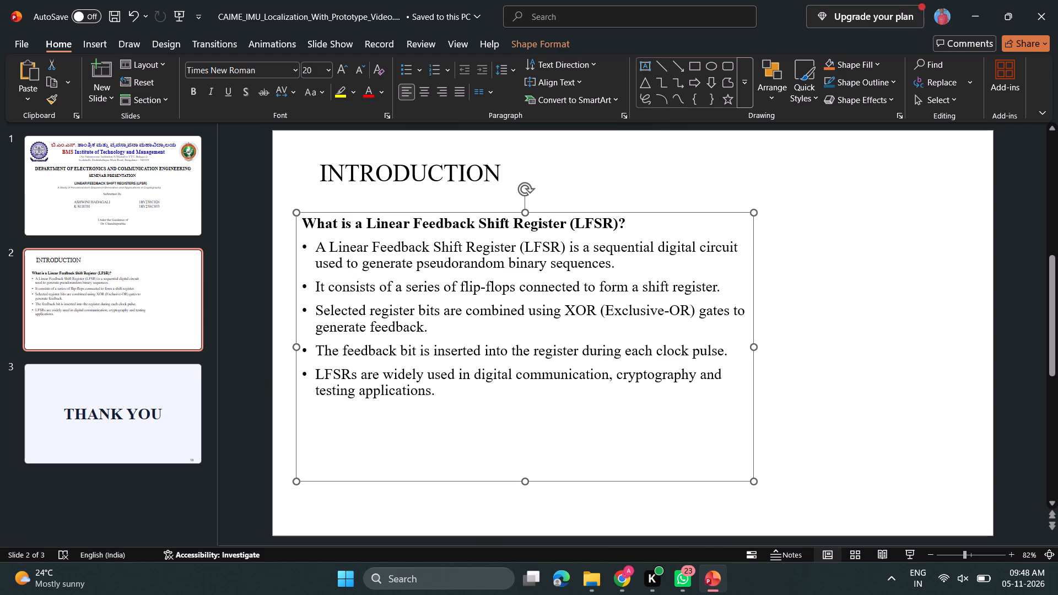
left_click(891, 316)
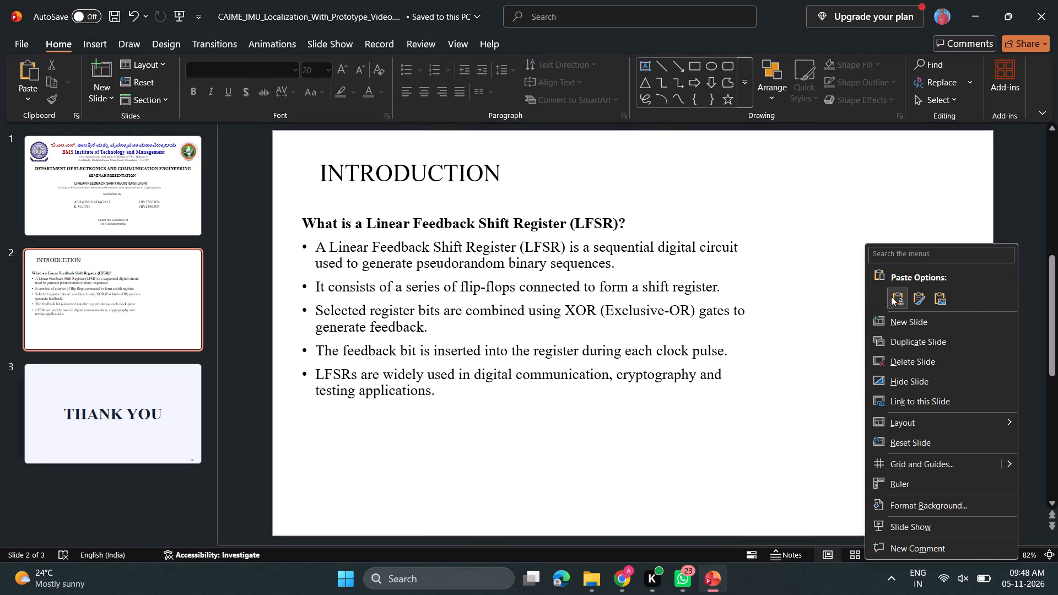
left_click(892, 296)
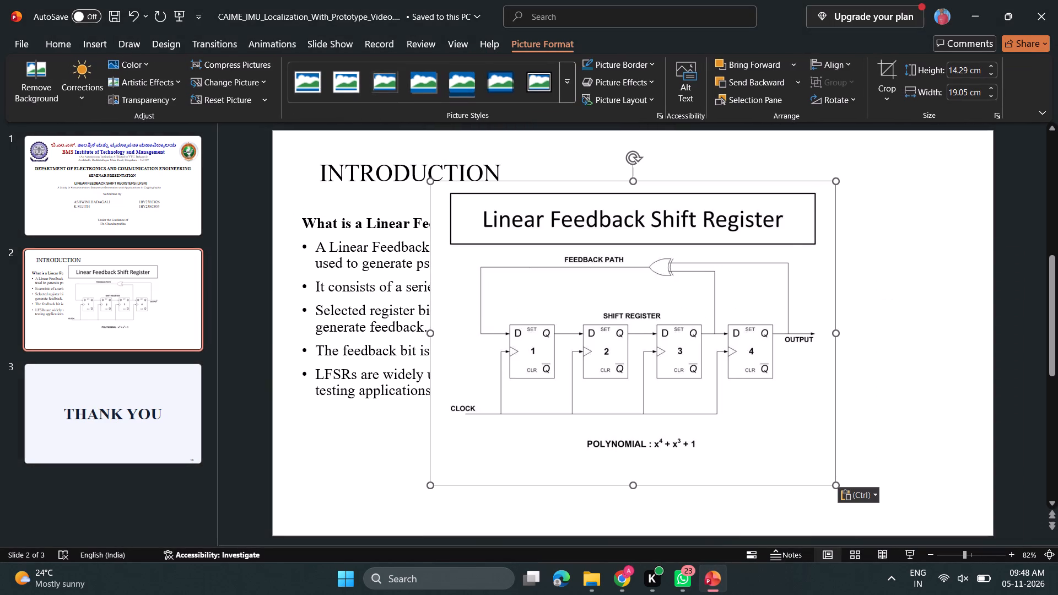
Shrink the pasted diagram to about 13.3 cm wide and 10.86 cm high, and move it to the slide's lower right.
left_click_drag(433, 334, 525, 348)
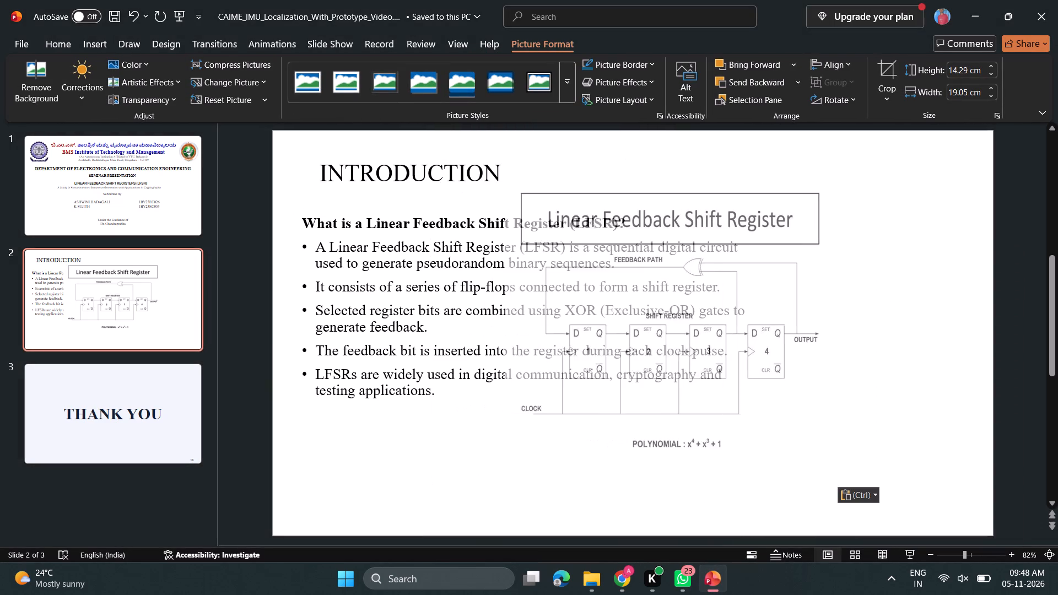
left_click_drag(525, 348, 553, 348)
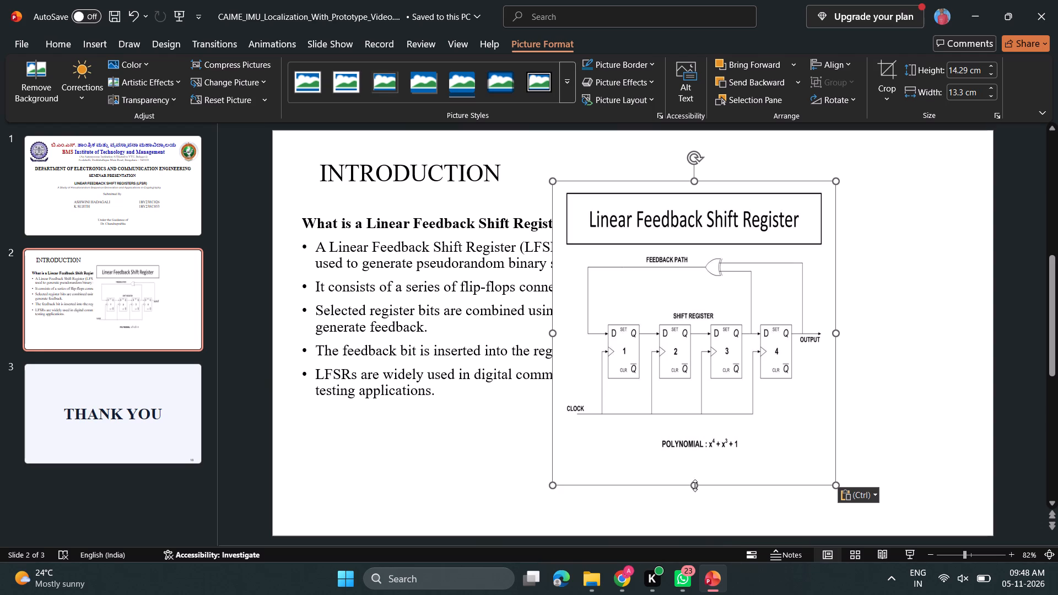
left_click_drag(695, 484, 697, 412)
left_click_drag(672, 255, 743, 324)
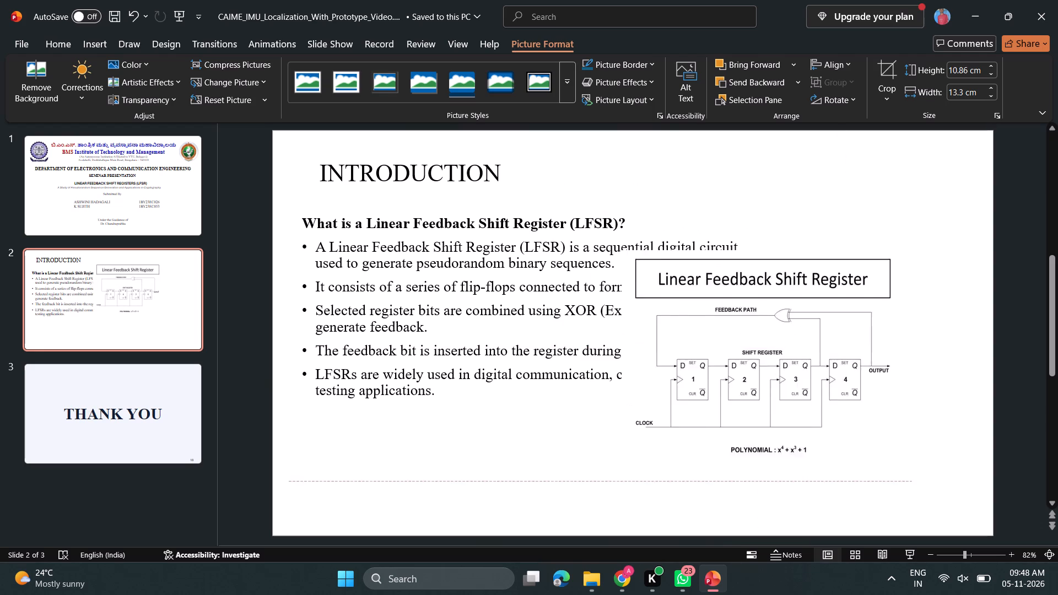
left_click_drag(743, 324, 808, 363)
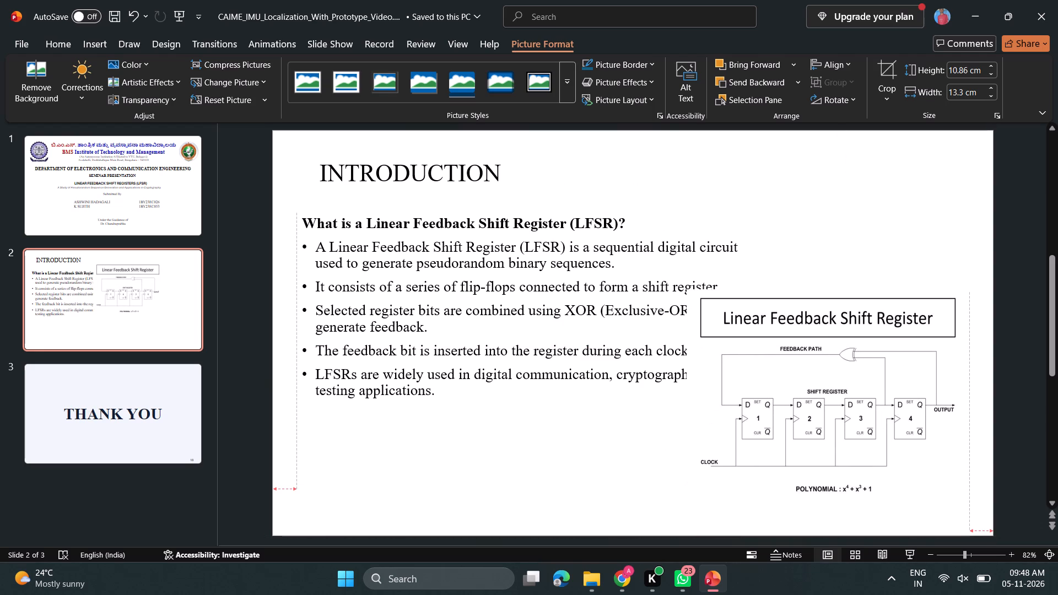
left_click_drag(808, 363, 821, 359)
Narrow the body text box from its right edge so its text clears the diagram.
left_click(594, 271)
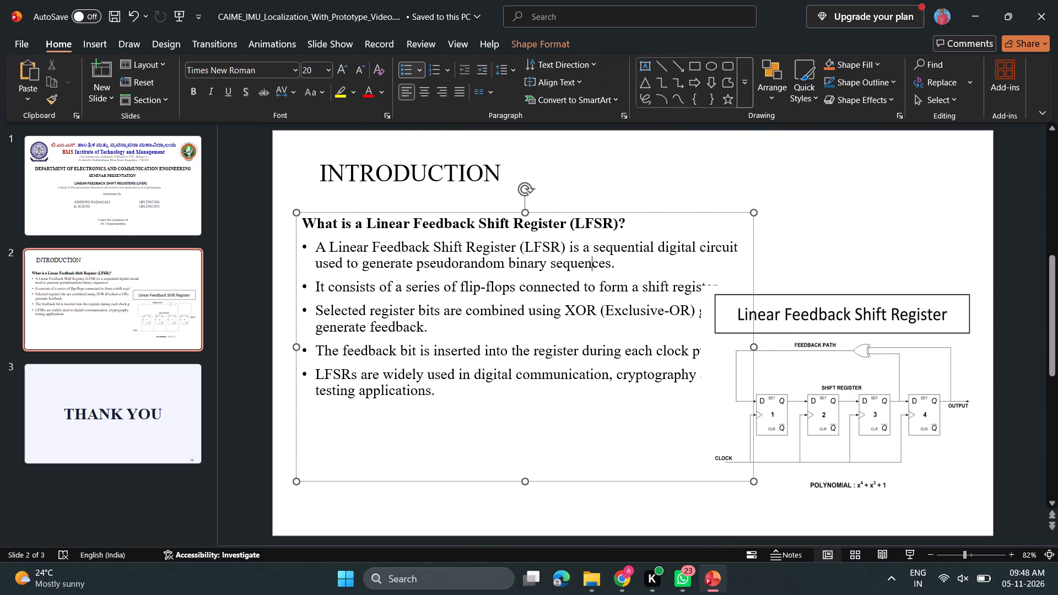
left_click_drag(754, 343, 712, 349)
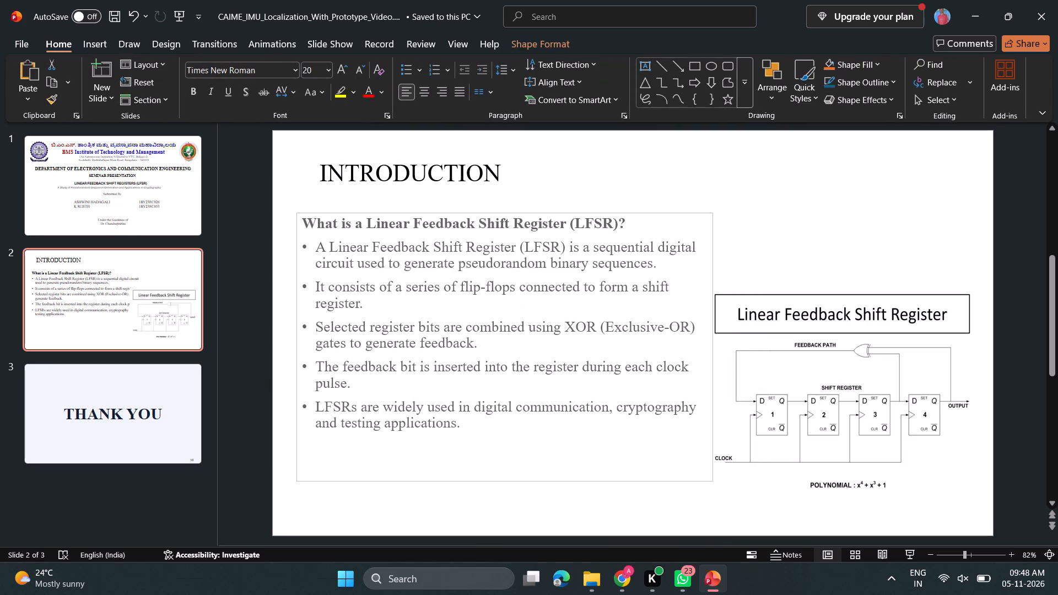
left_click_drag(712, 349, 699, 352)
Move the diagram straight up so that it sits level with the body text beside it.
left_click_drag(759, 348, 758, 341)
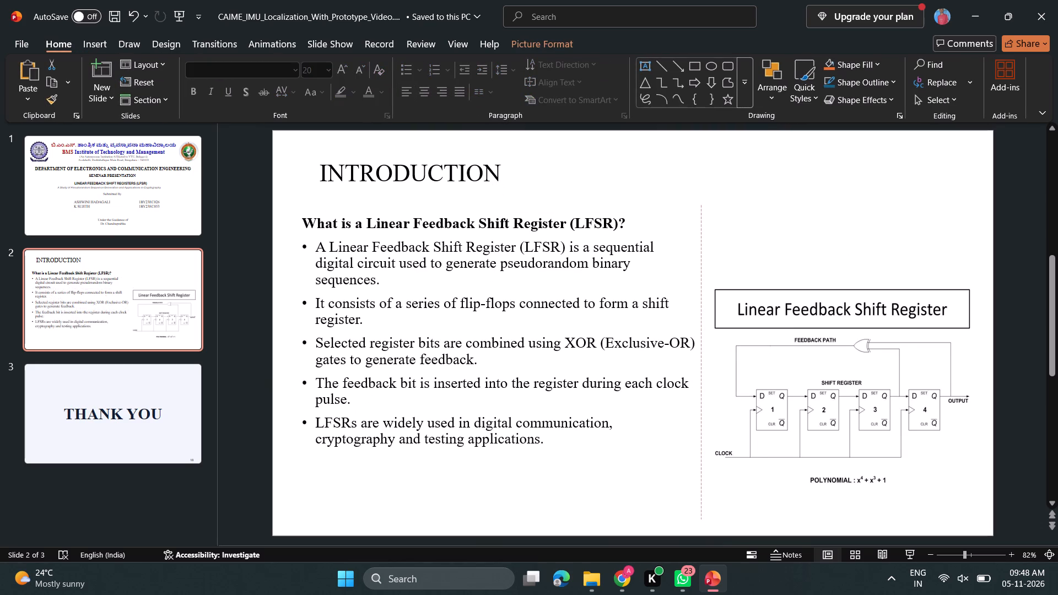
left_click_drag(758, 341, 757, 286)
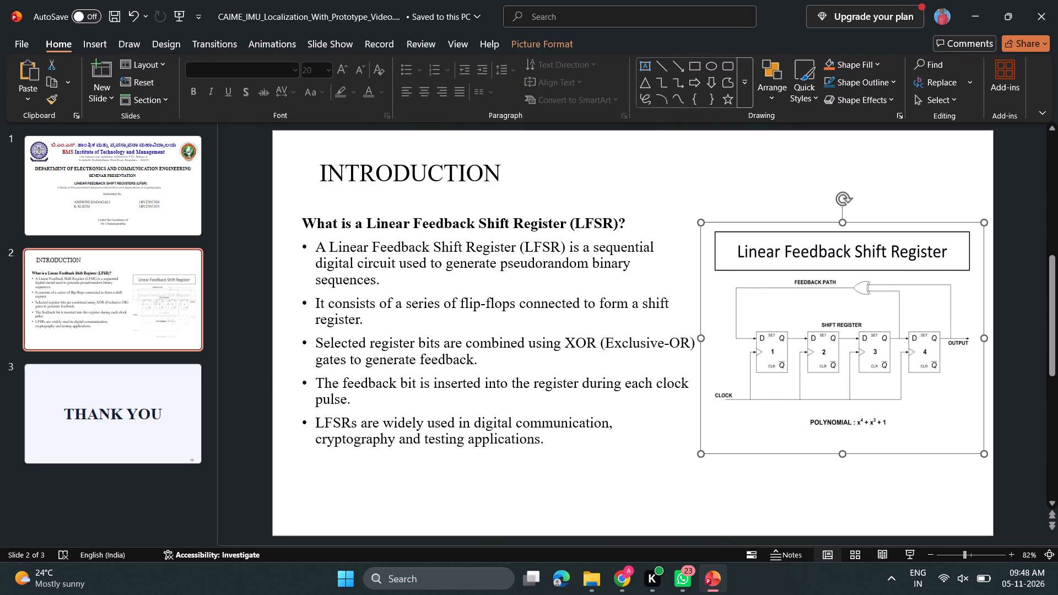
left_click(823, 385)
Move the INTRODUCTION title box left and slightly up, close to the body text's left edge.
left_click(403, 178)
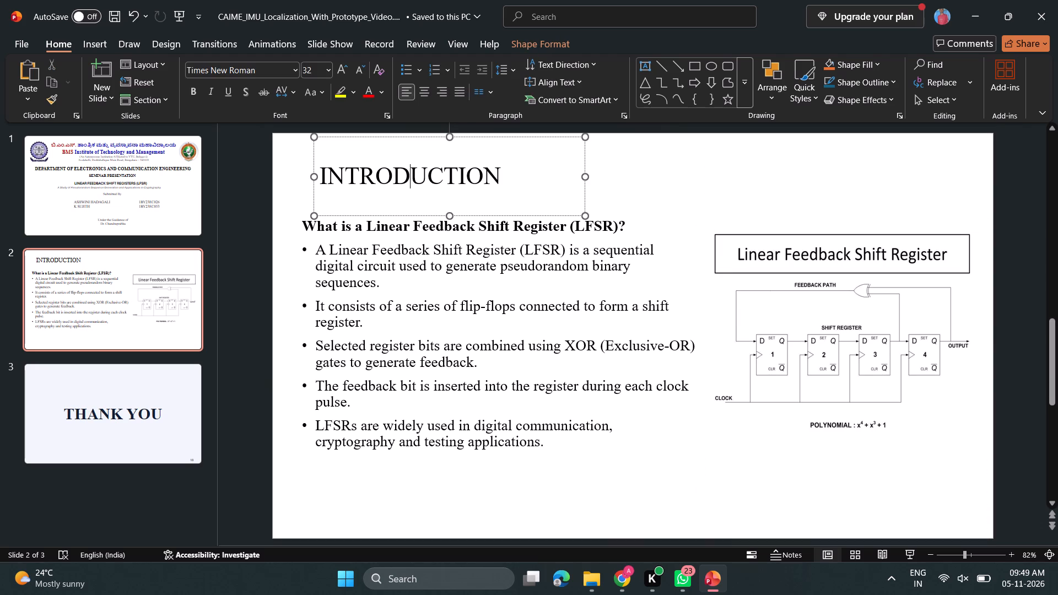
left_click_drag(368, 138, 347, 129)
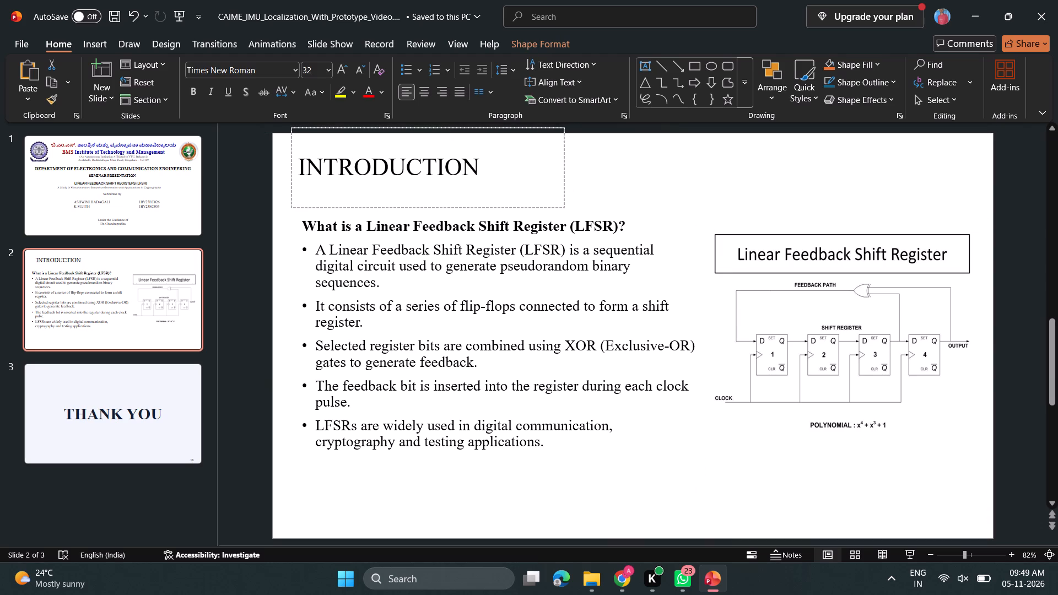
left_click_drag(347, 129, 339, 136)
Make the diagram slightly taller by extending its top edge upward.
left_click(487, 329)
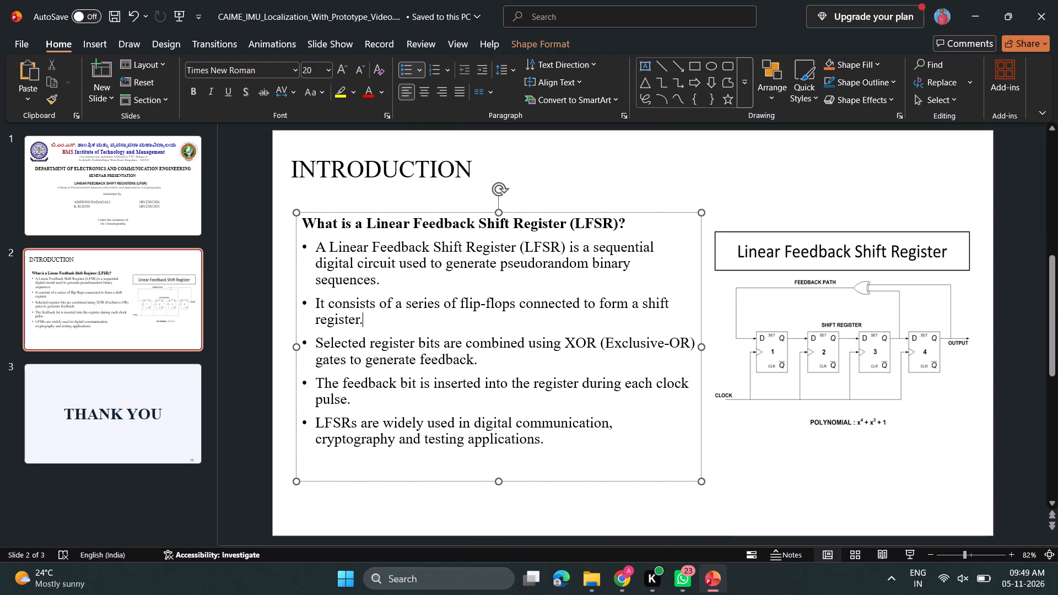
left_click(847, 316)
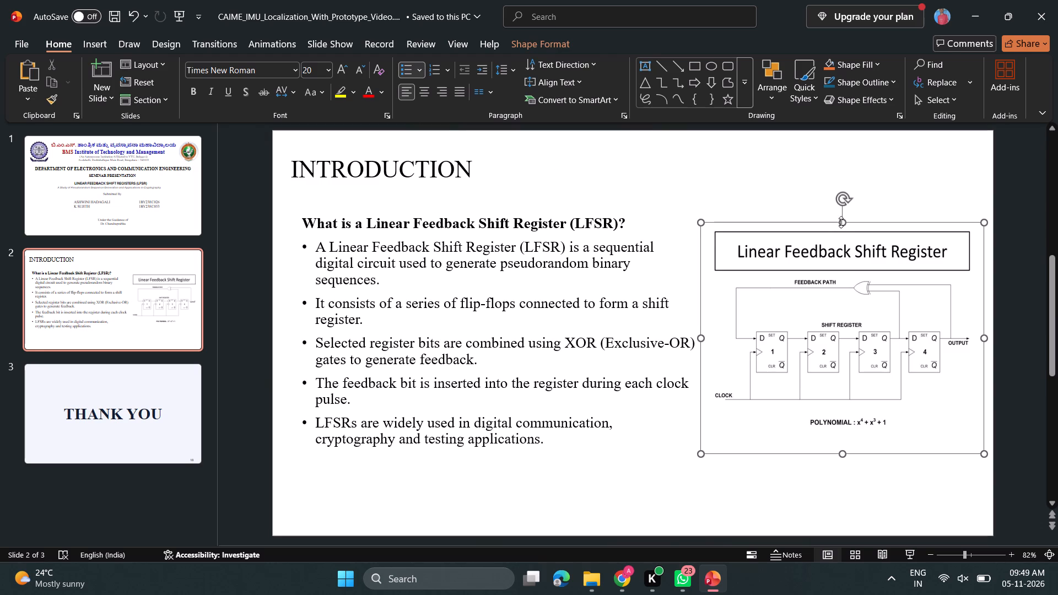
left_click_drag(841, 222, 840, 205)
left_click(841, 456)
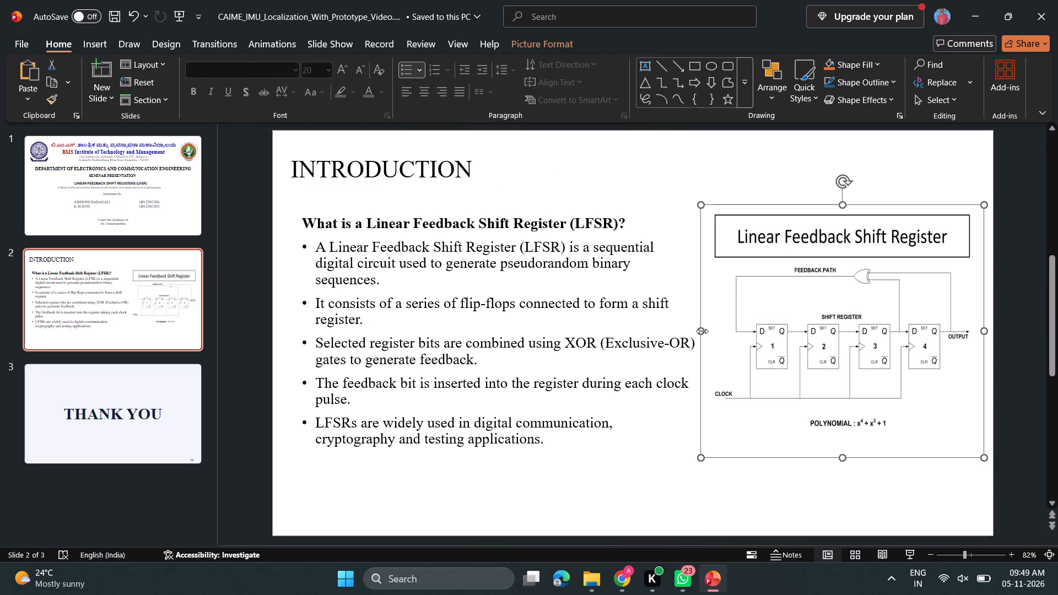
Extend the body text box's left edge to line up with the INTRODUCTION title box, and pull its right edge in slightly.
left_click(513, 364)
left_click_drag(296, 344, 285, 344)
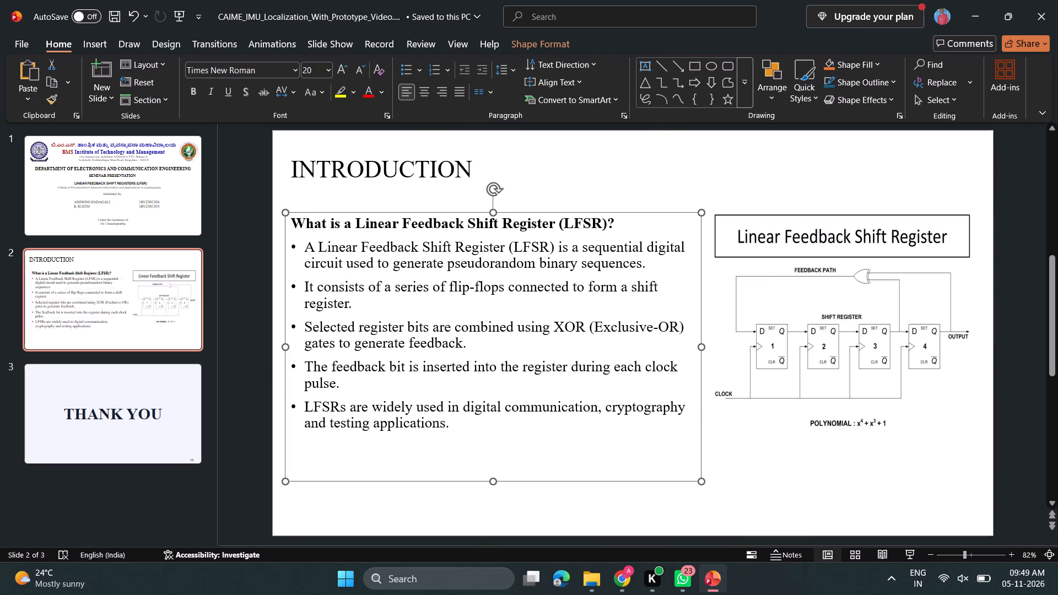
left_click_drag(702, 347, 685, 347)
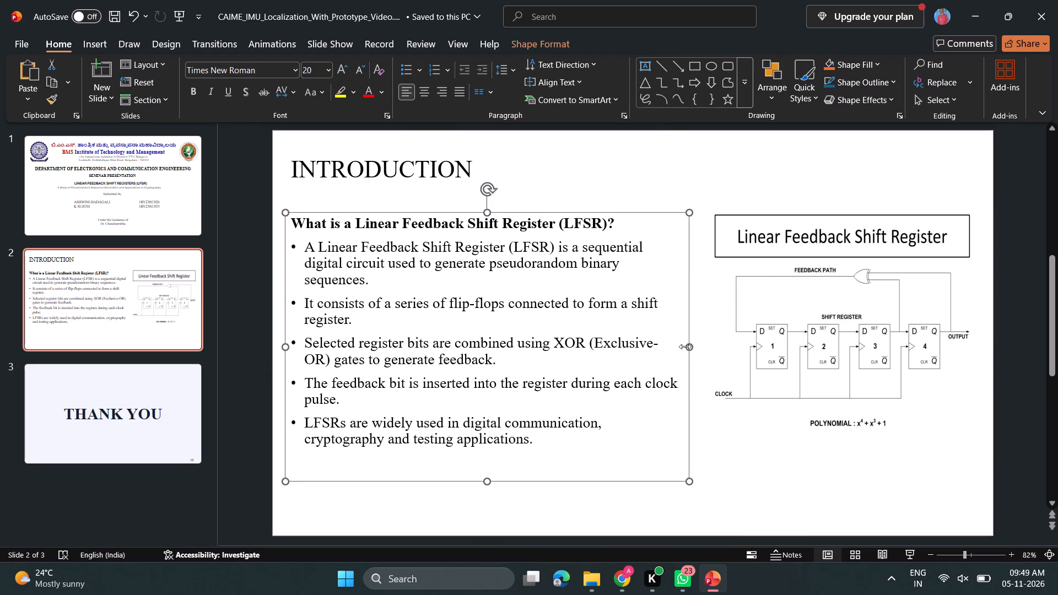
Shift the shift register diagram slightly left and down, and widen it a little from its left edge.
left_click(736, 337)
left_click_drag(735, 355, 732, 355)
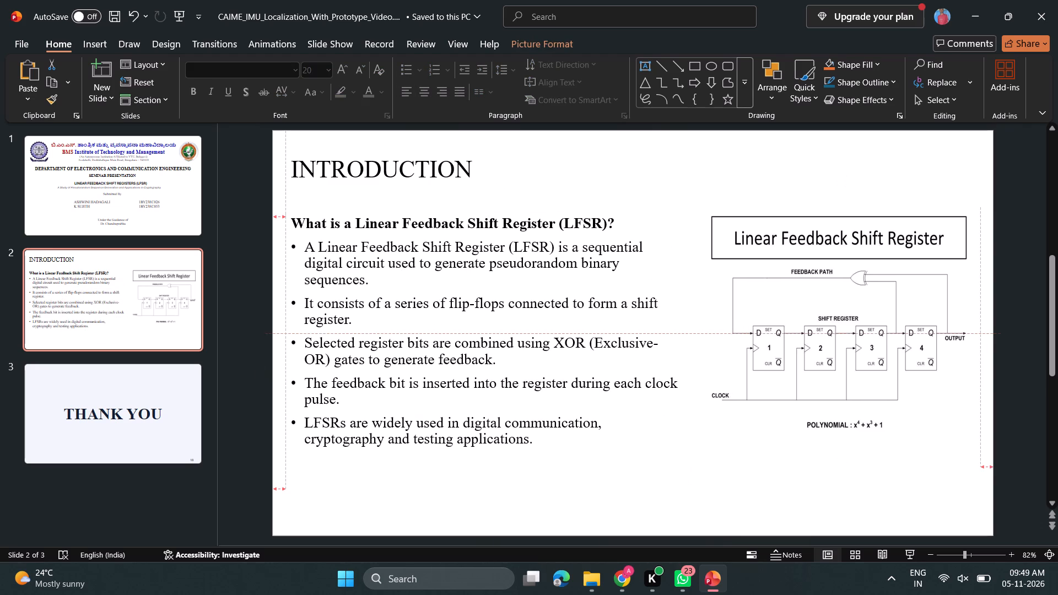
left_click_drag(732, 355, 728, 355)
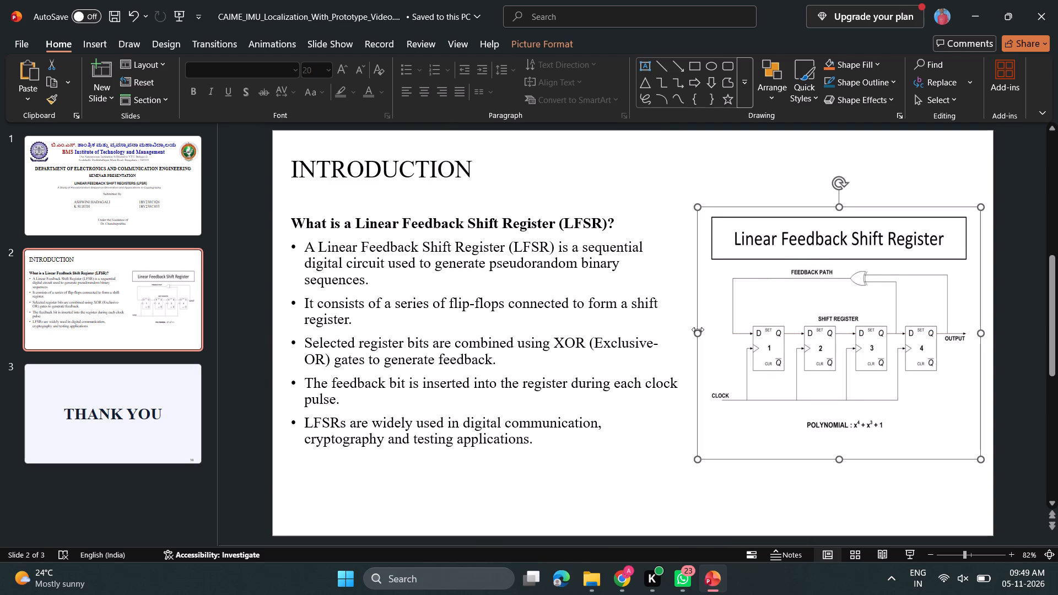
left_click(698, 329)
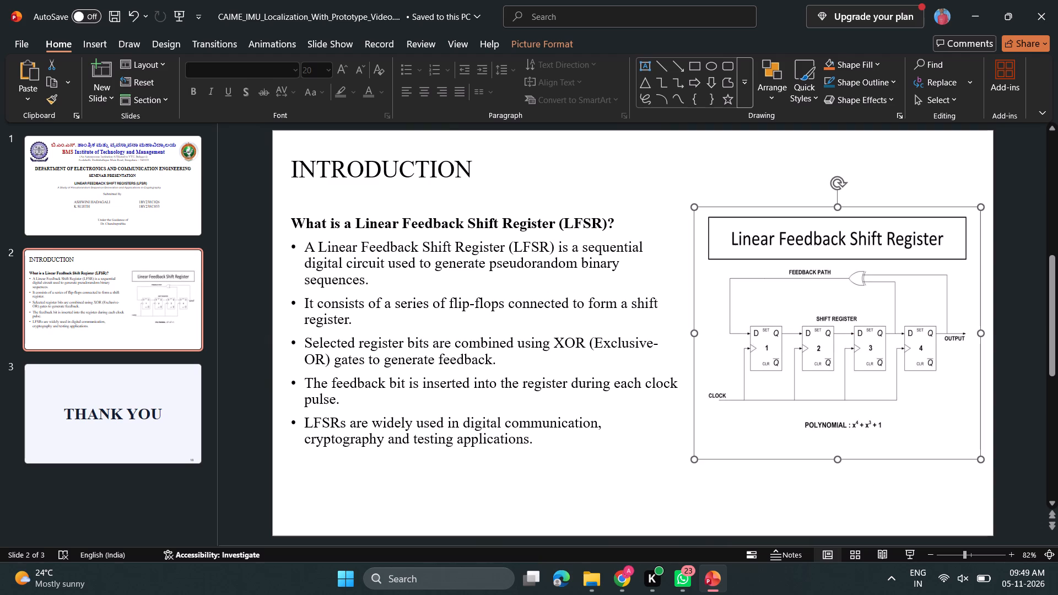
left_click(575, 456)
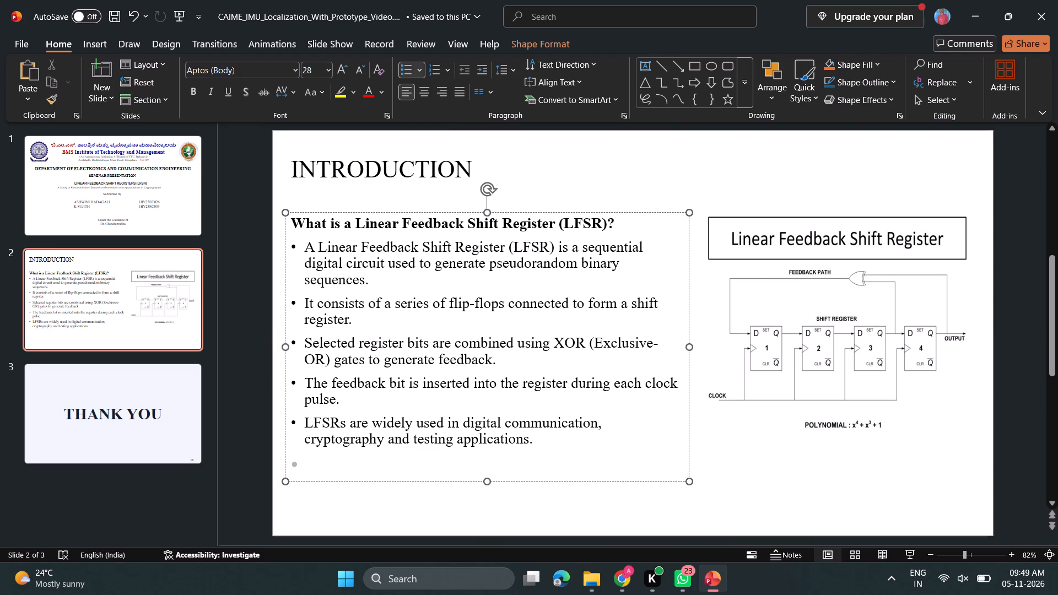
Shorten the INTRODUCTION title box slightly by lowering its top edge.
left_click(432, 191)
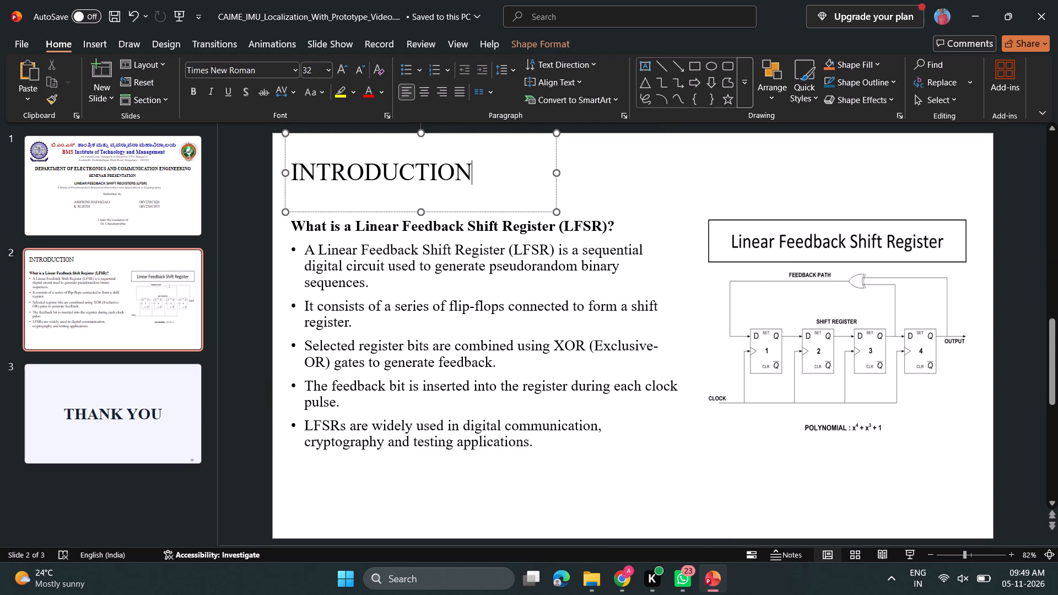
left_click_drag(423, 136, 423, 141)
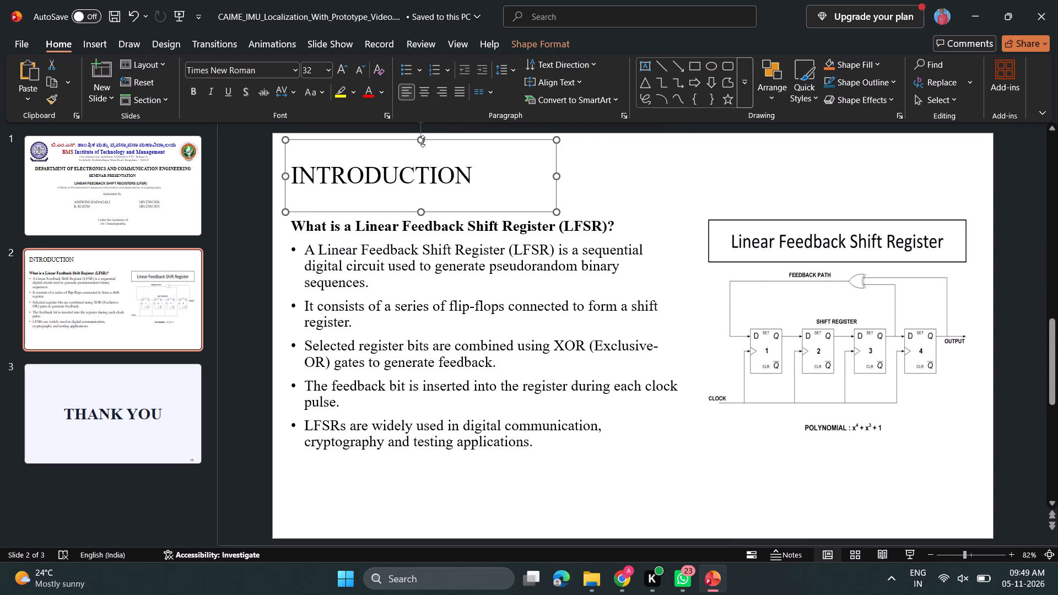
left_click(495, 365)
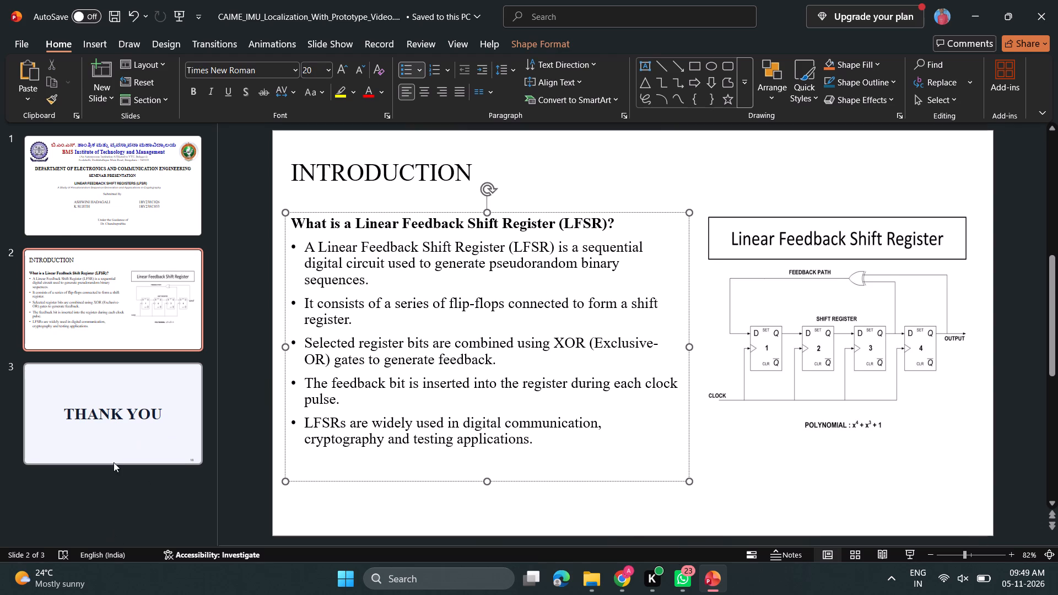
Add a new title-and-content slide after the INTRODUCTION slide.
left_click(83, 77)
left_click(100, 63)
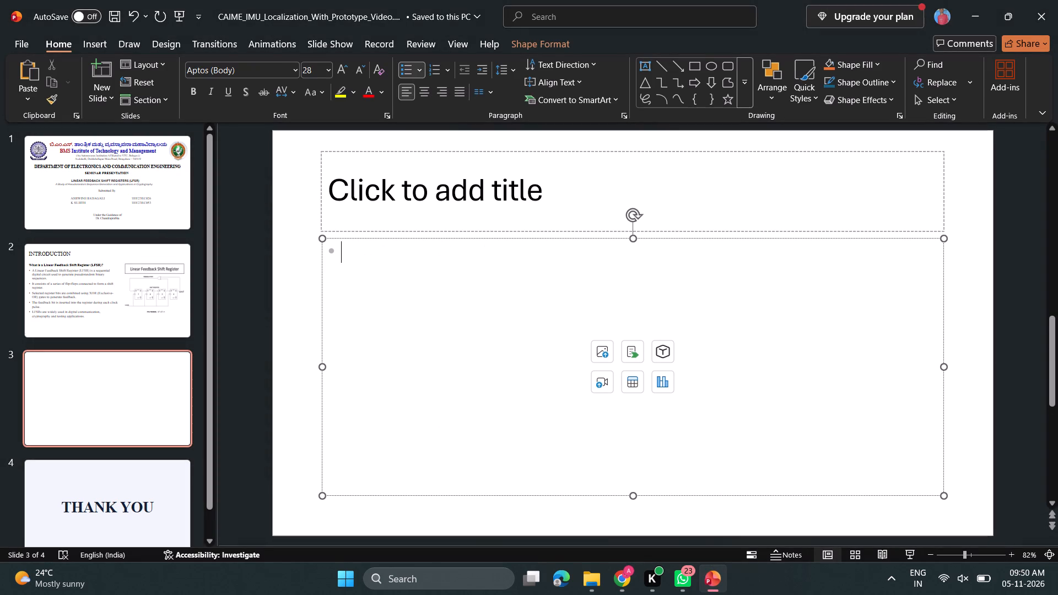
key("ctrl+v")
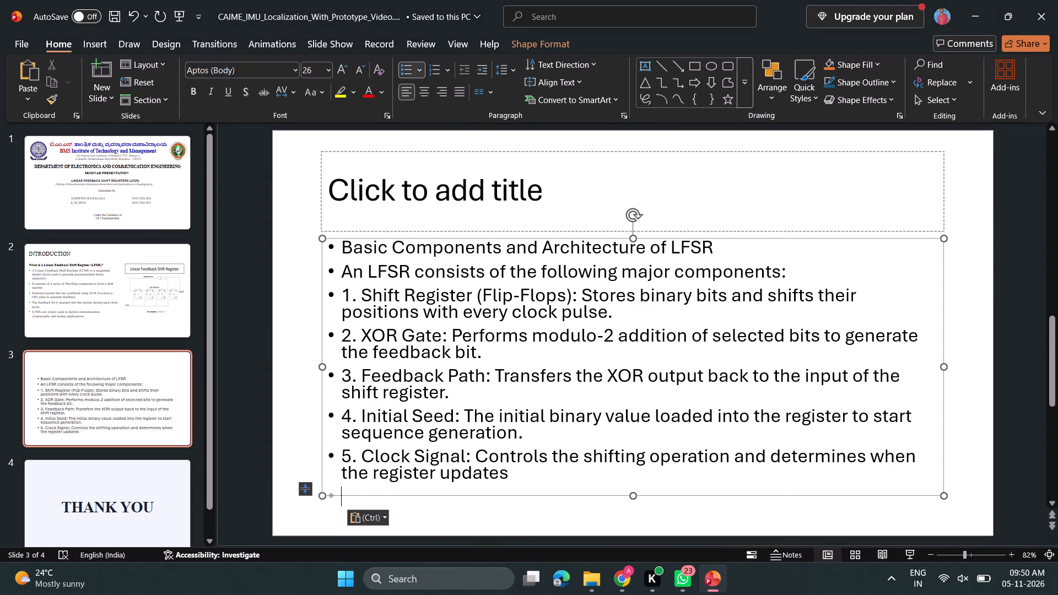
Move the line "Basic Components and Architecture of LFSR" from the body into the title placeholder and remove its bullet.
left_click_drag(715, 248, 331, 255)
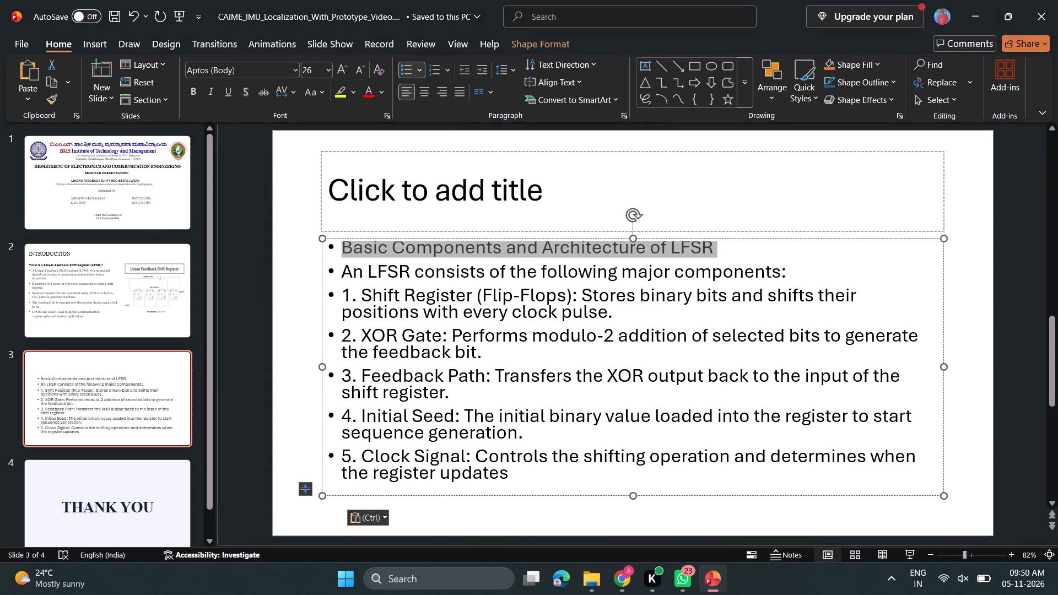
left_click_drag(331, 255, 331, 255)
key("ctrl+c")
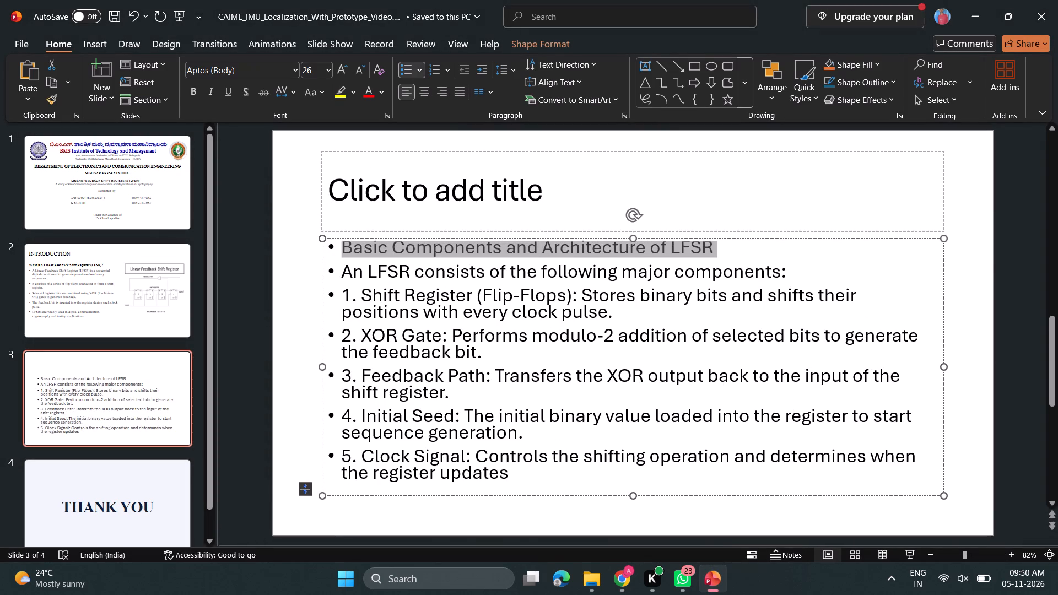
key("BackSpace")
left_click(361, 180)
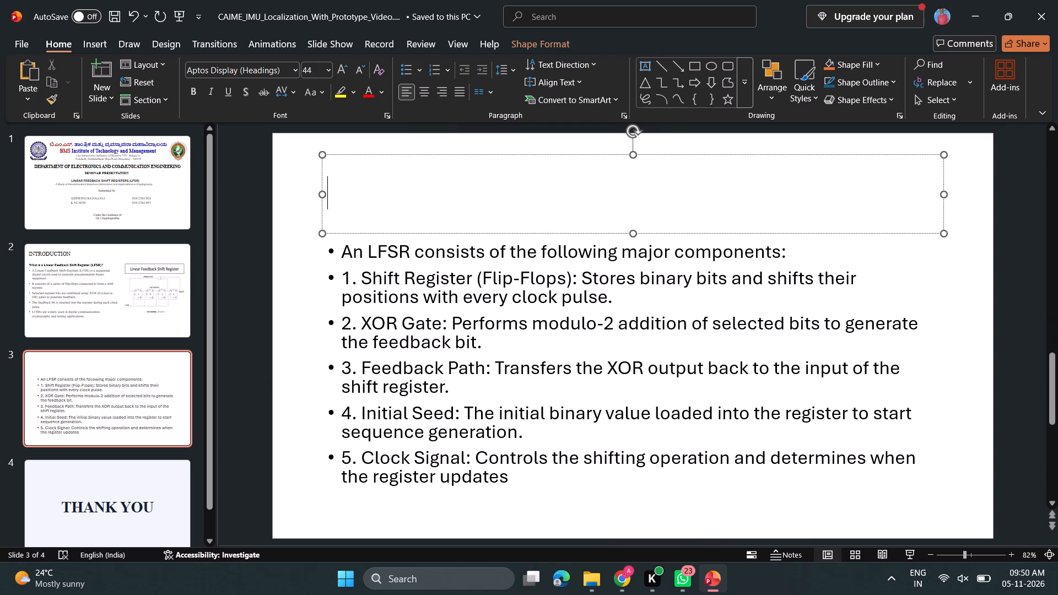
key("ctrl+v")
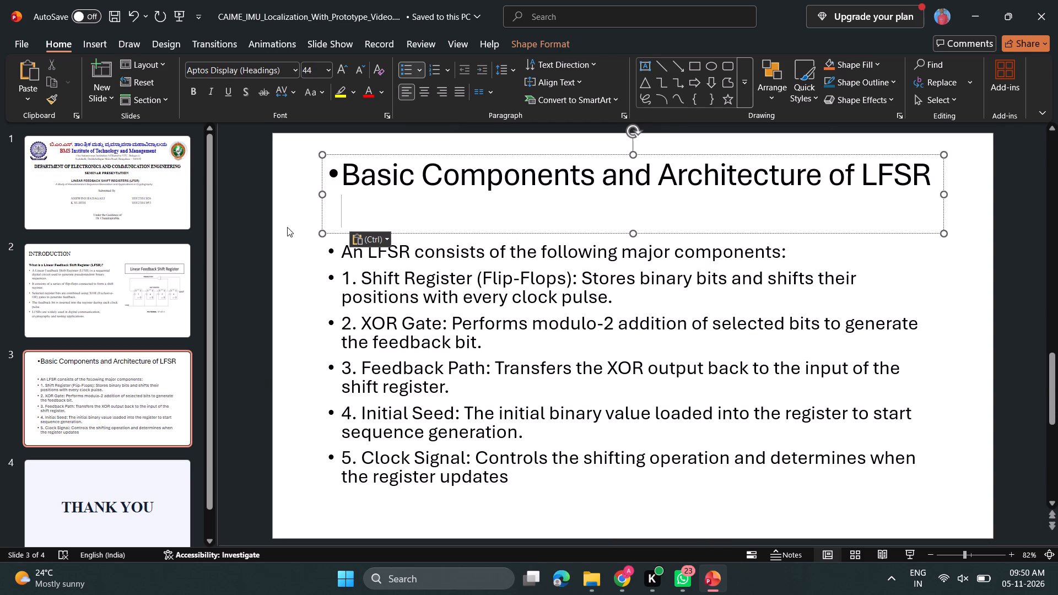
left_click(344, 171)
key("BackSpace")
Format the title "Basic Components and Architecture of LFSR" in Times New Roman, size 32.
left_click_drag(927, 172, 922, 173)
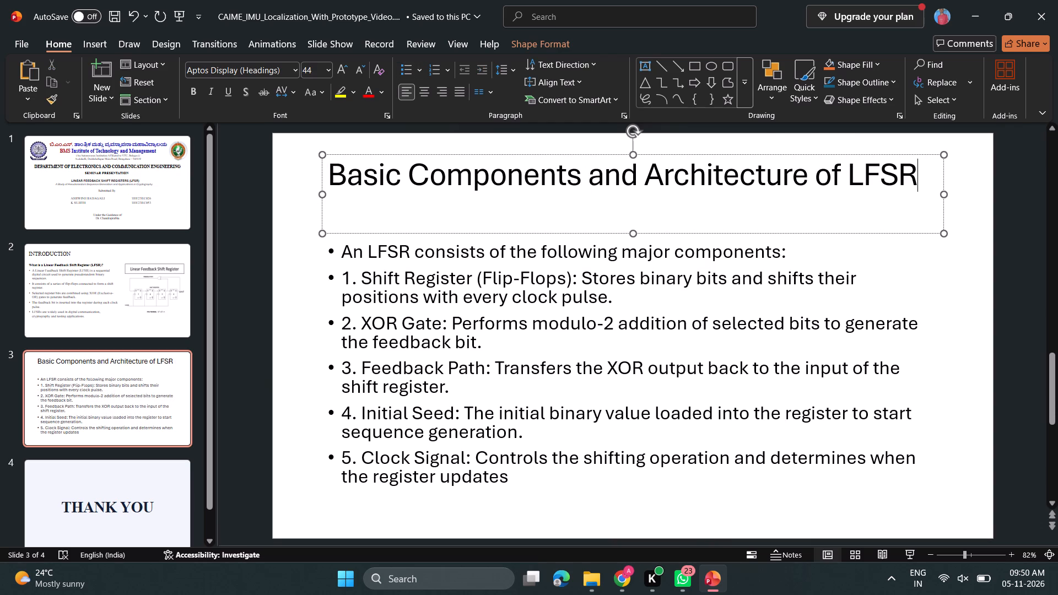
left_click_drag(922, 173, 253, 133)
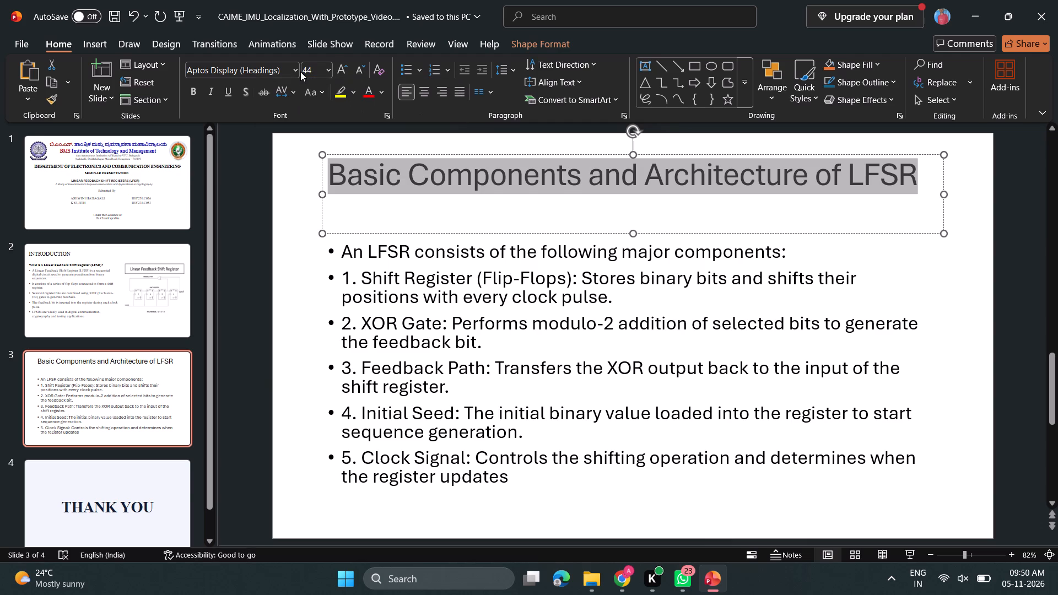
left_click(295, 68)
left_click(244, 161)
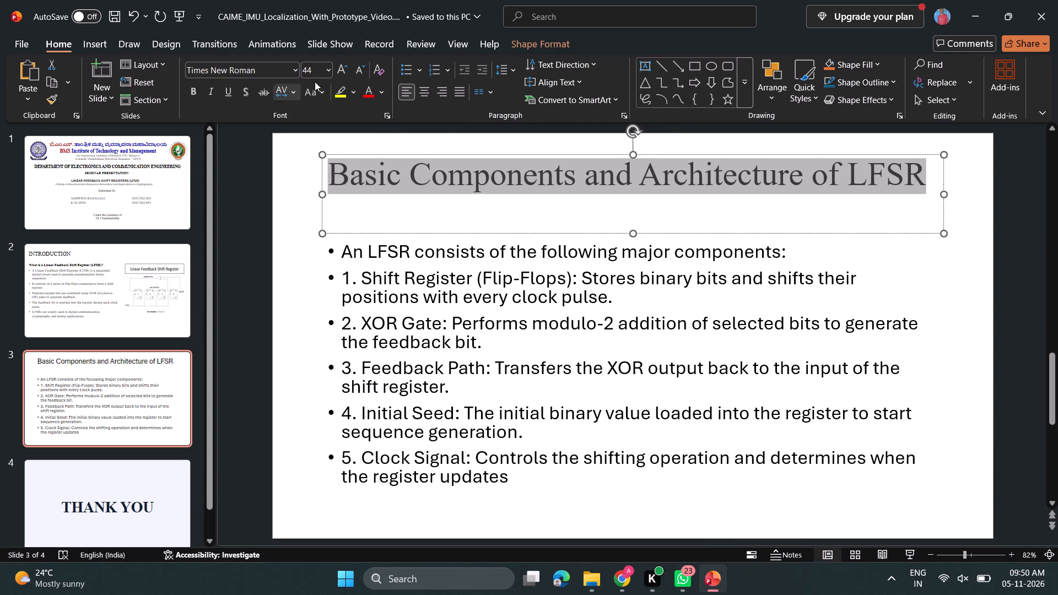
left_click(333, 67)
left_click(329, 69)
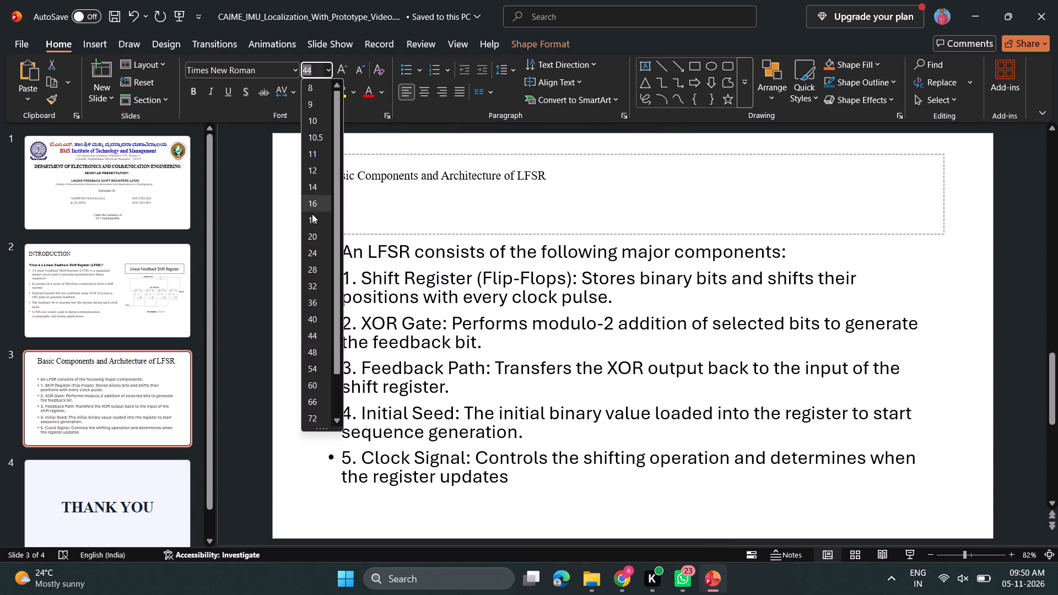
left_click(314, 279)
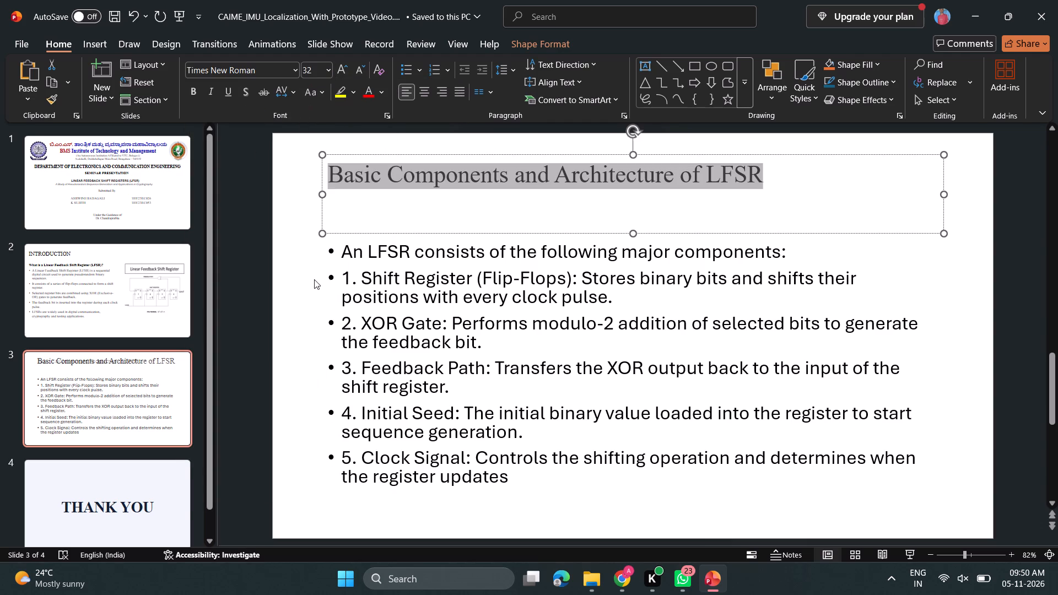
left_click(428, 204)
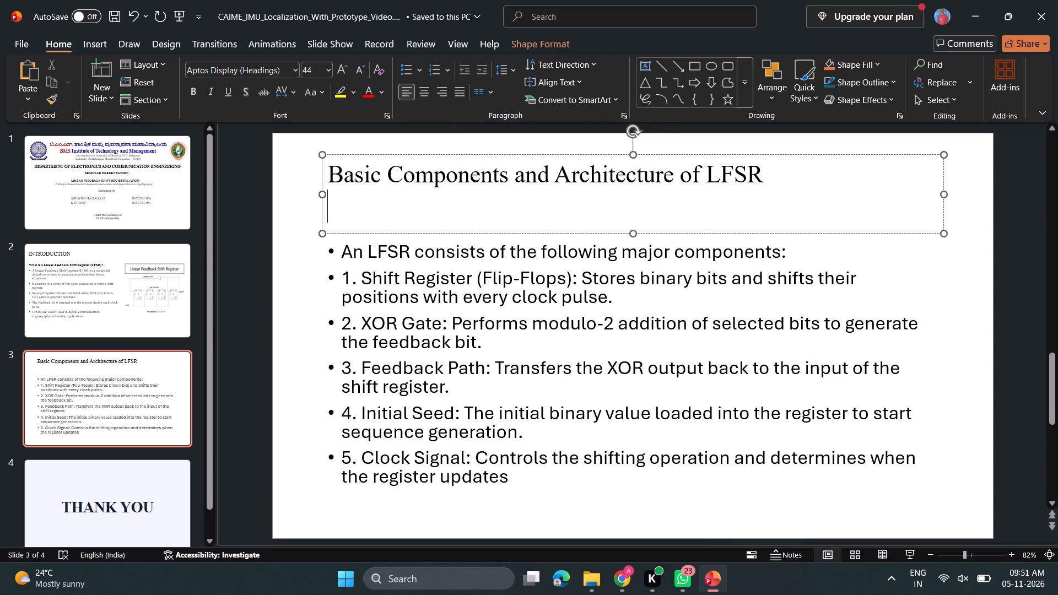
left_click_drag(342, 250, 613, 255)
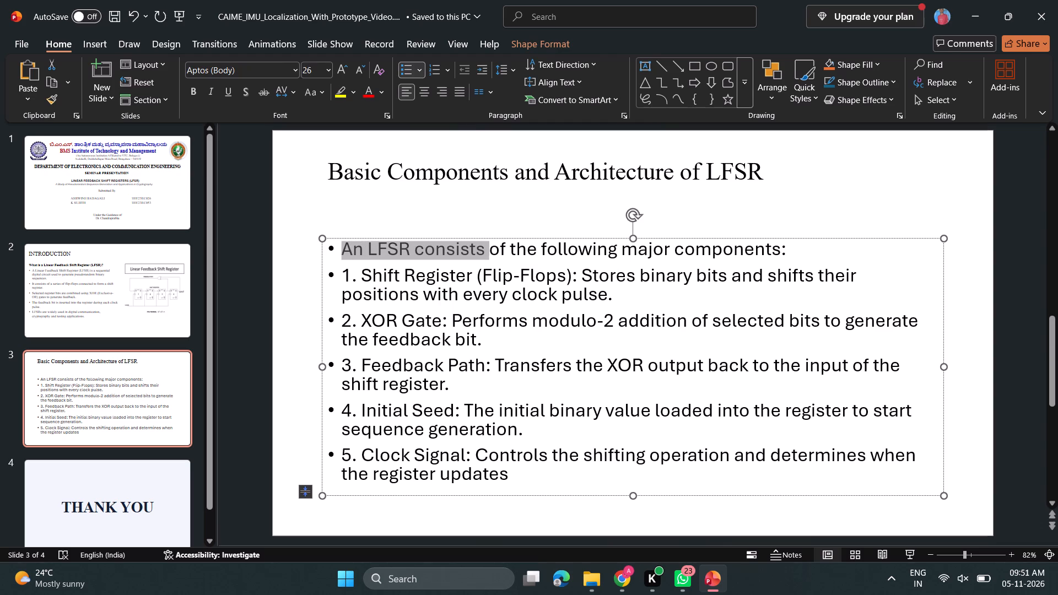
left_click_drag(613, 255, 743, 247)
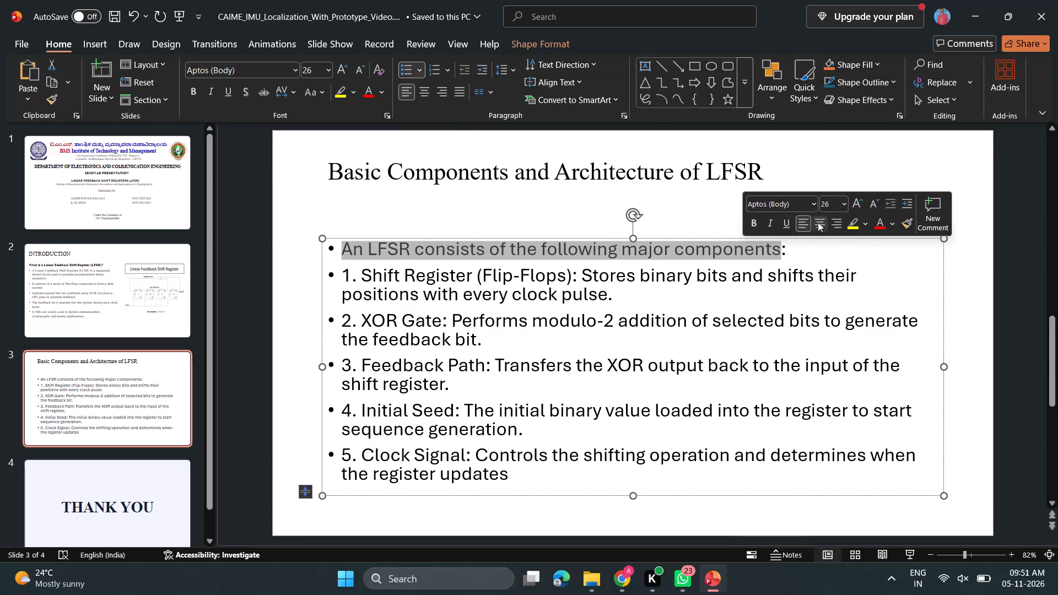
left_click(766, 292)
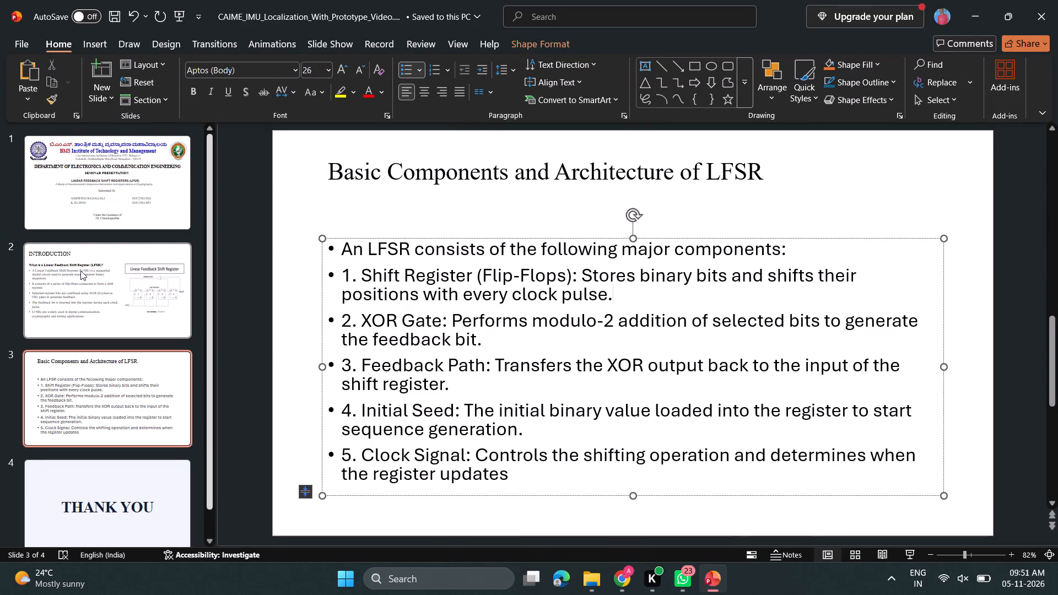
Check the Introduction slide's body text formatting, and set the Basic Components slide's body text to Times New Roman, size 22.
left_click(80, 271)
left_click(420, 370)
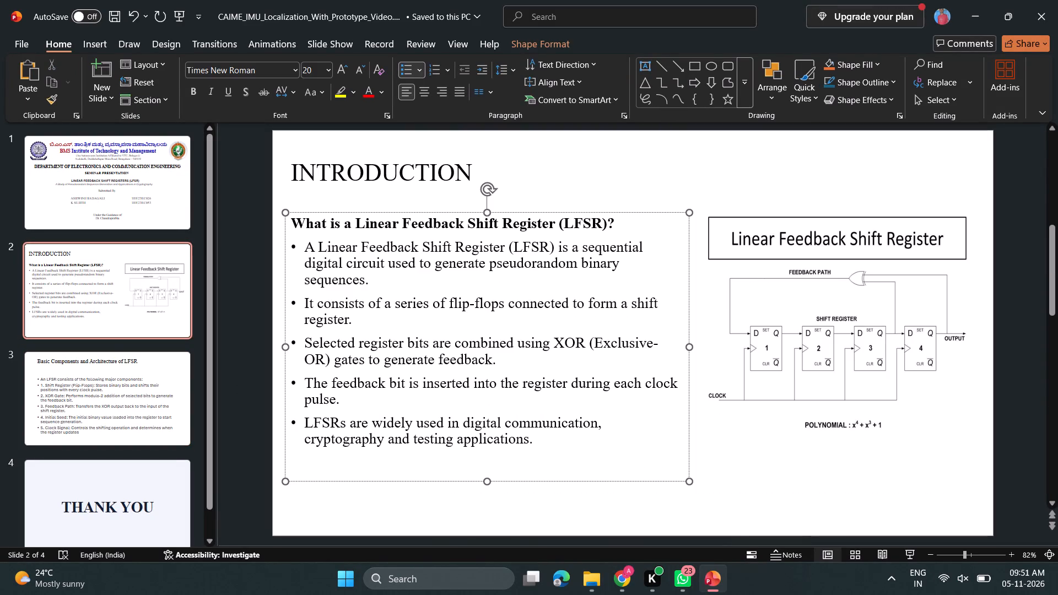
left_click(105, 385)
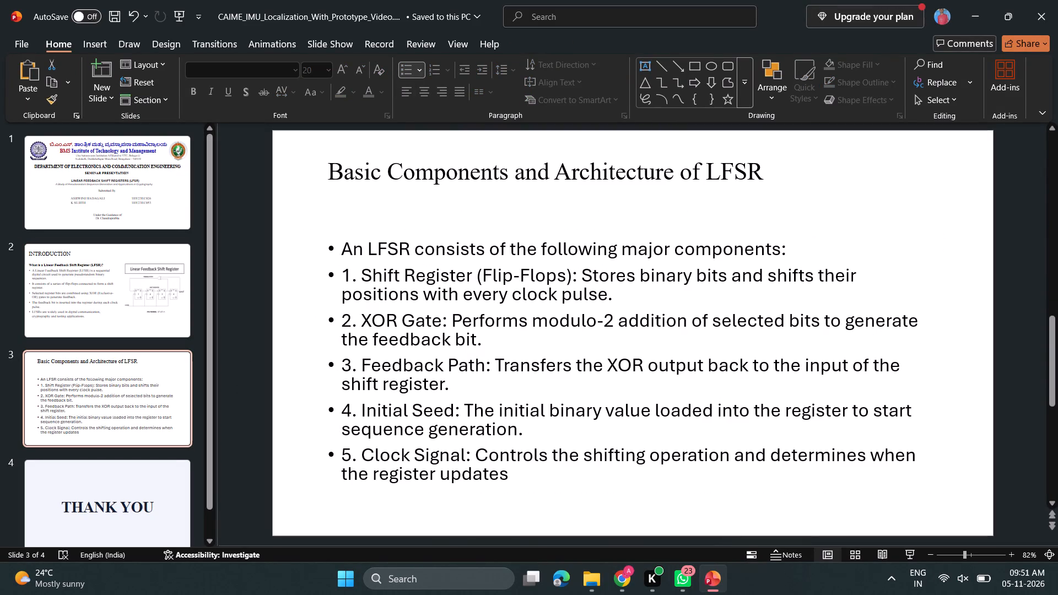
left_click_drag(518, 487, 334, 253)
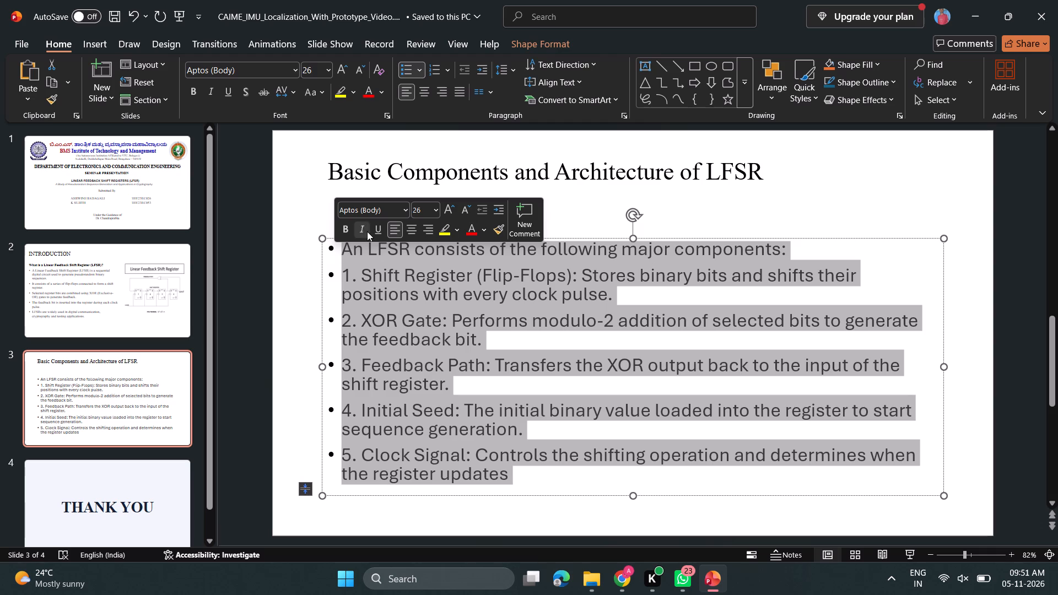
left_click(404, 214)
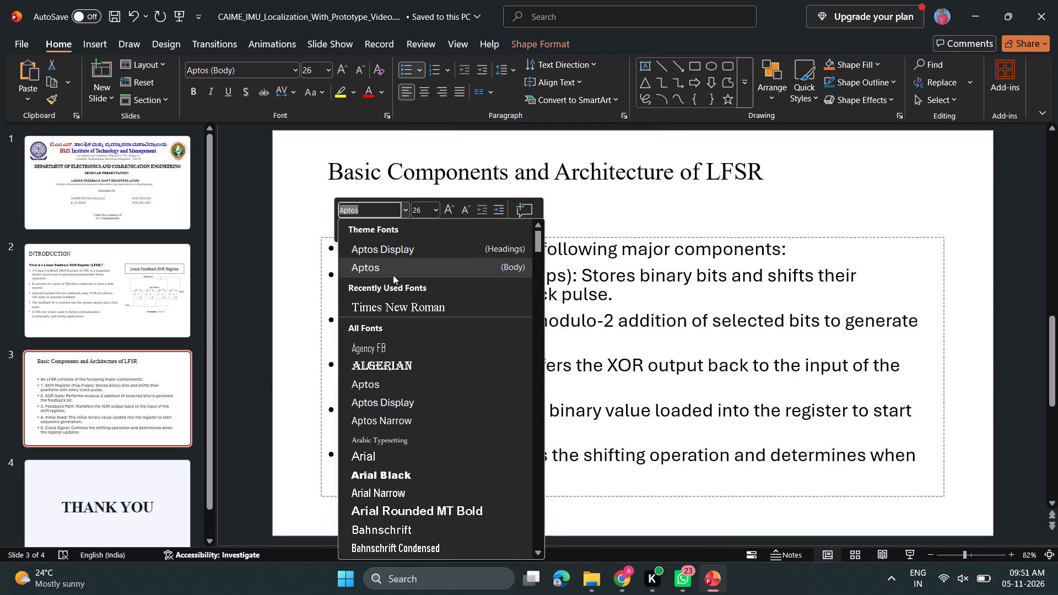
left_click(392, 311)
left_click(435, 206)
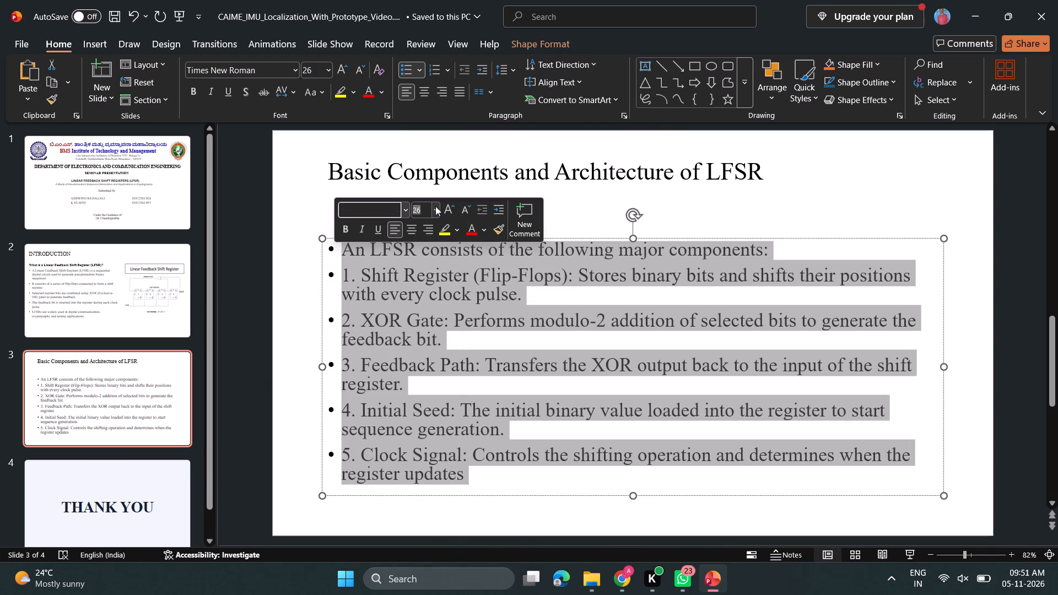
left_click(425, 375)
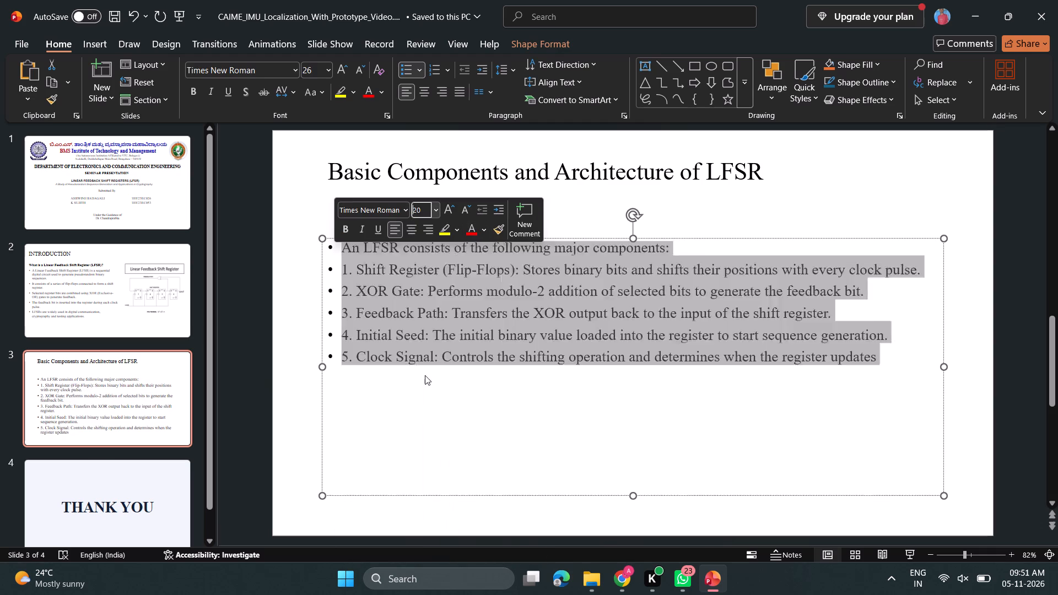
left_click(451, 351)
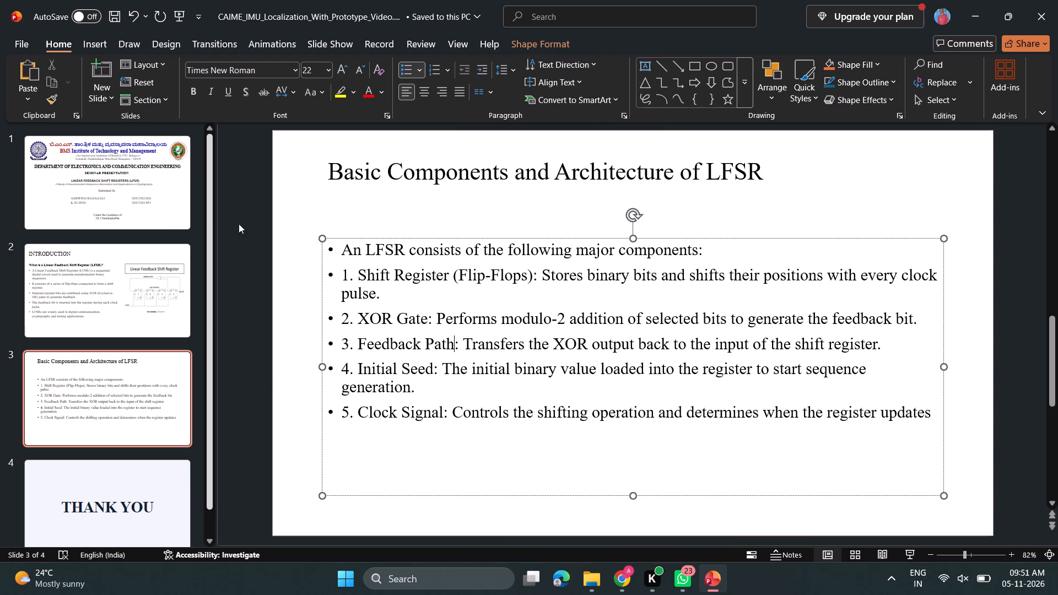
Remove the bullet from the line "An LFSR consists of the following major components:" and make it bold.
left_click(336, 251)
key("BackSpace")
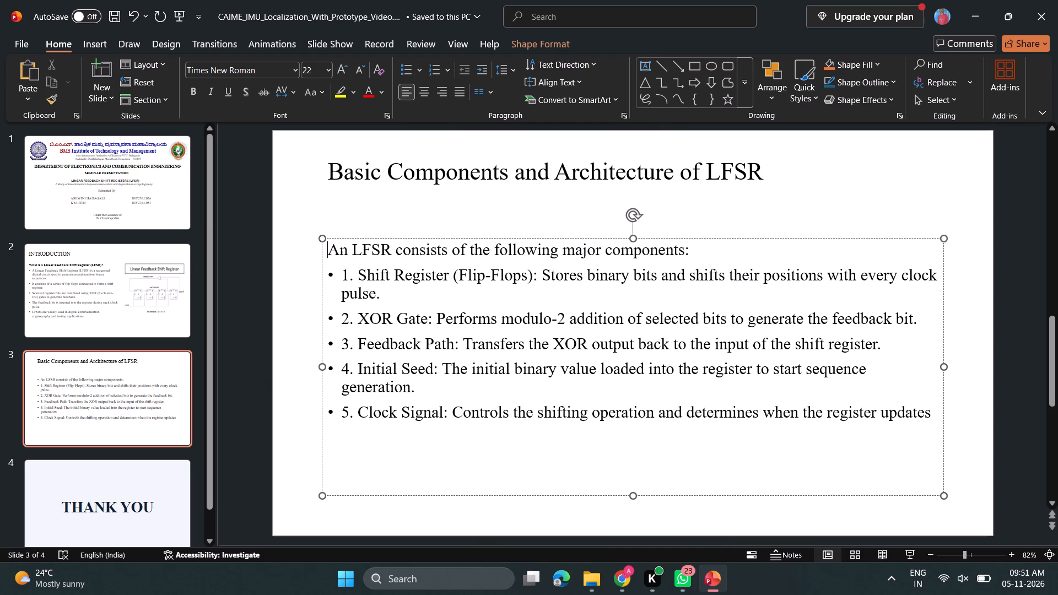
left_click_drag(699, 257, 338, 250)
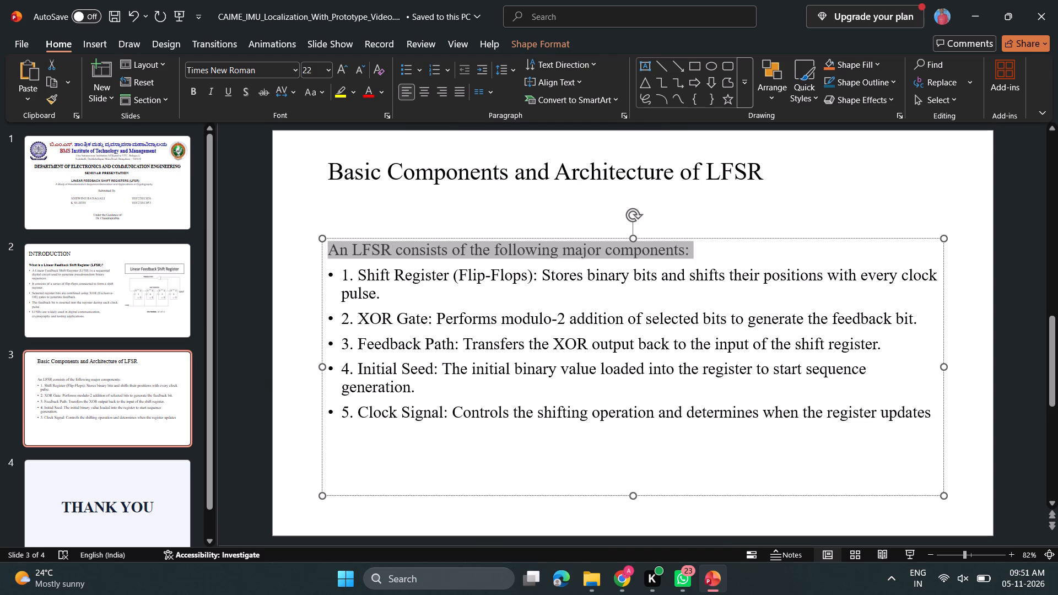
left_click_drag(338, 250, 333, 250)
left_click(343, 230)
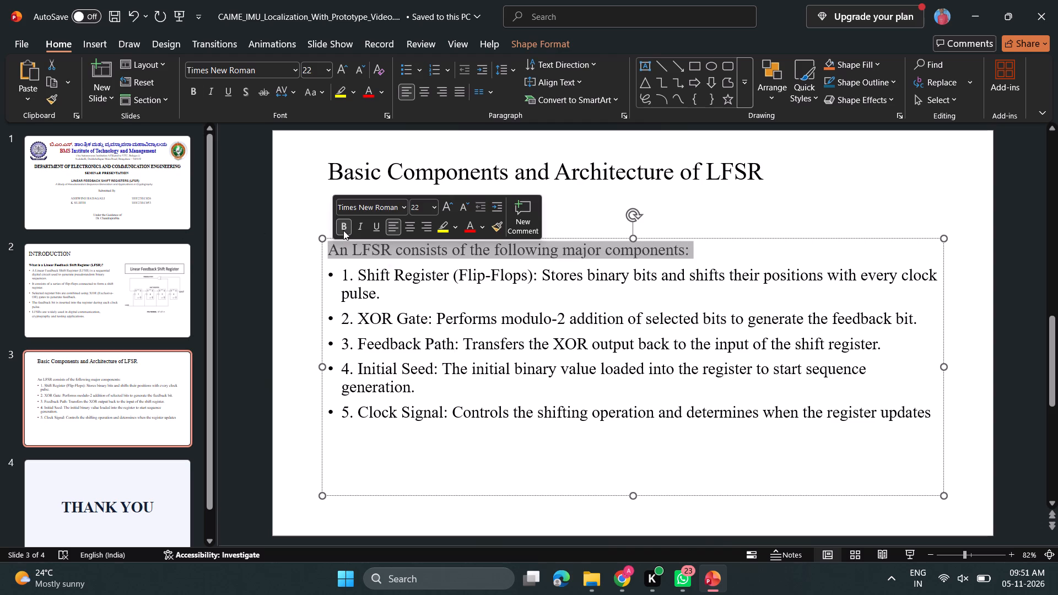
left_click(344, 282)
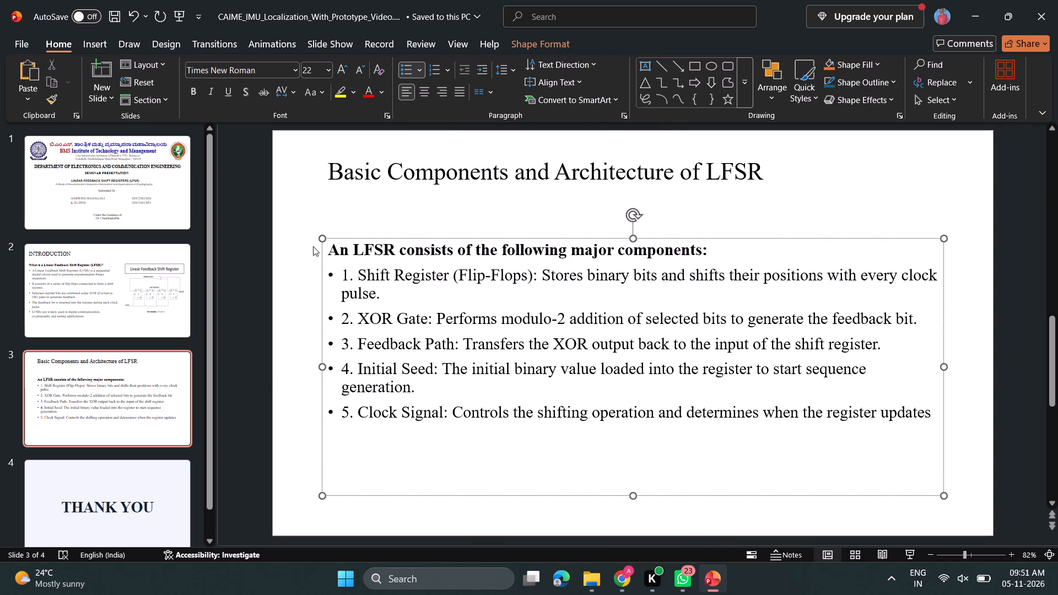
Move the body text box up beneath the title to the slide's left edge, narrow it to over half the slide's width and make it slightly taller.
left_click_drag(319, 246, 291, 216)
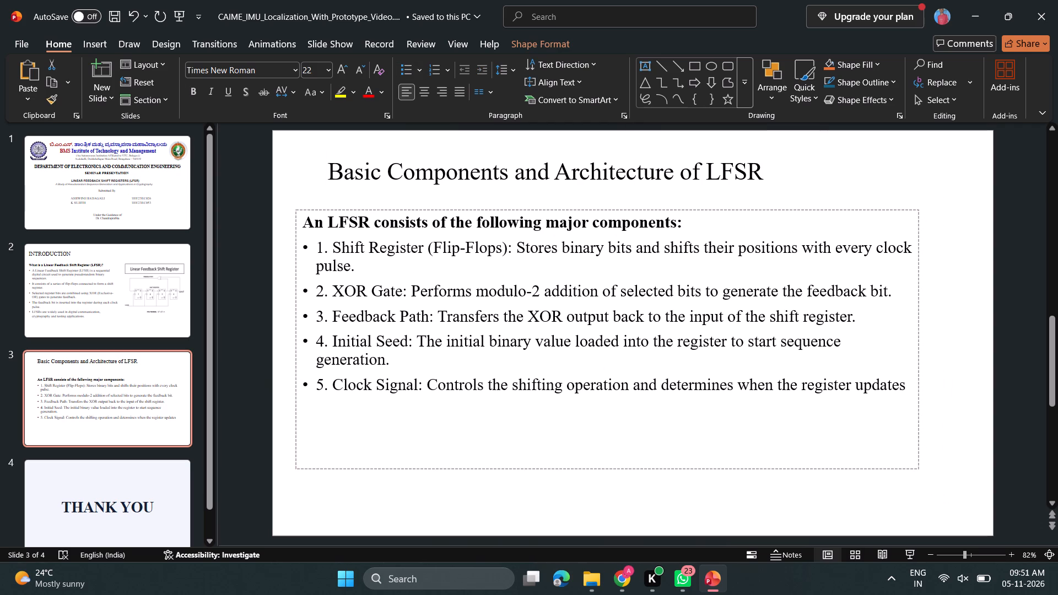
left_click_drag(291, 216, 285, 211)
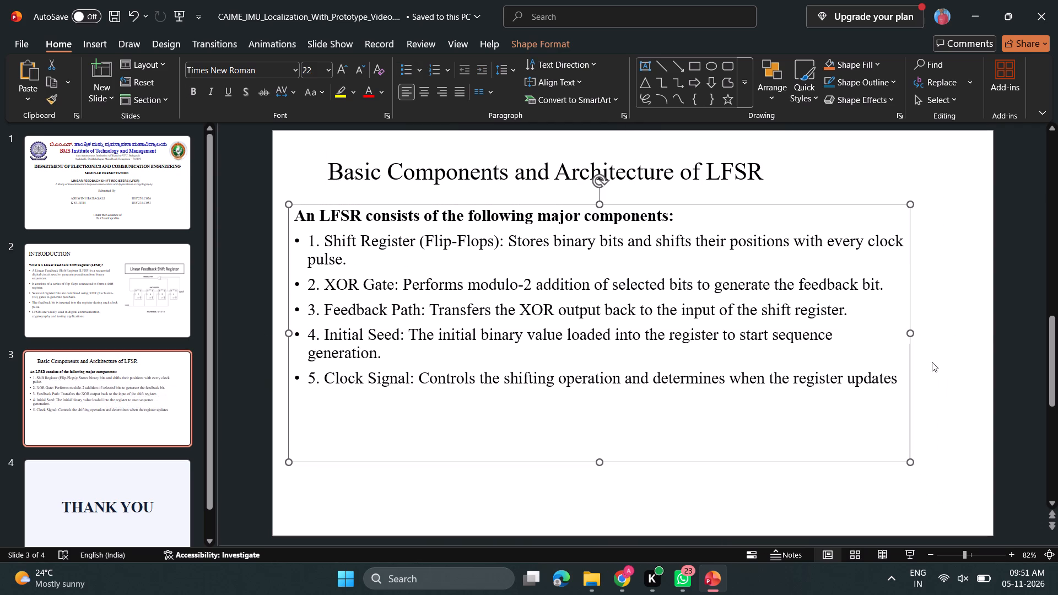
left_click_drag(911, 334, 679, 377)
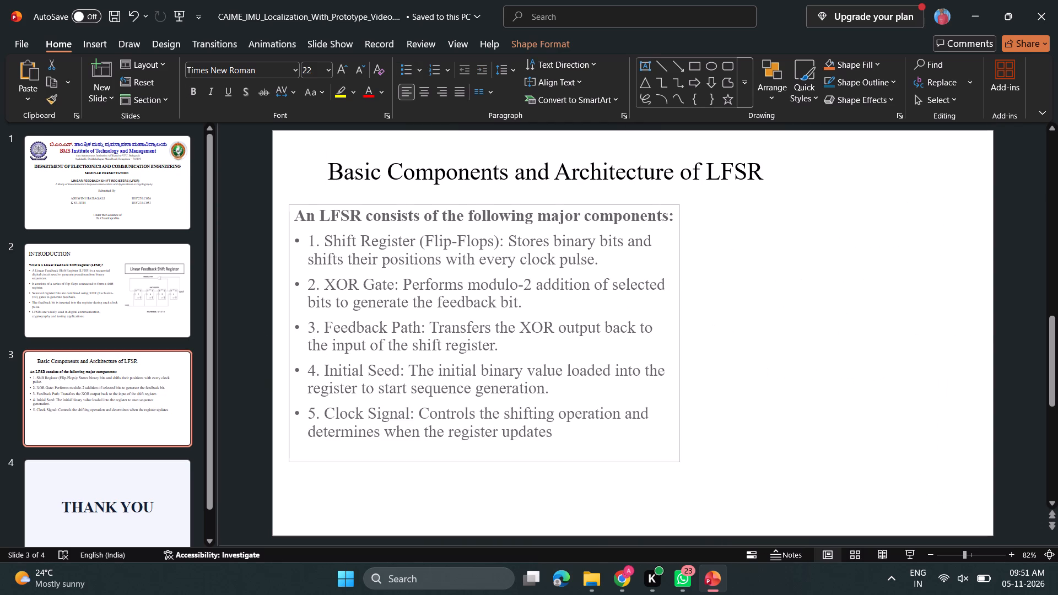
left_click_drag(679, 377, 703, 392)
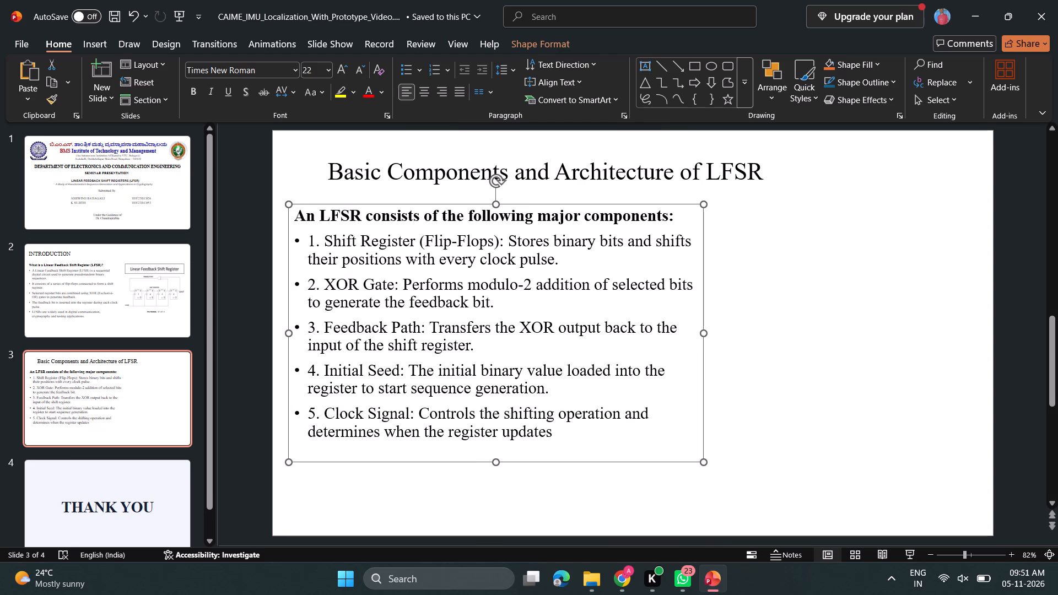
left_click_drag(494, 460, 494, 477)
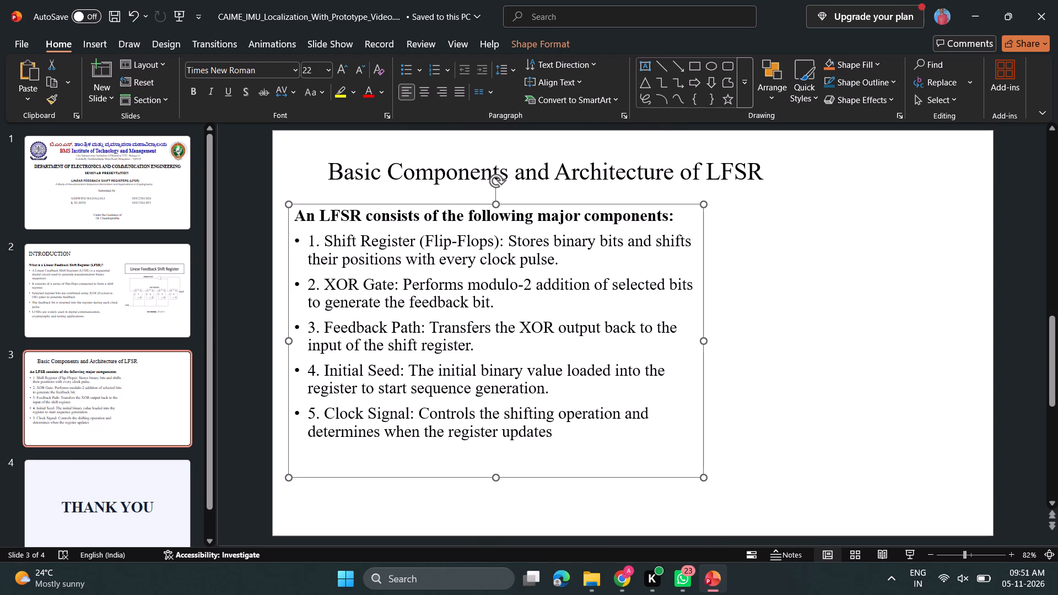
left_click_drag(493, 206, 494, 224)
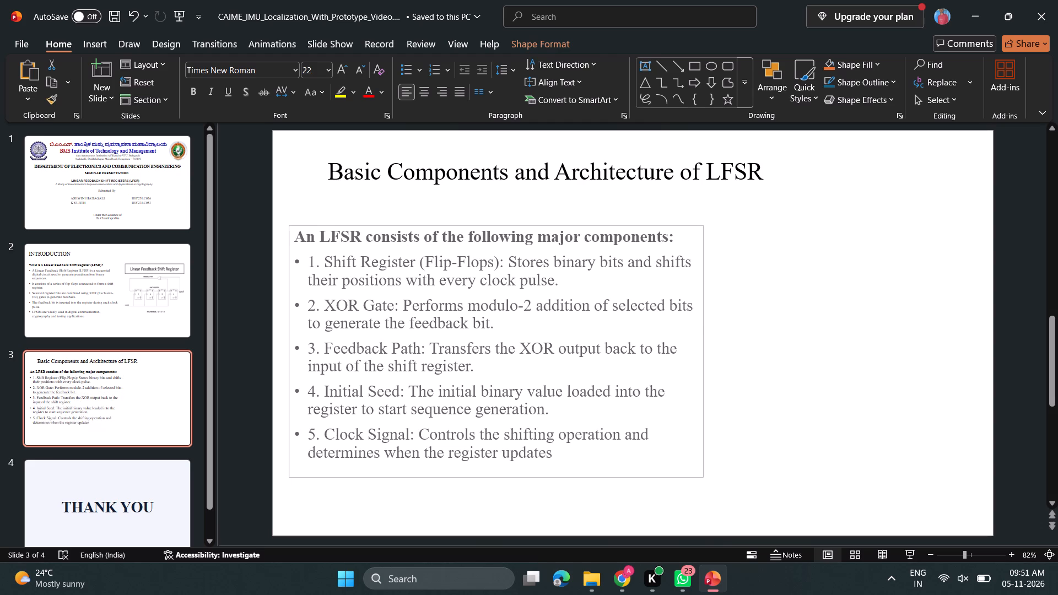
left_click_drag(494, 224, 500, 198)
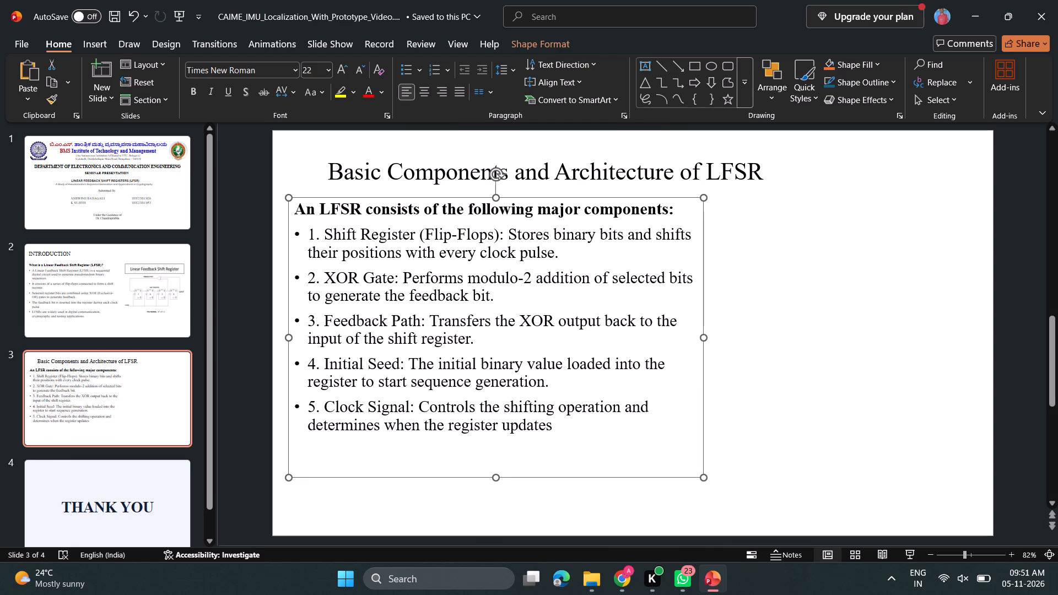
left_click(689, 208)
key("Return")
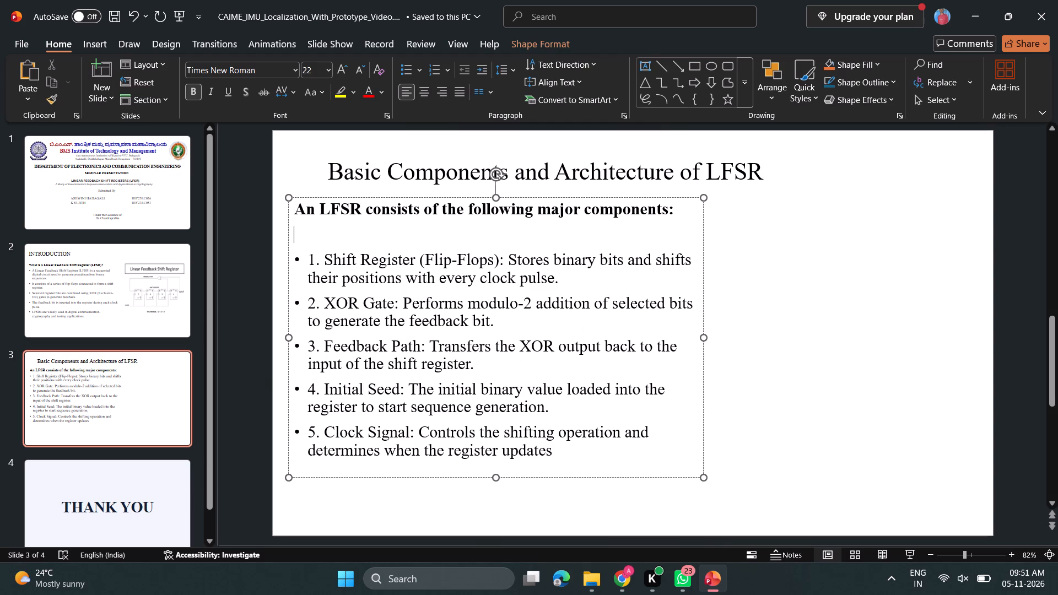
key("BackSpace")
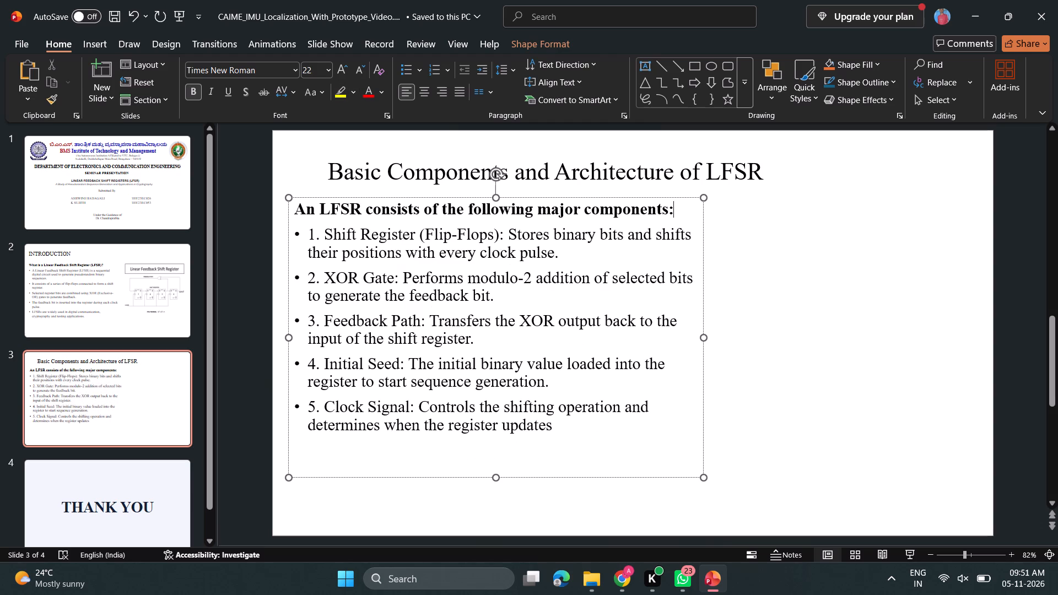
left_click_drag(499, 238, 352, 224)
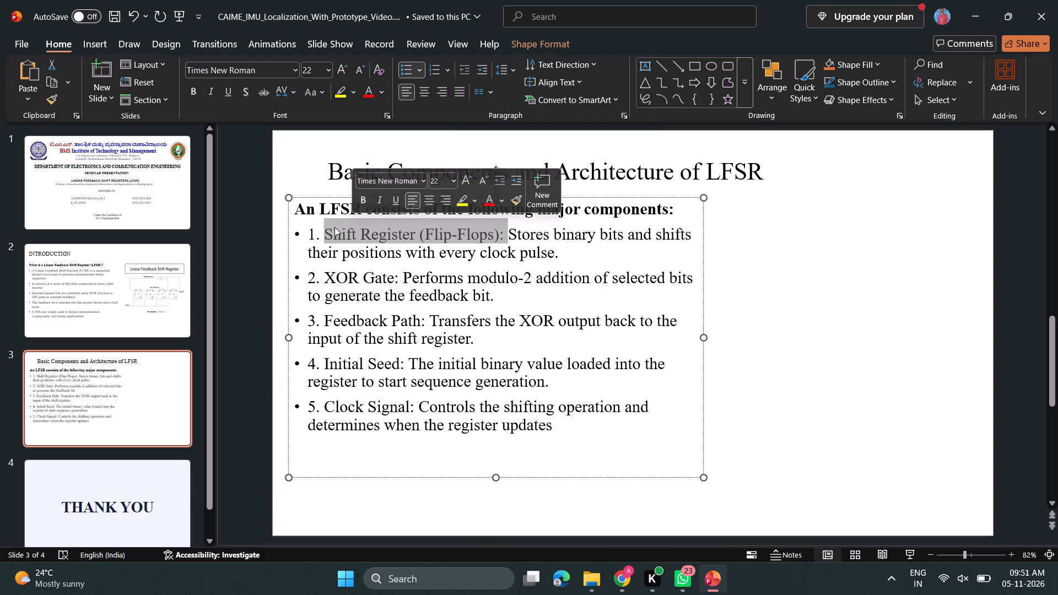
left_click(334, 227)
Remove the bullets from the five numbered component descriptions.
left_click_drag(568, 422, 306, 237)
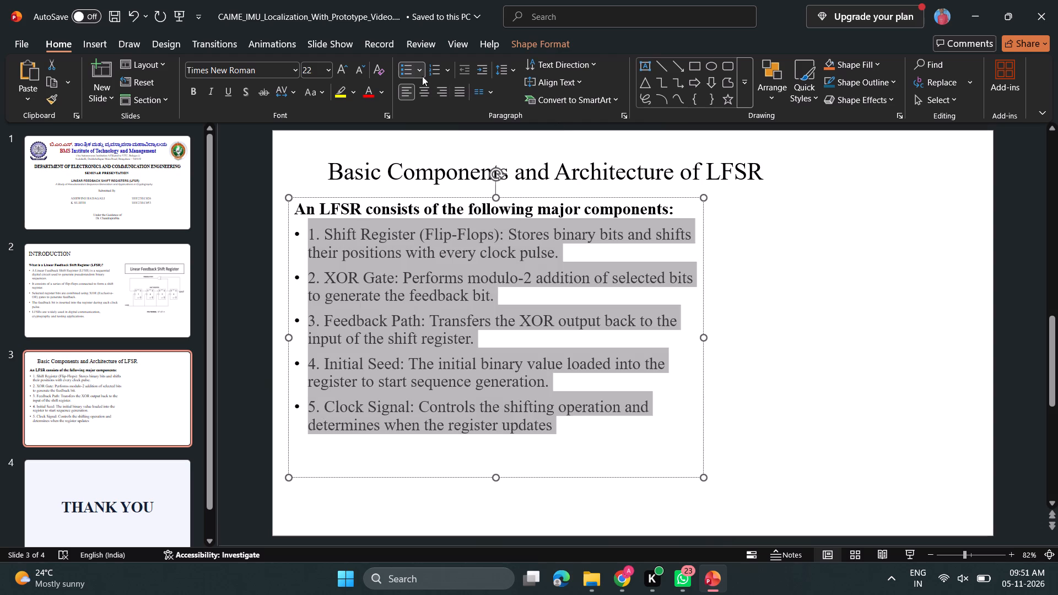
left_click(404, 74)
left_click(433, 338)
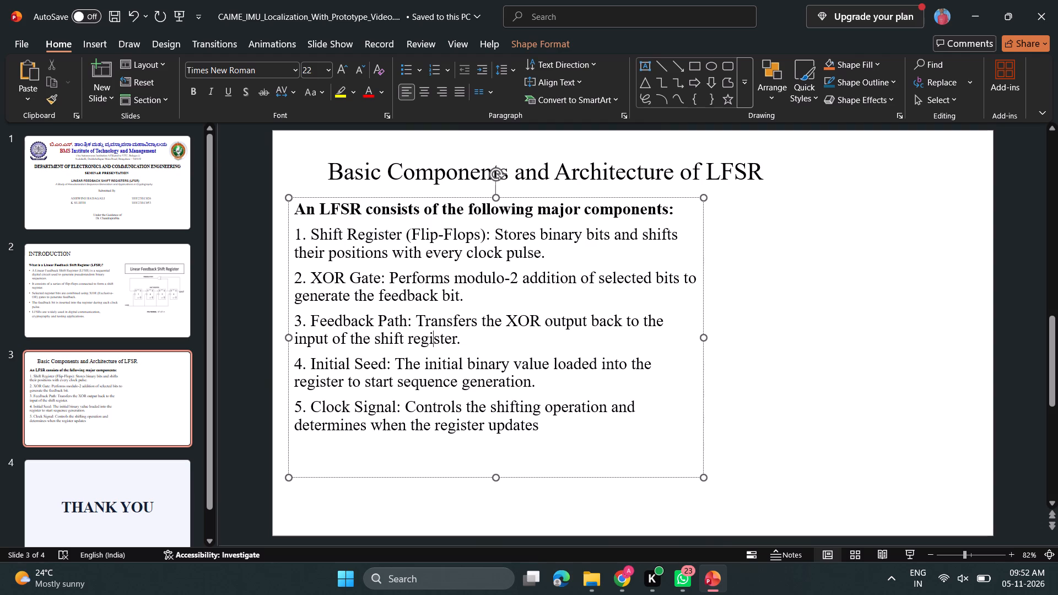
Underline the component names Shift Register (Flip-Flops), XOR Gate, Feedback Path, Initial Seed and Clock Signal in the numbered descriptions.
left_click_drag(488, 237, 323, 244)
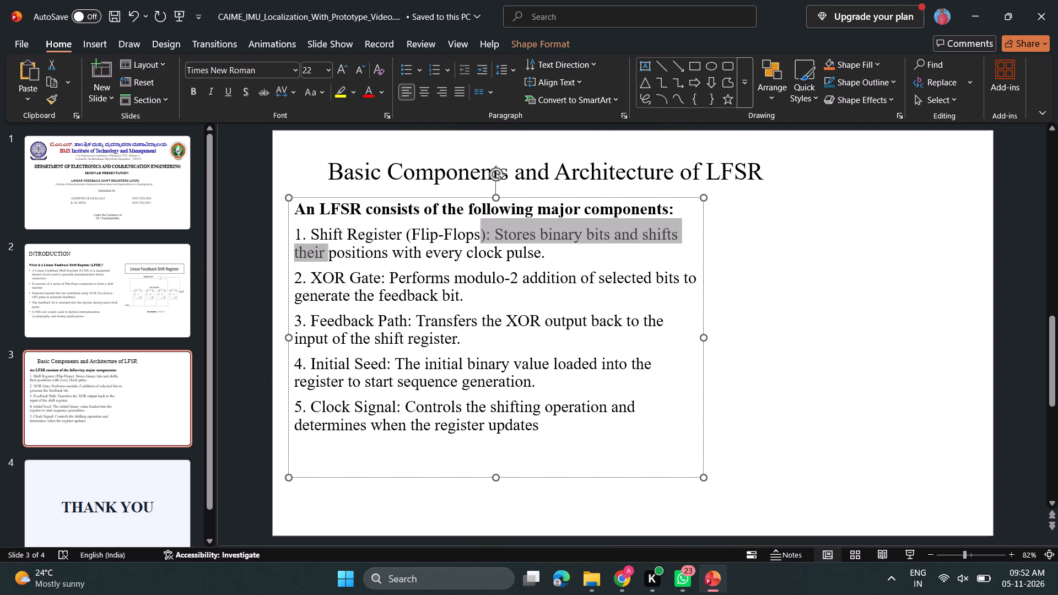
left_click_drag(323, 244, 320, 239)
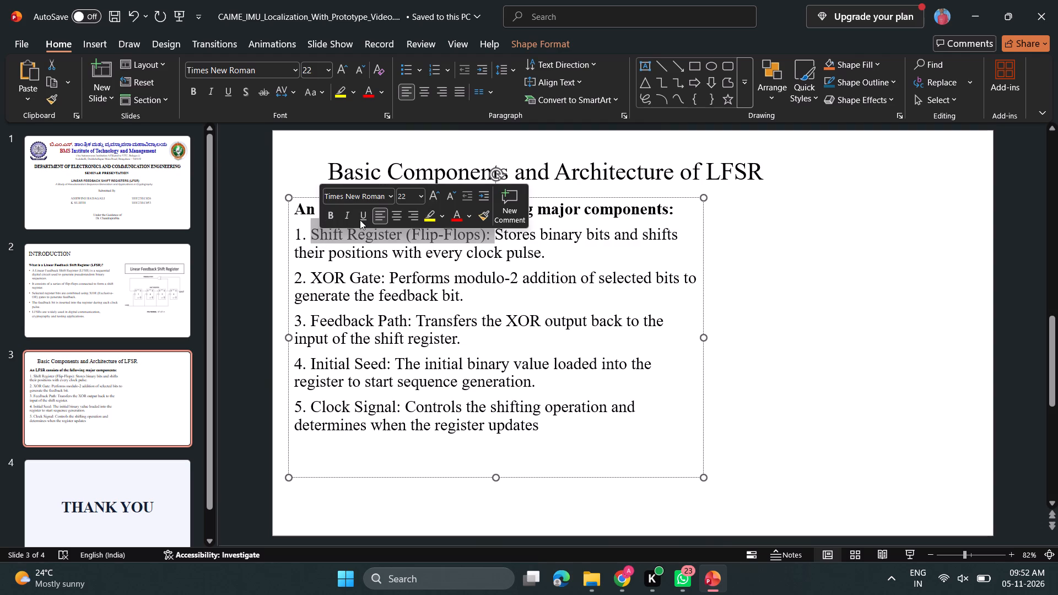
left_click(360, 220)
left_click_drag(381, 278, 325, 272)
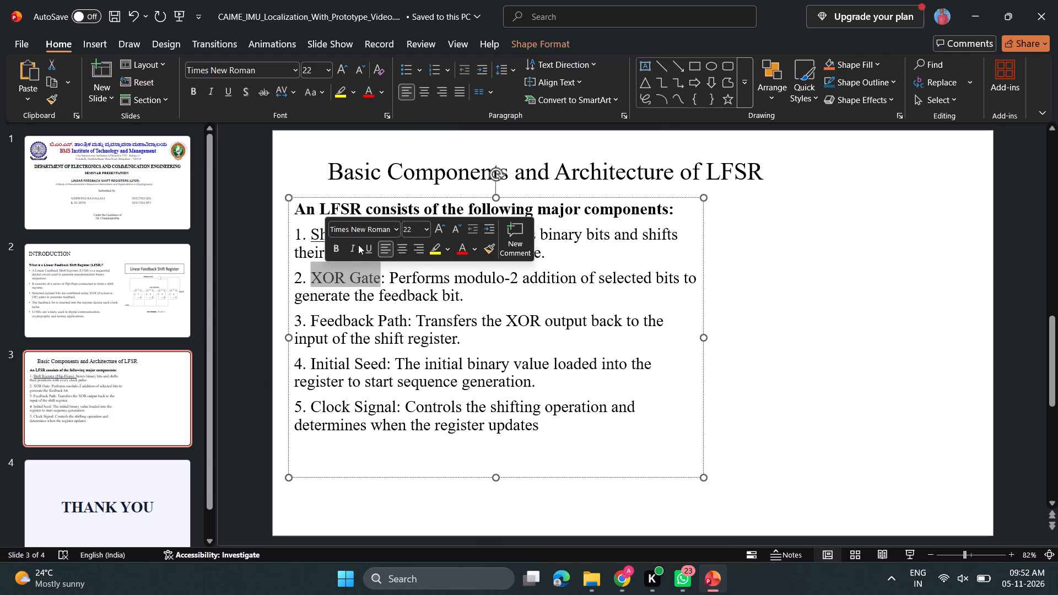
left_click(361, 245)
left_click(364, 245)
left_click_drag(407, 326, 337, 315)
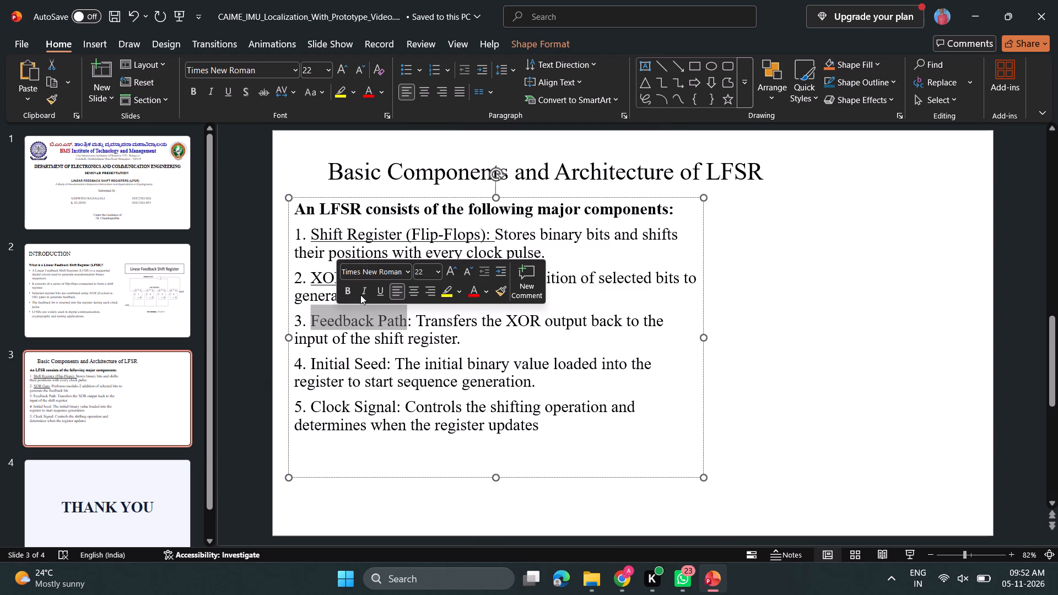
left_click(365, 295)
left_click(368, 291)
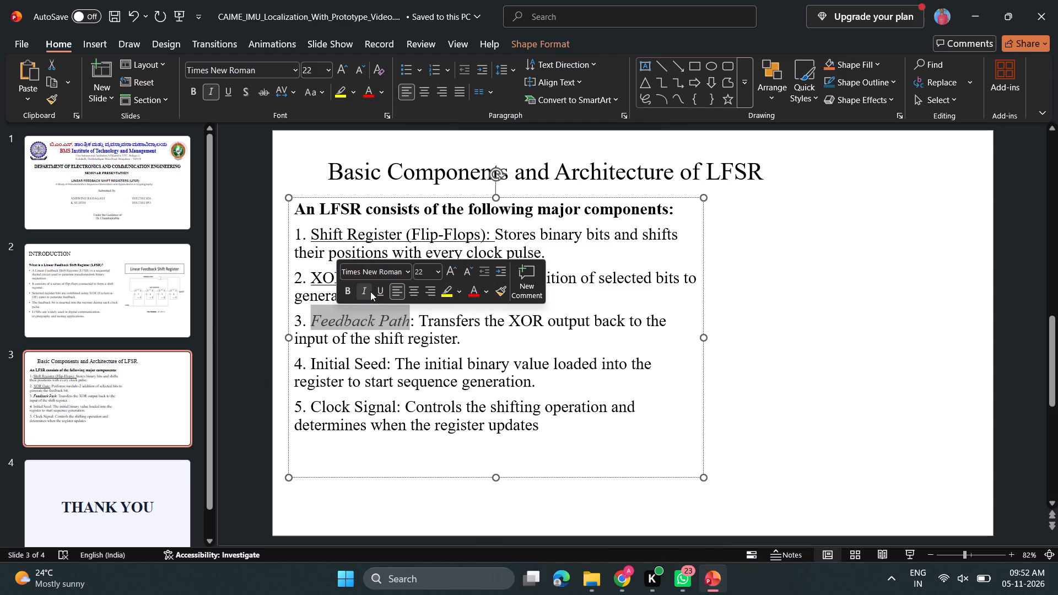
left_click(384, 288)
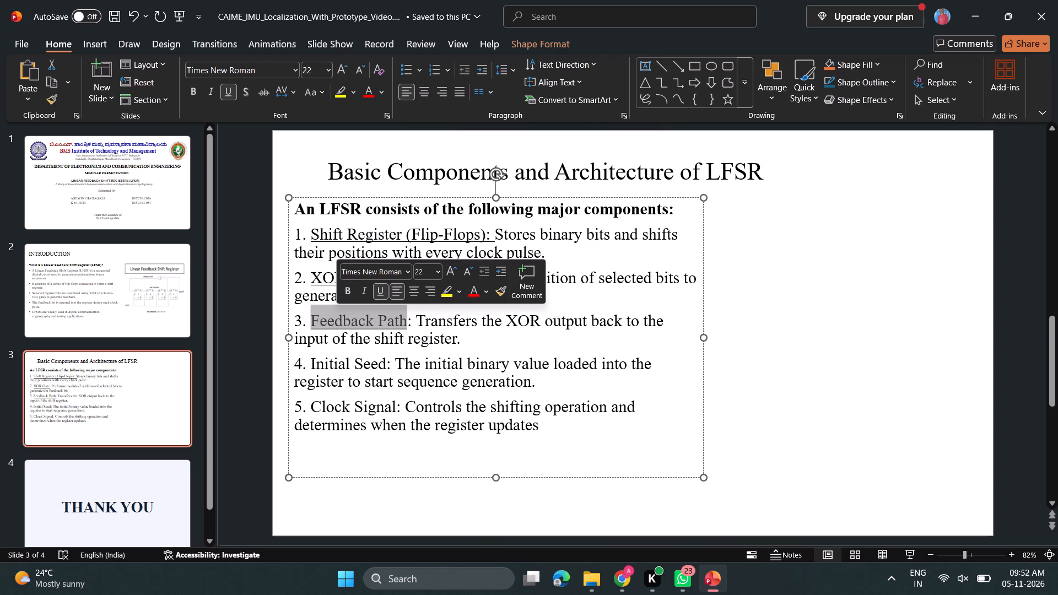
left_click_drag(386, 364, 325, 354)
left_click(365, 332)
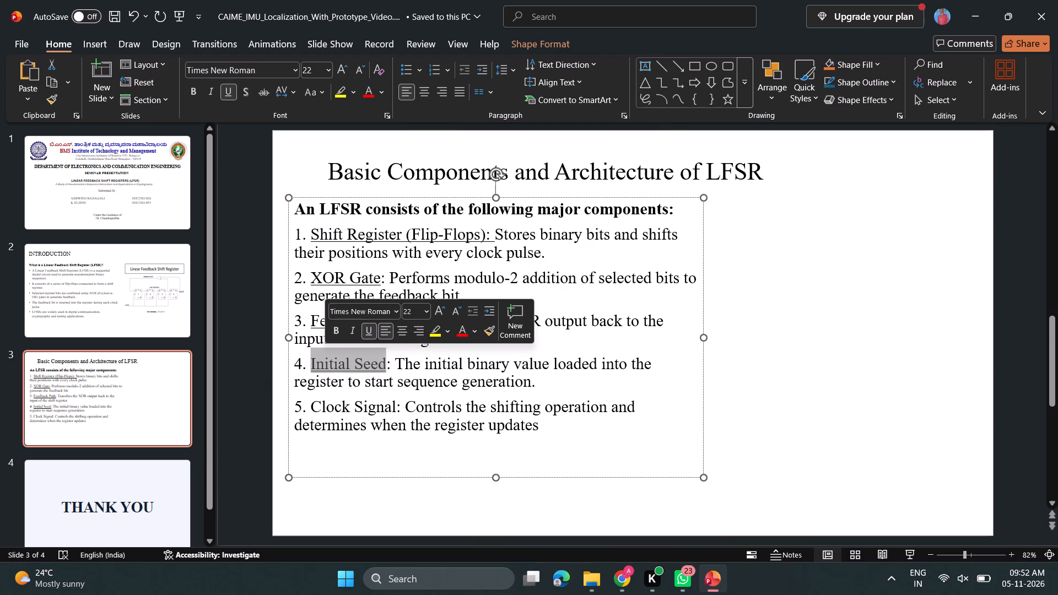
left_click_drag(395, 408, 332, 400)
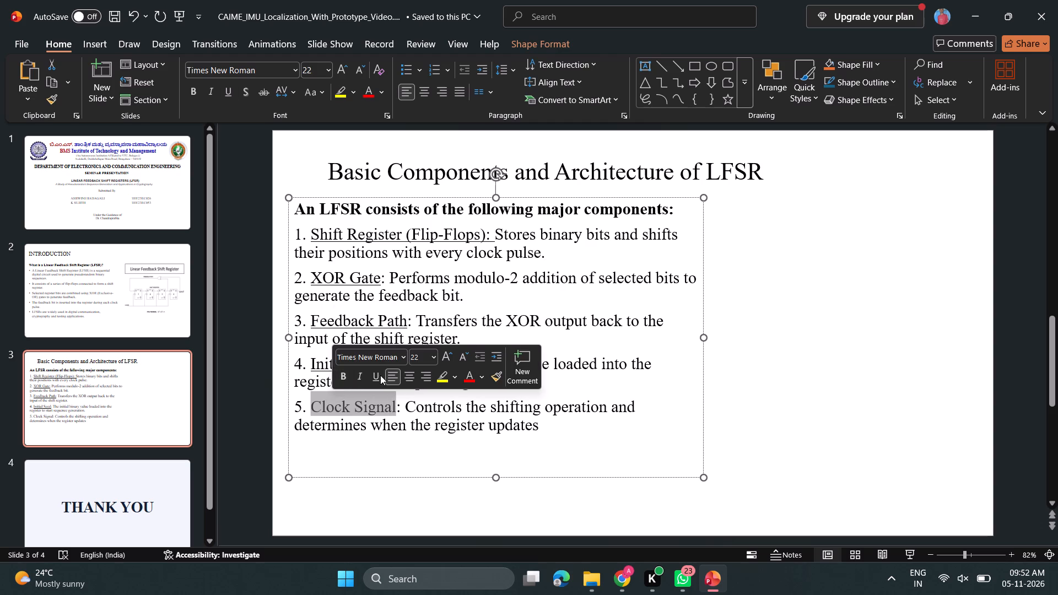
left_click(373, 375)
left_click(411, 224)
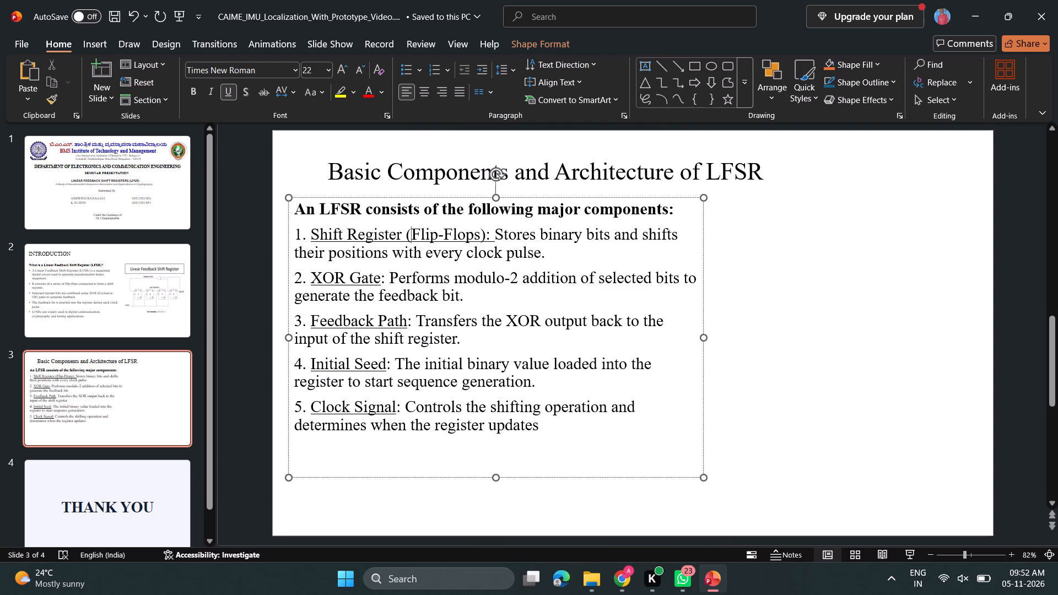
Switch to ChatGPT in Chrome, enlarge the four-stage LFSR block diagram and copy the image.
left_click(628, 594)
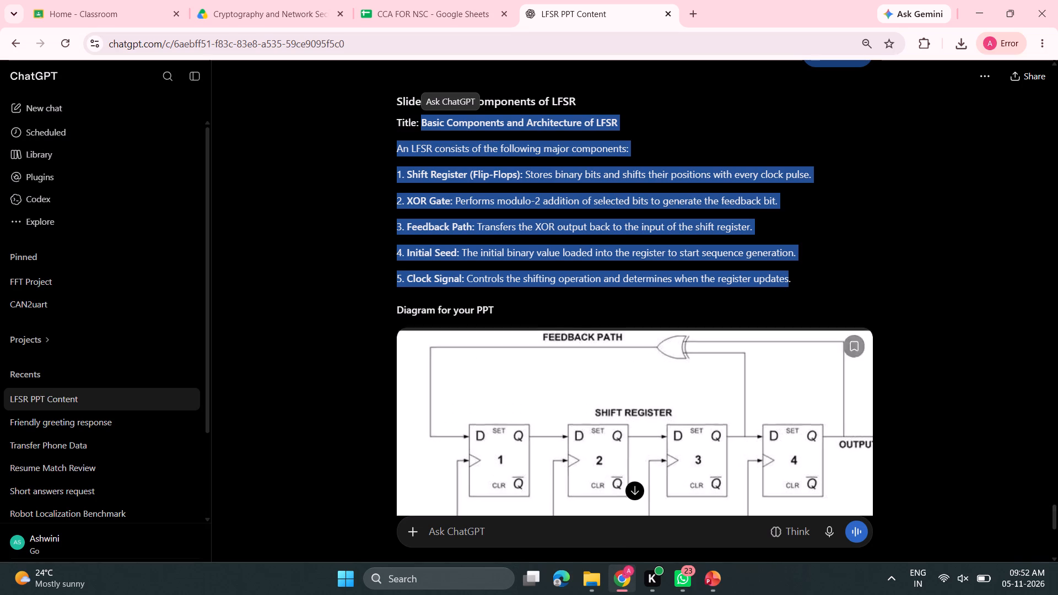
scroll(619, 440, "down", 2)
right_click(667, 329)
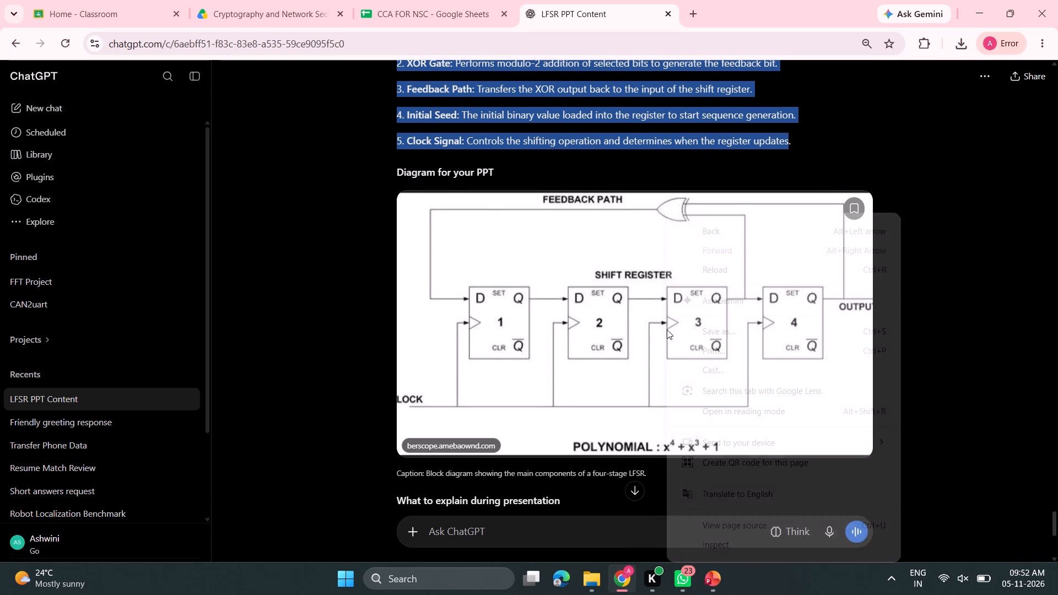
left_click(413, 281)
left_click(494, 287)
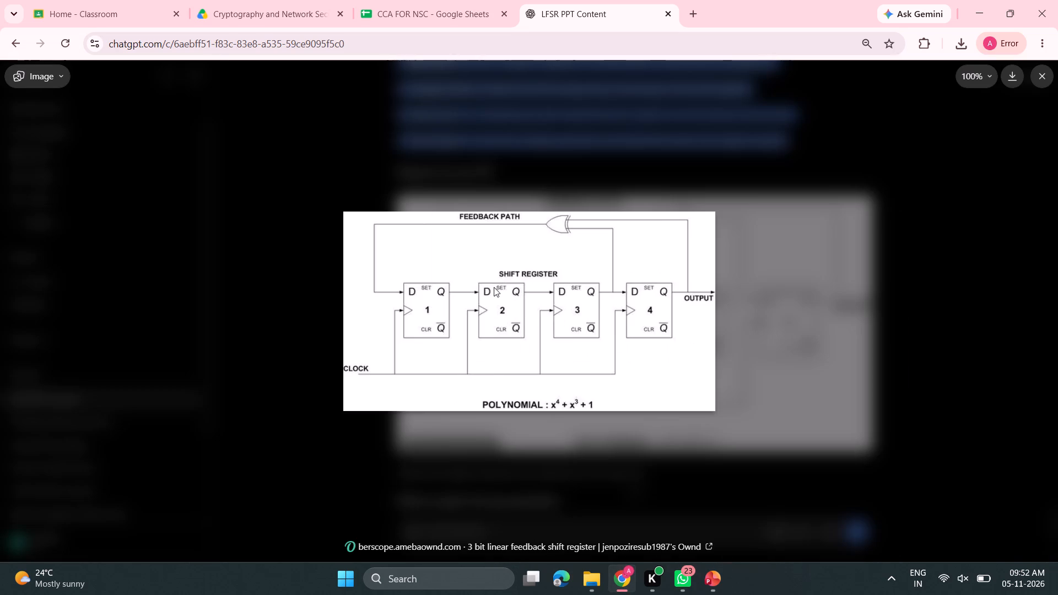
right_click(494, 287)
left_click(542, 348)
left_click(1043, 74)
Search Google Images in a new tab for "BASIC COMPONENTS AND ARCHITECTURE OF LFSR".
scroll(725, 326, "down", 1)
scroll(725, 326, "up", 3)
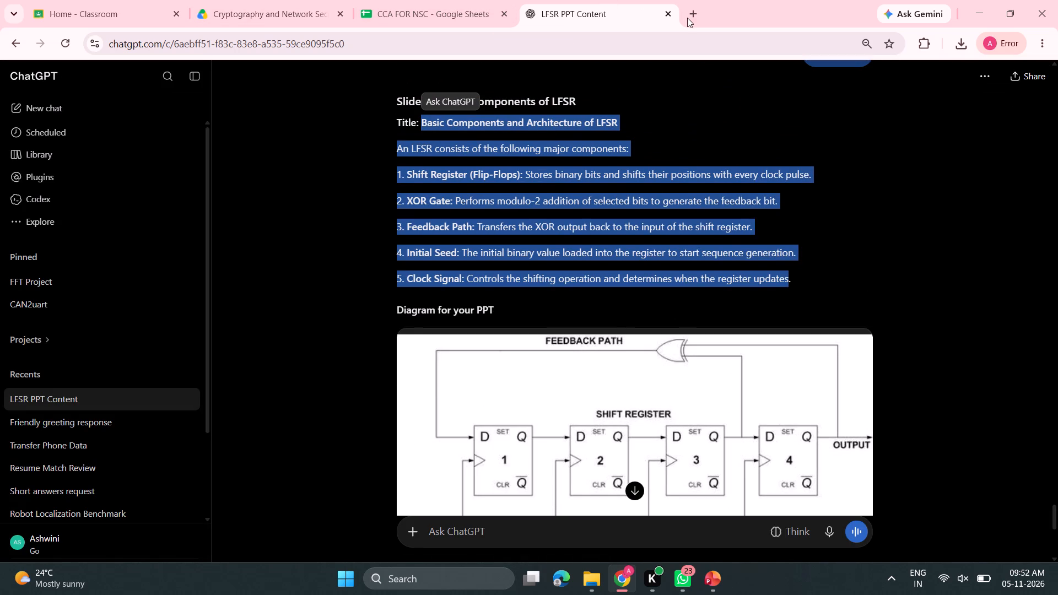
left_click(689, 15)
left_click(514, 286)
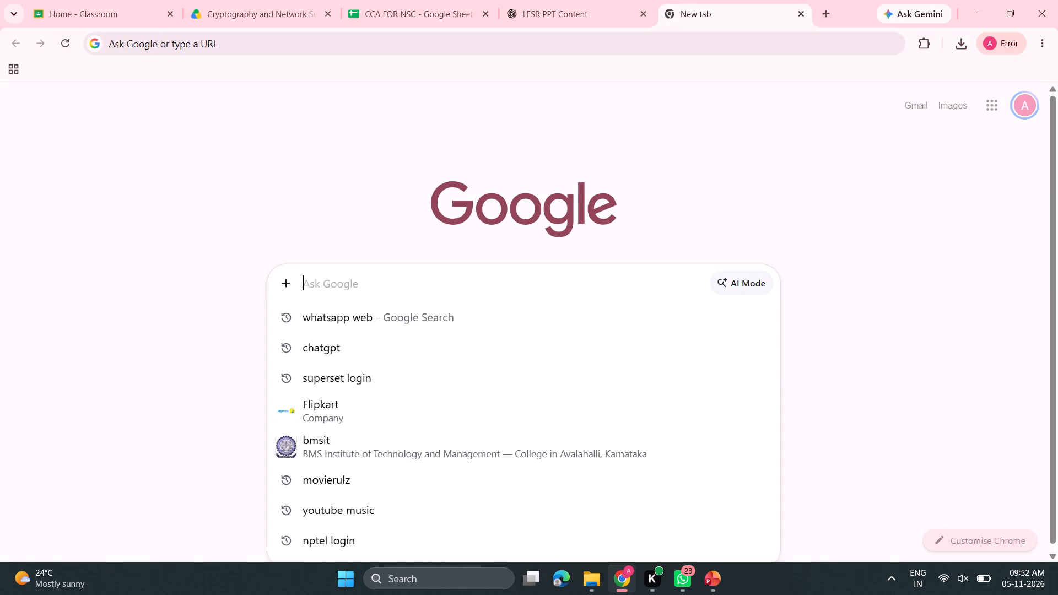
type("BASIC COMPONENET")
key("BackSpace")
key("BackSpace")
type("TS AND ARCHITECTURE OF LFSR")
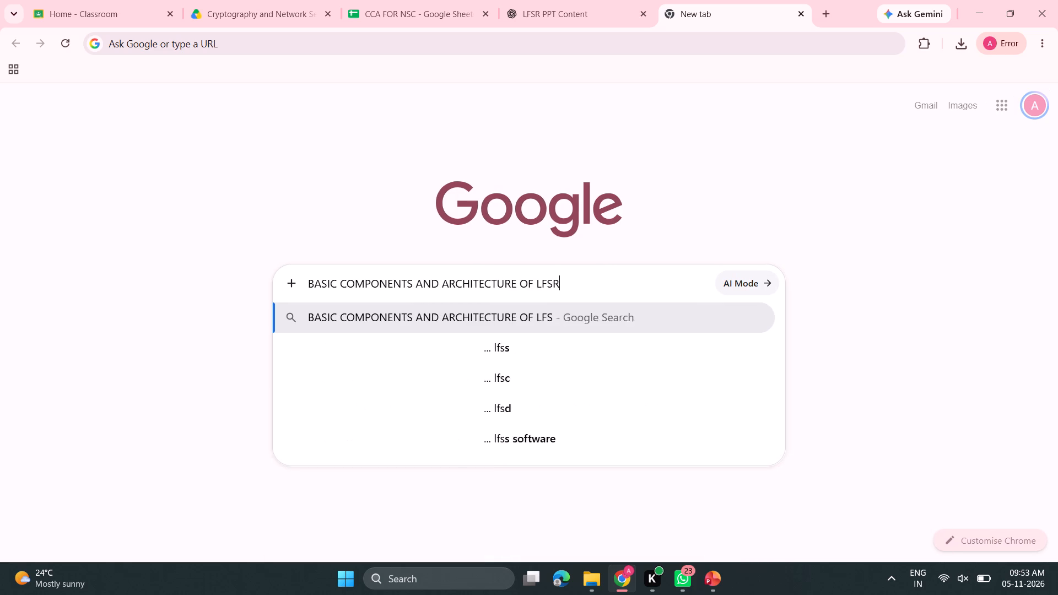
key("Return")
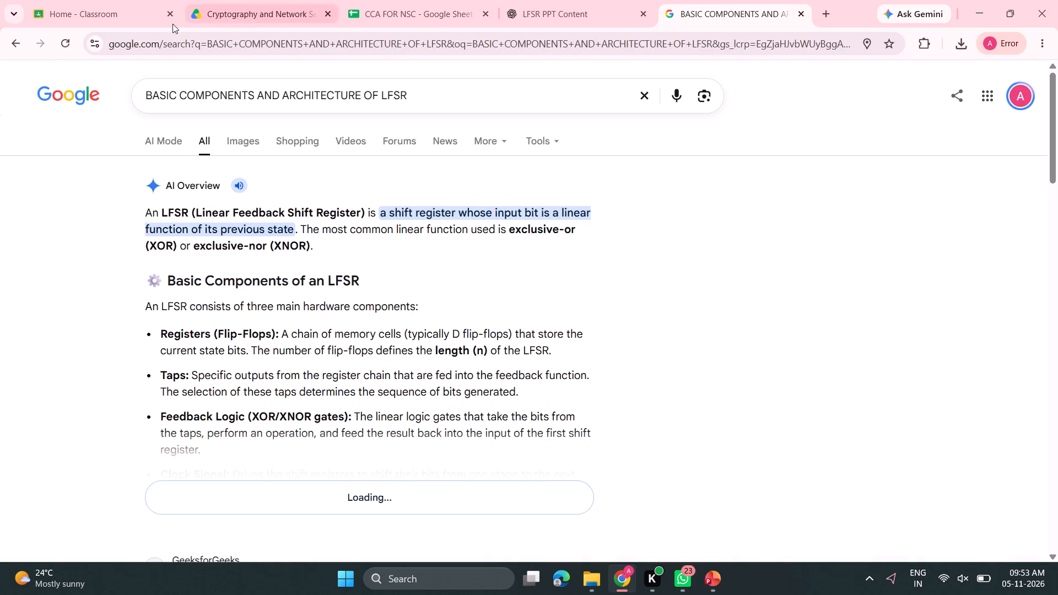
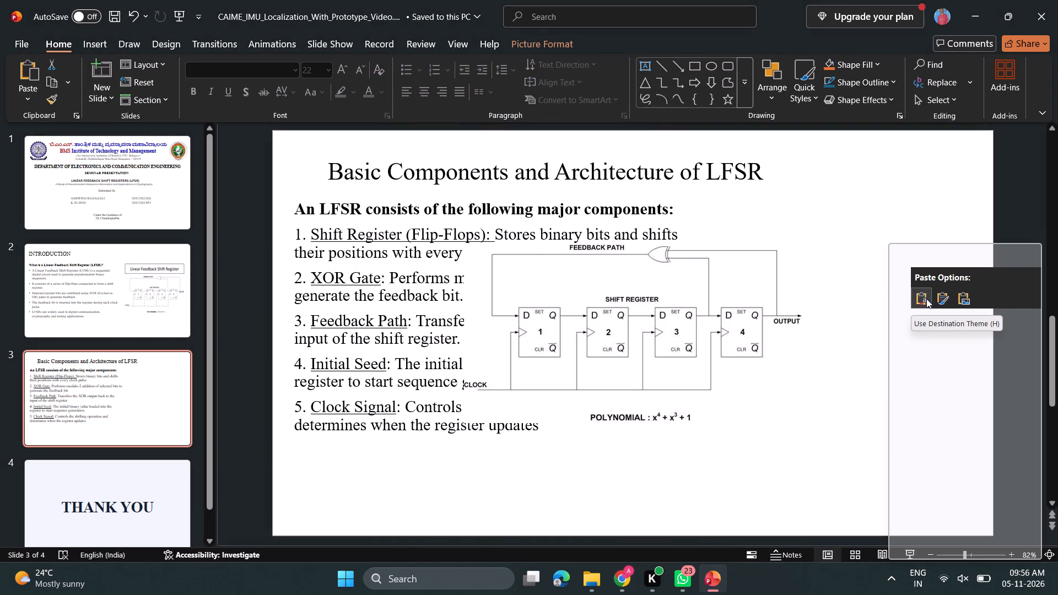
left_click(926, 299)
left_click_drag(577, 321, 716, 416)
Move slide 3's title "Basic Components and Architecture of LFSR" to the slide's upper-left corner.
left_click(512, 167)
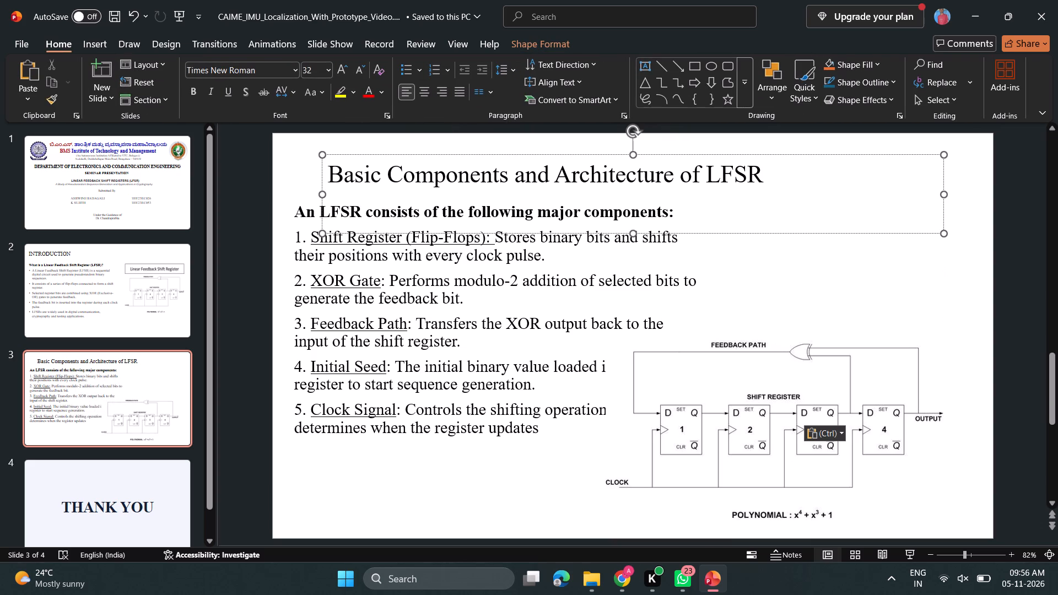
left_click_drag(335, 154, 312, 137)
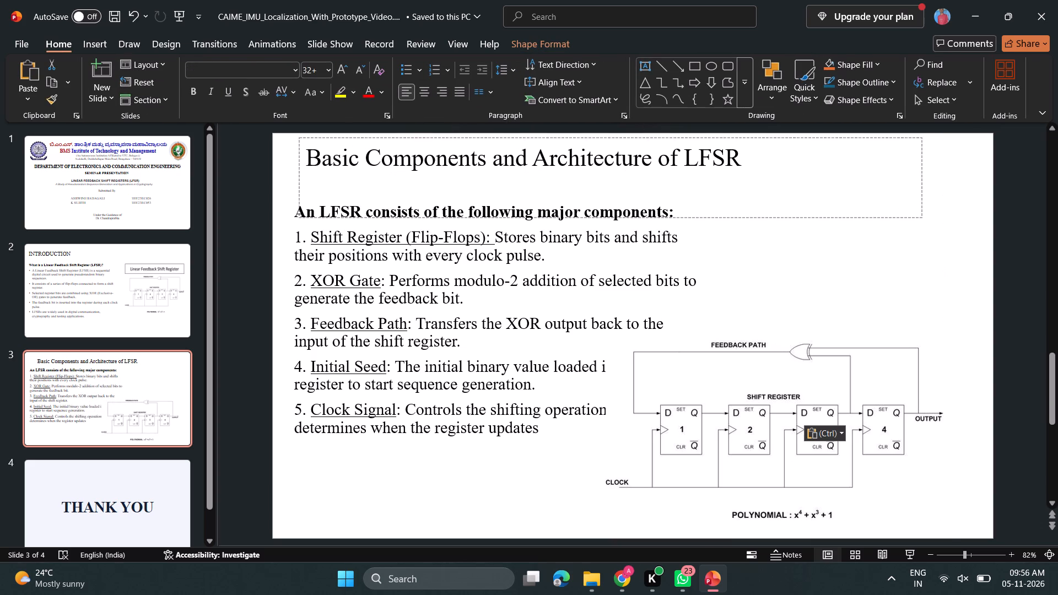
left_click_drag(312, 137, 294, 133)
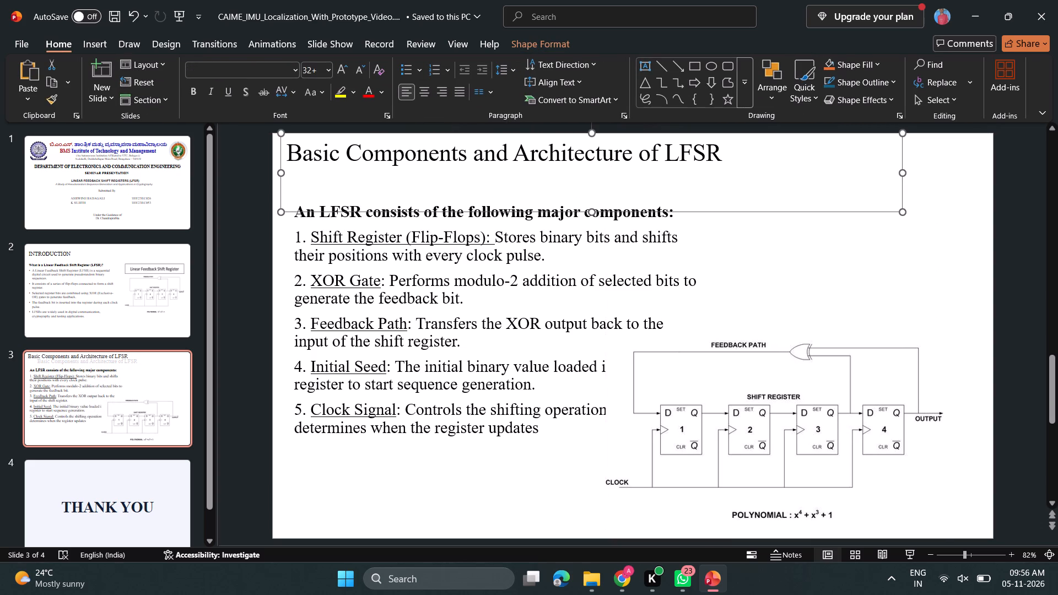
Move the components text box up directly beneath the title and narrow it to reduce its overlap with the diagram.
left_click(328, 219)
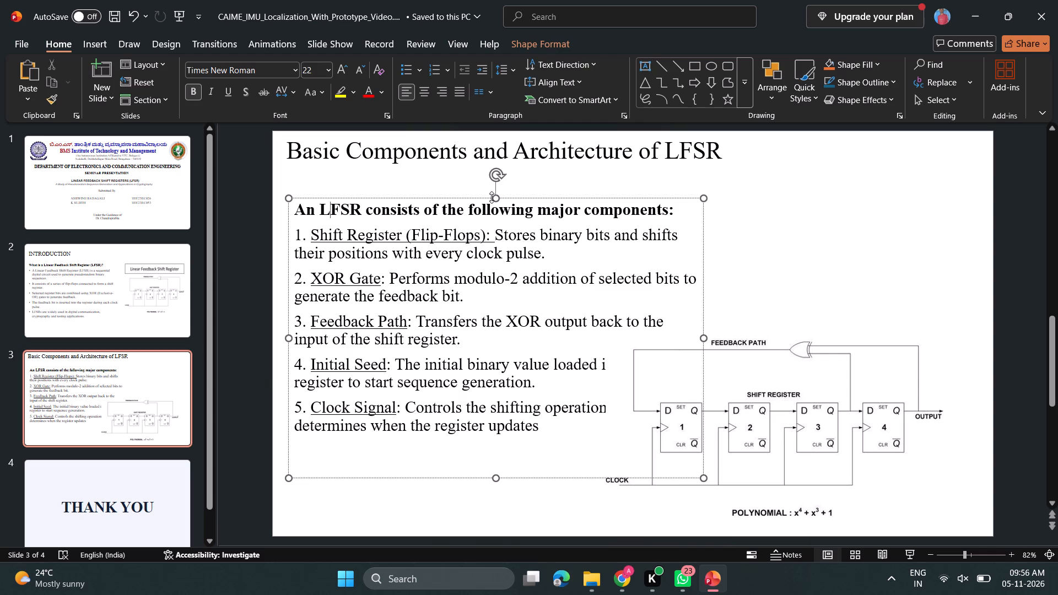
left_click_drag(487, 197, 485, 172)
left_click(585, 314)
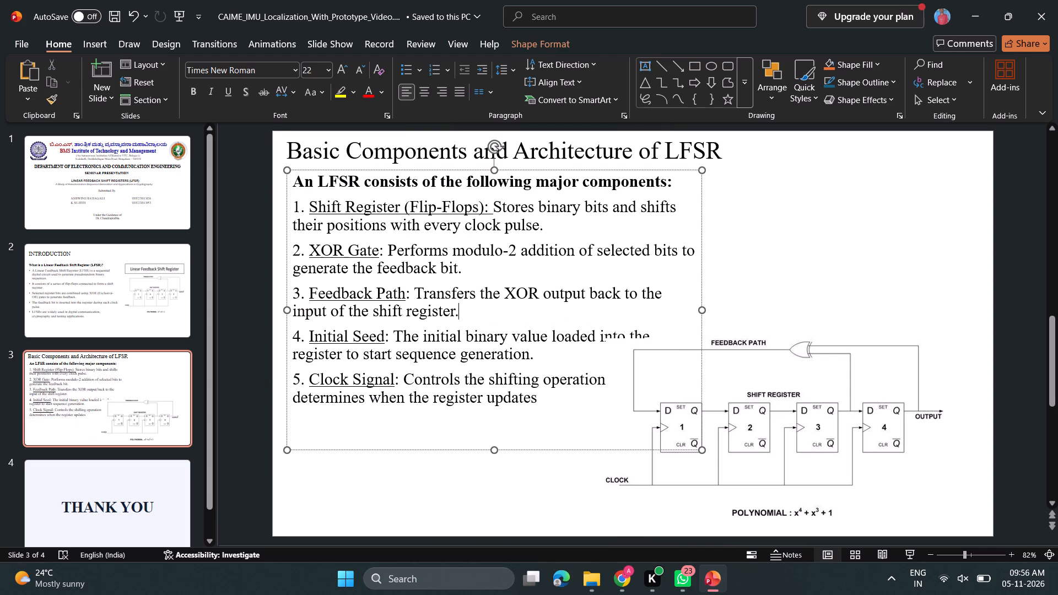
left_click_drag(702, 313, 812, 287)
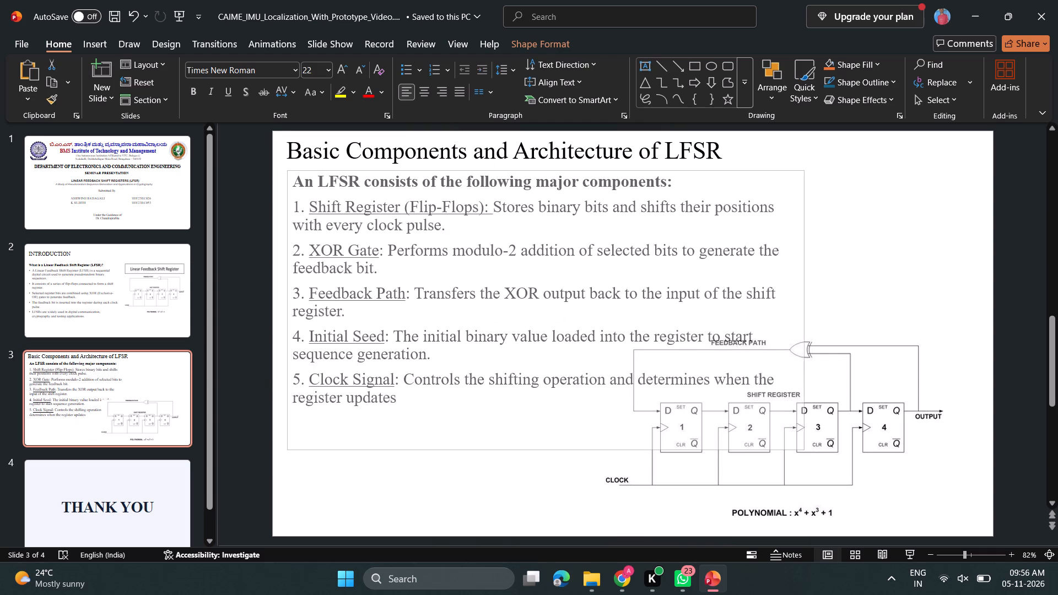
left_click_drag(812, 287, 878, 352)
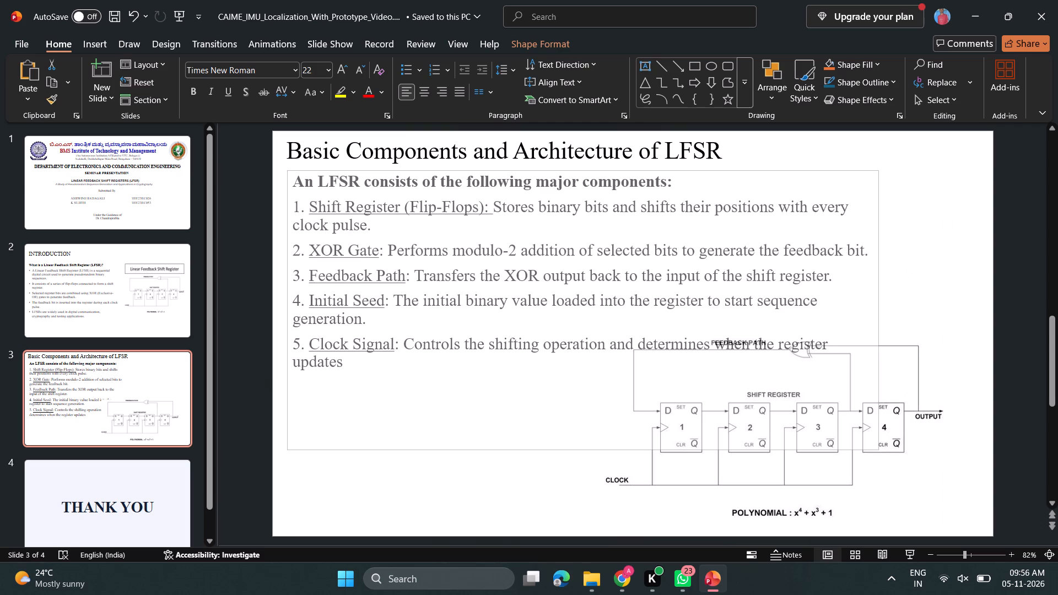
left_click_drag(878, 352, 671, 402)
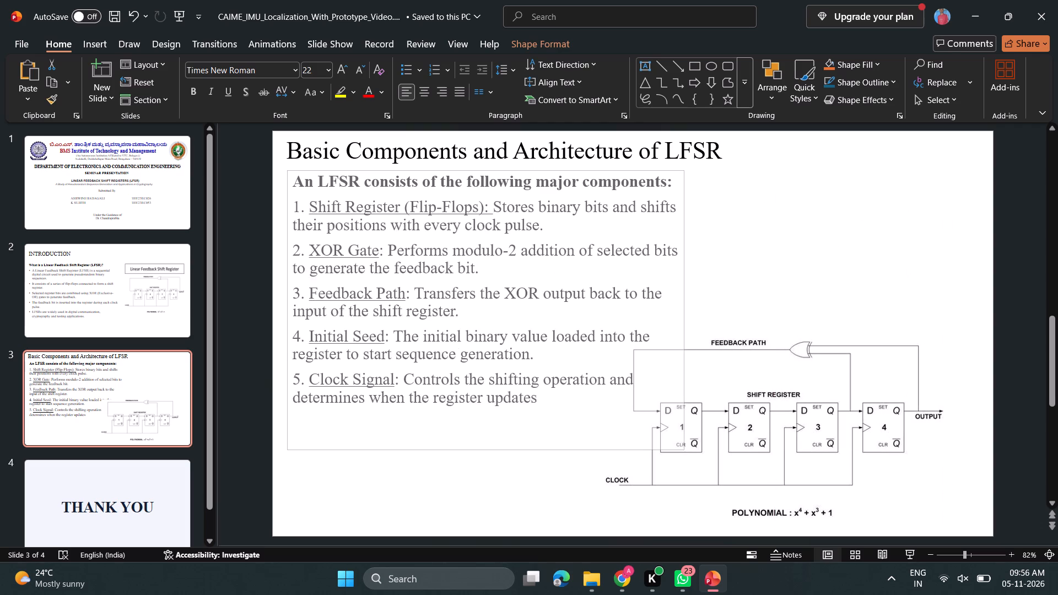
left_click_drag(671, 402, 662, 495)
Shift the LFSR diagram toward slide 3's right edge, clear of the components text.
left_click_drag(778, 410, 778, 409)
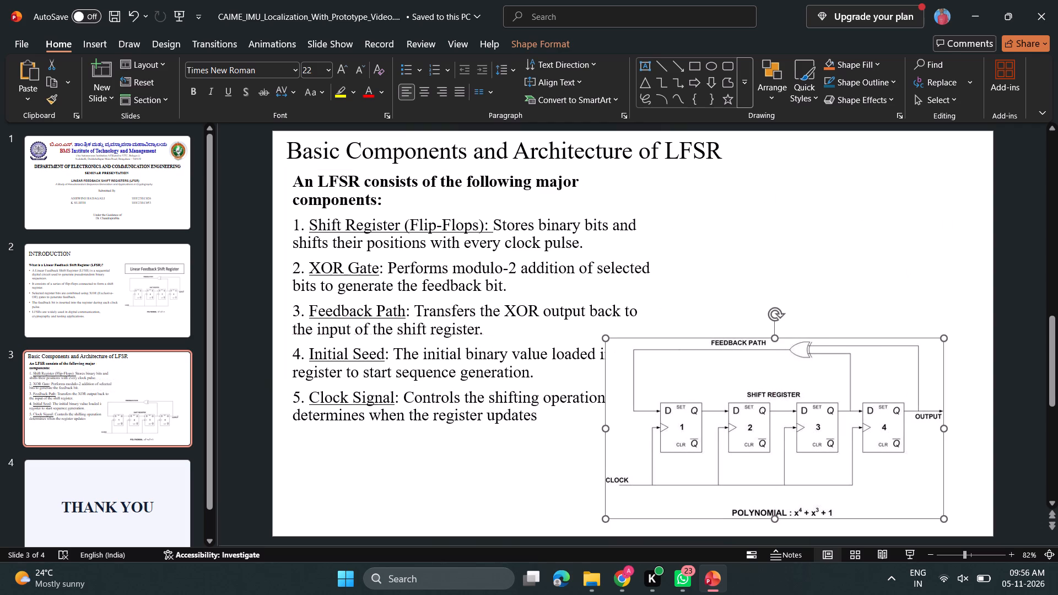
left_click_drag(778, 409, 816, 415)
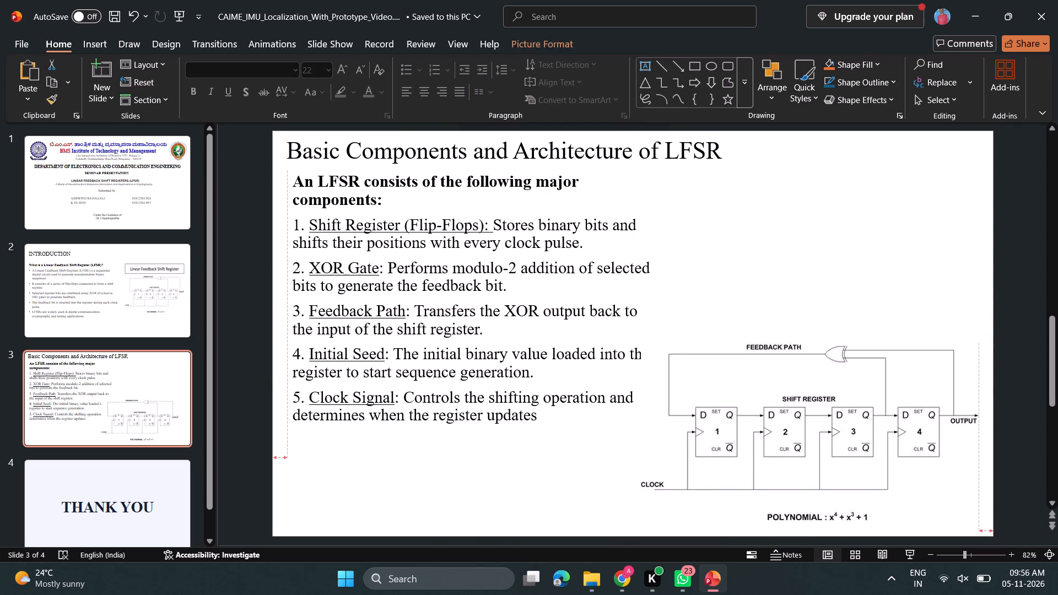
left_click_drag(816, 415, 821, 412)
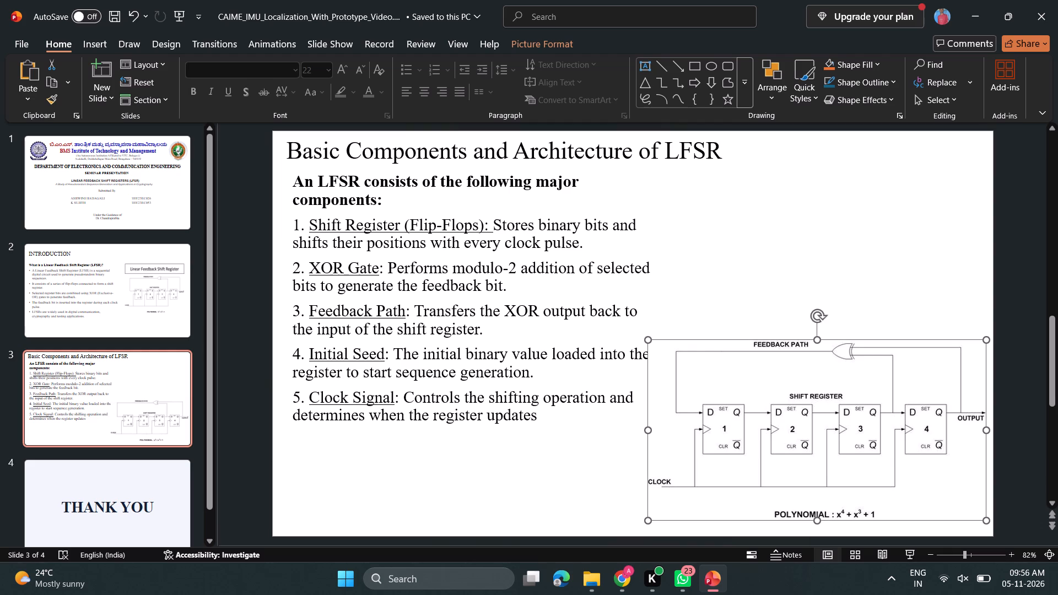
Break slide 3's Initial Seed item onto a new line before "the register", so the text clears the diagram.
left_click(589, 366)
left_click(645, 355)
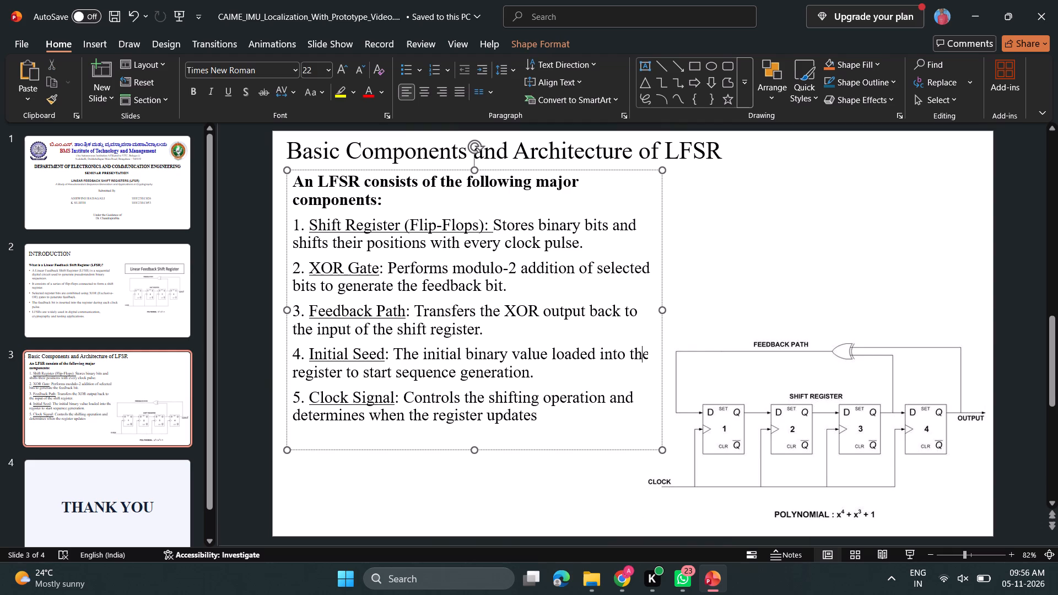
left_click(631, 355)
key("Return")
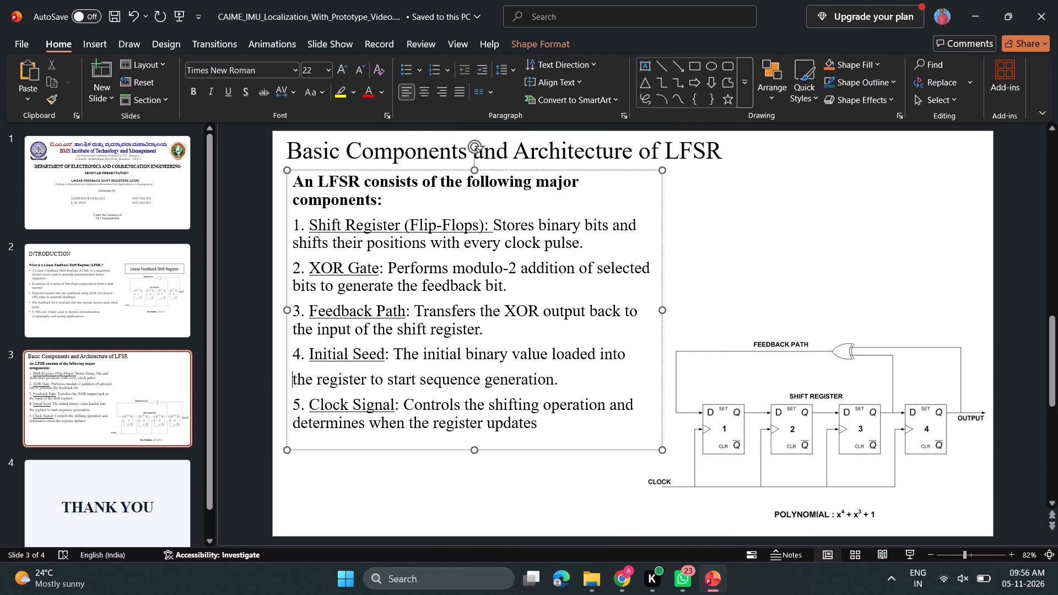
left_click(698, 278)
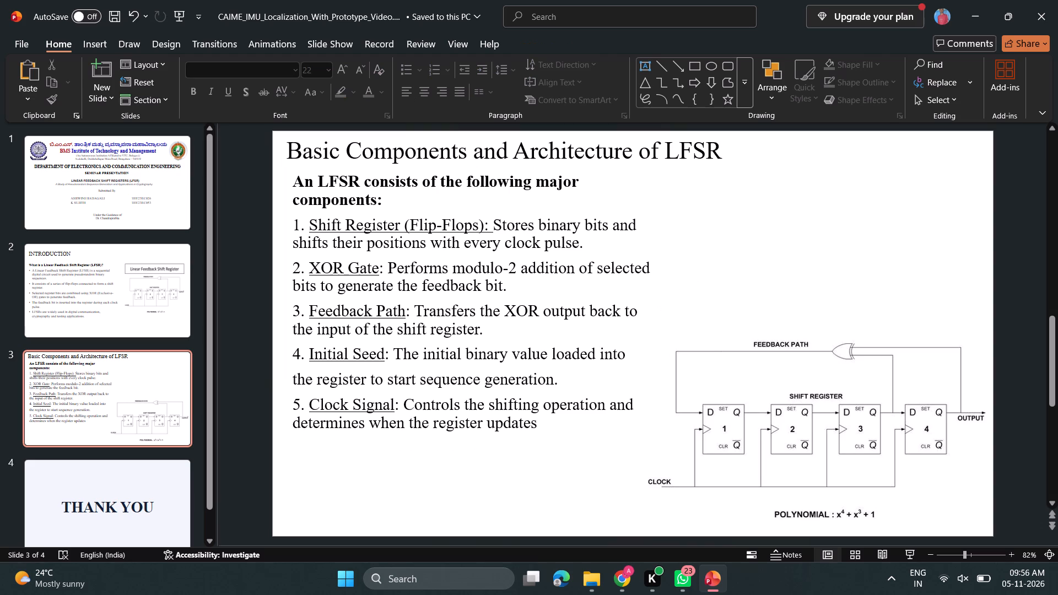
Extend slide 3's components text box down to near the slide bottom, narrow it to the diagram's edge, and lower its top edge slightly.
left_click(593, 248)
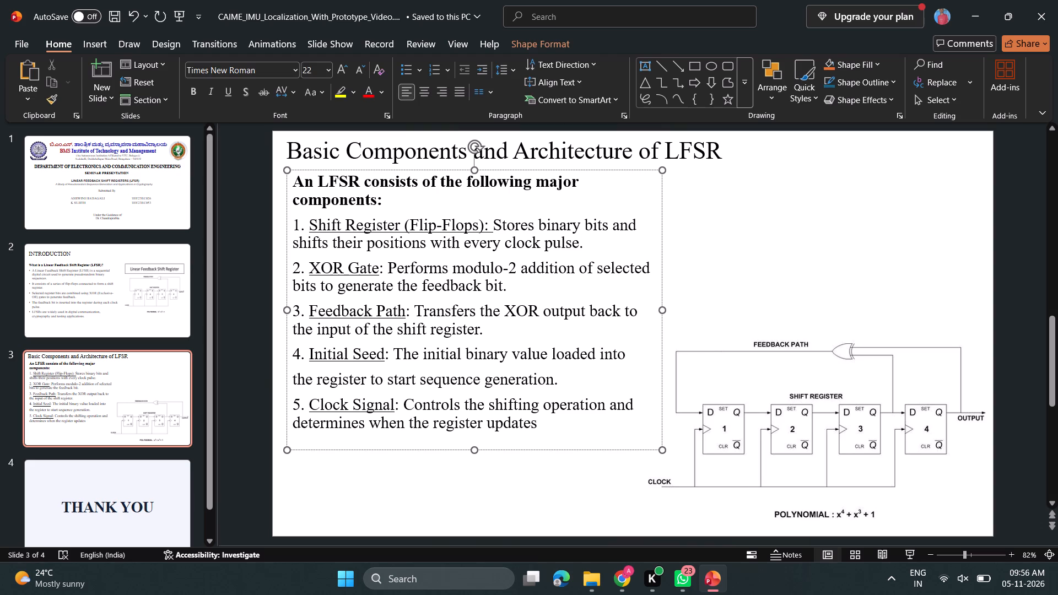
left_click_drag(477, 452, 466, 510)
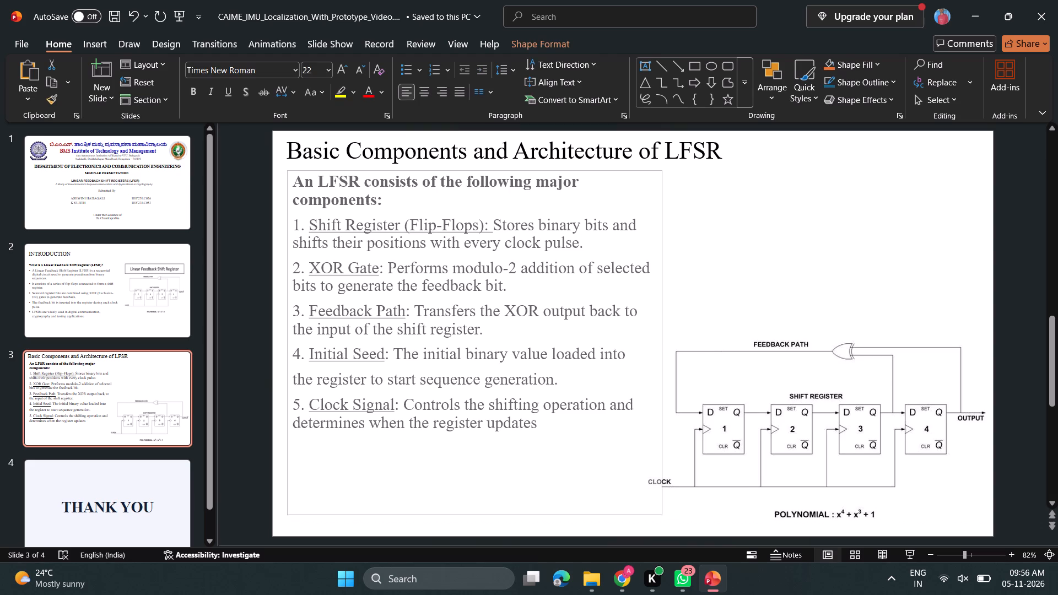
left_click_drag(466, 510, 466, 509)
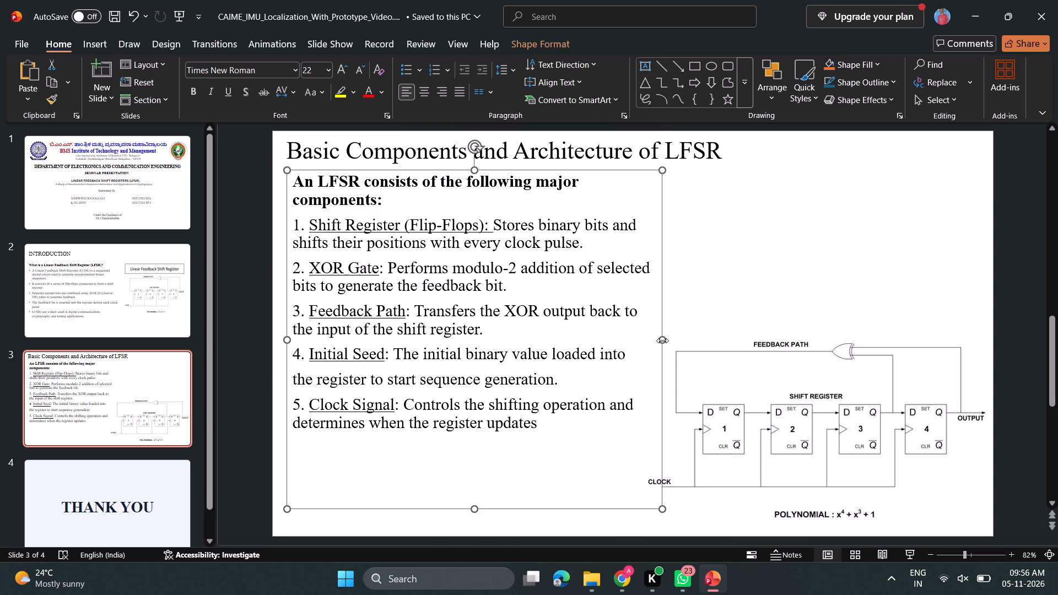
left_click_drag(662, 340, 650, 343)
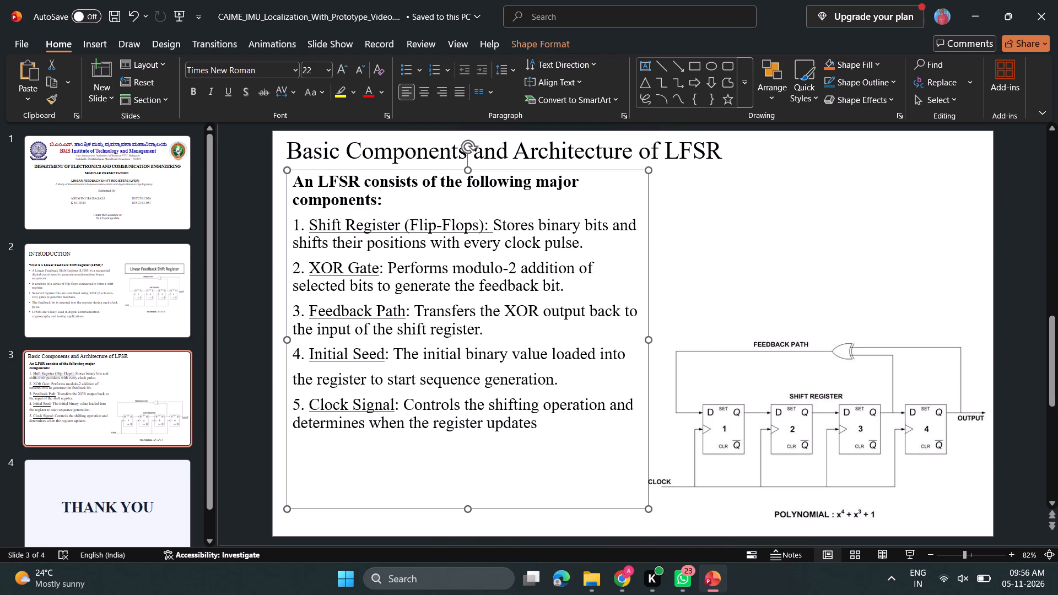
left_click(470, 172)
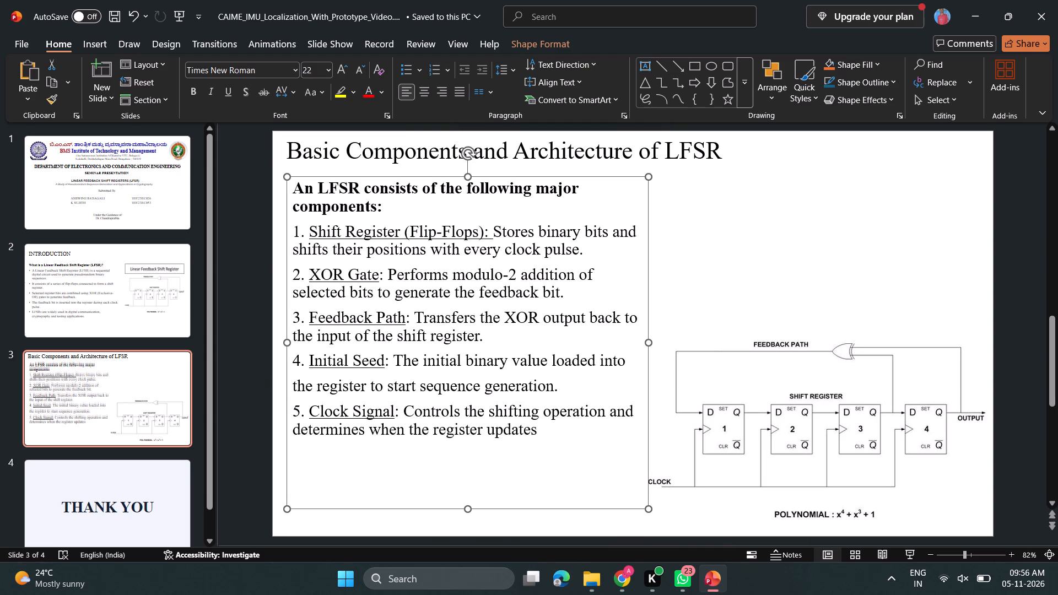
left_click(409, 259)
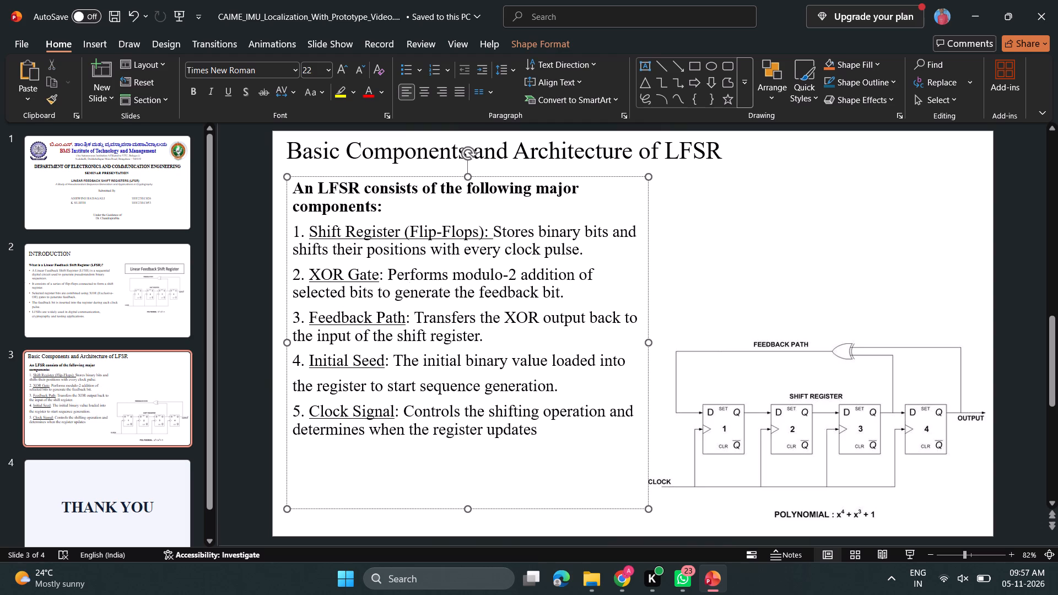
Move the LFSR diagram on slide 3 slightly upward, beside the lower components text.
left_click(728, 430)
left_click_drag(749, 410, 747, 376)
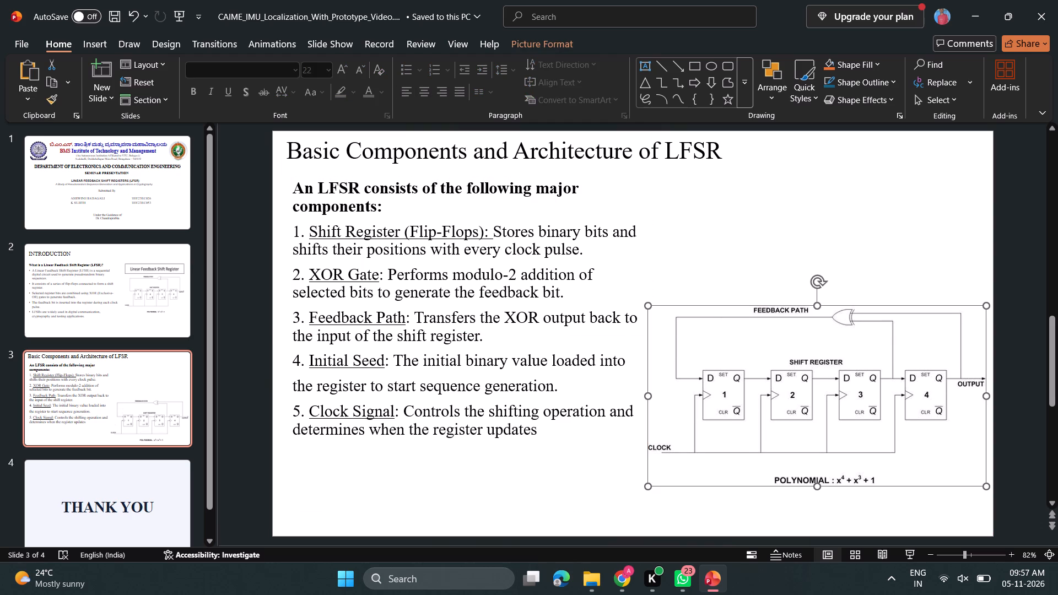
left_click(712, 236)
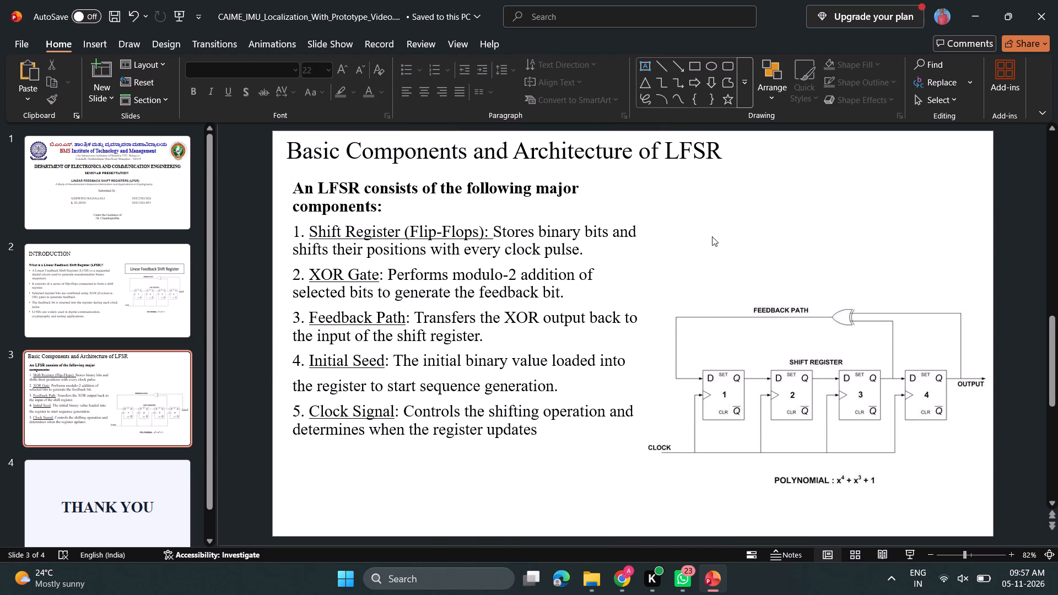
Compare slides 2 and 3, and add a new blank title-and-content slide after slide 3.
left_click(131, 282)
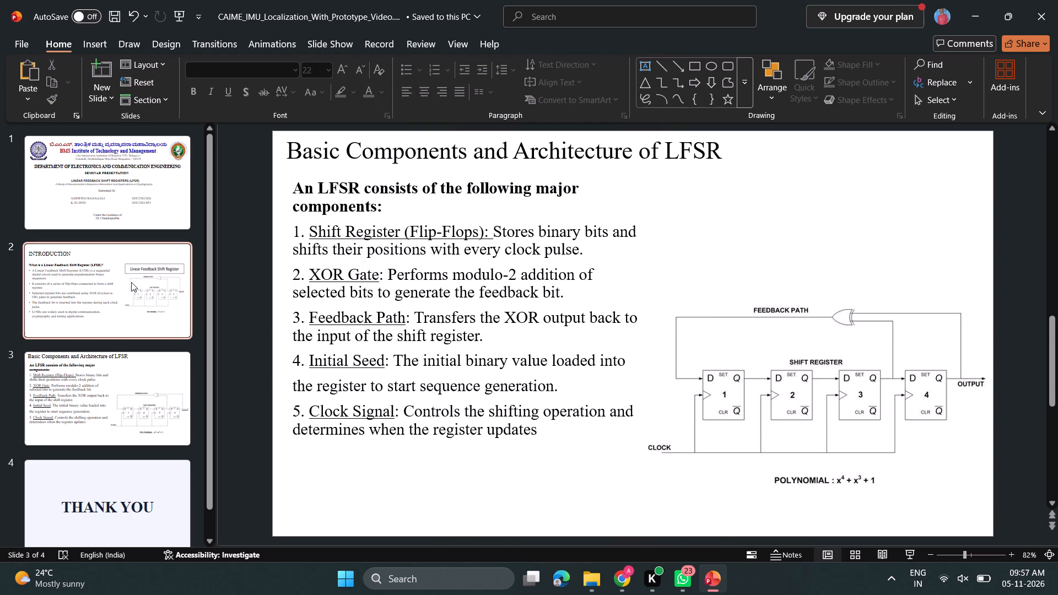
left_click(116, 348)
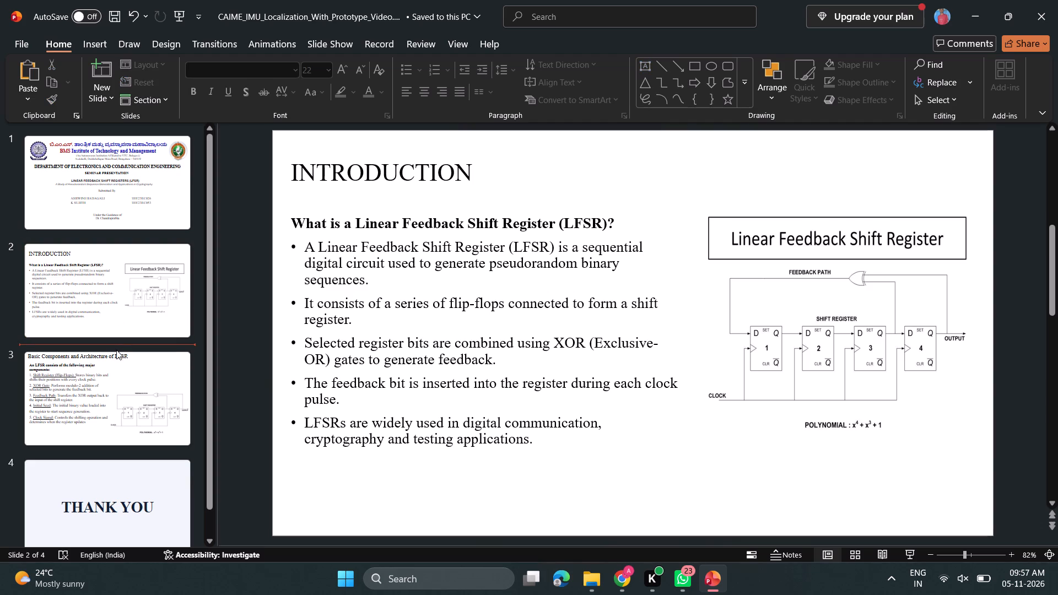
left_click(117, 382)
scroll(117, 382, "down", 1)
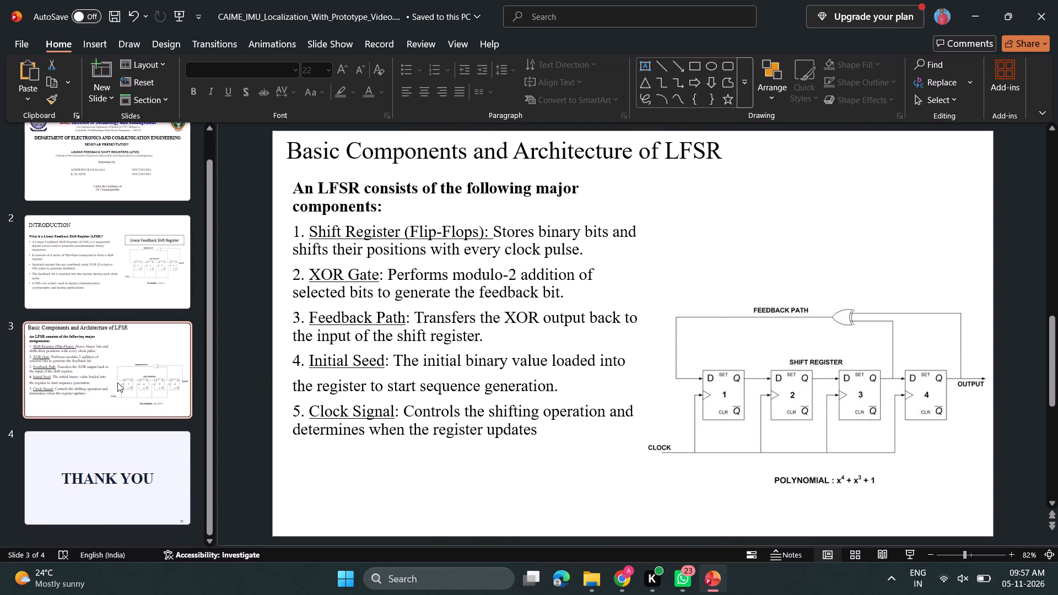
scroll(117, 382, "down", 1)
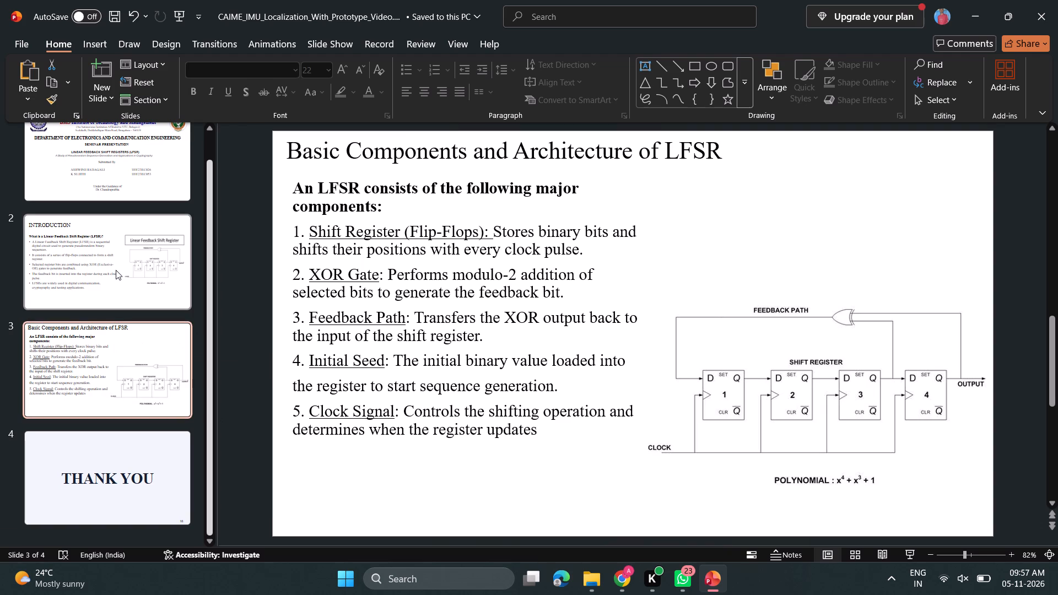
left_click(100, 58)
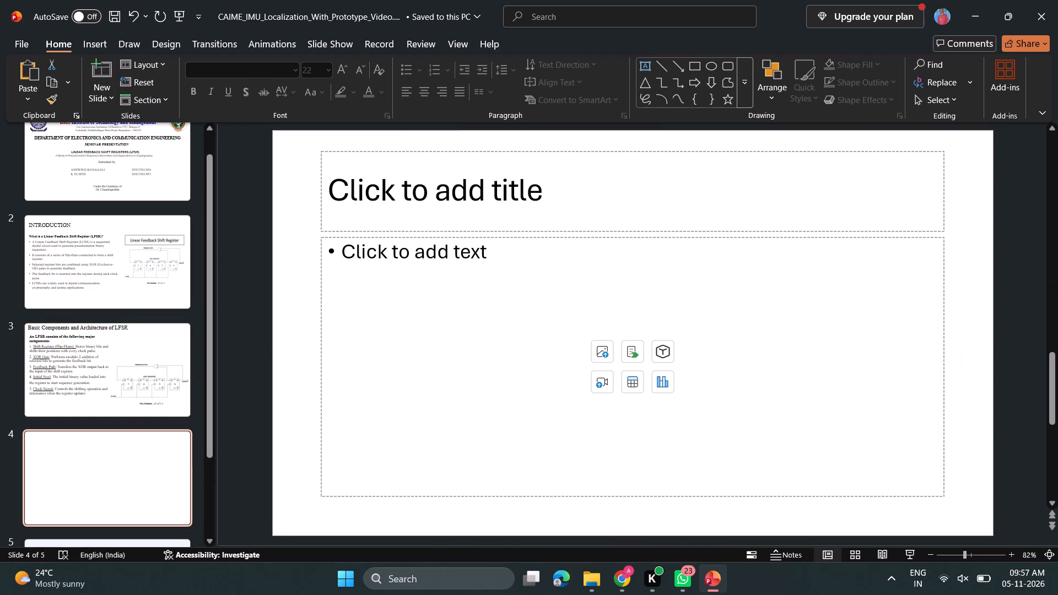
left_click(615, 575)
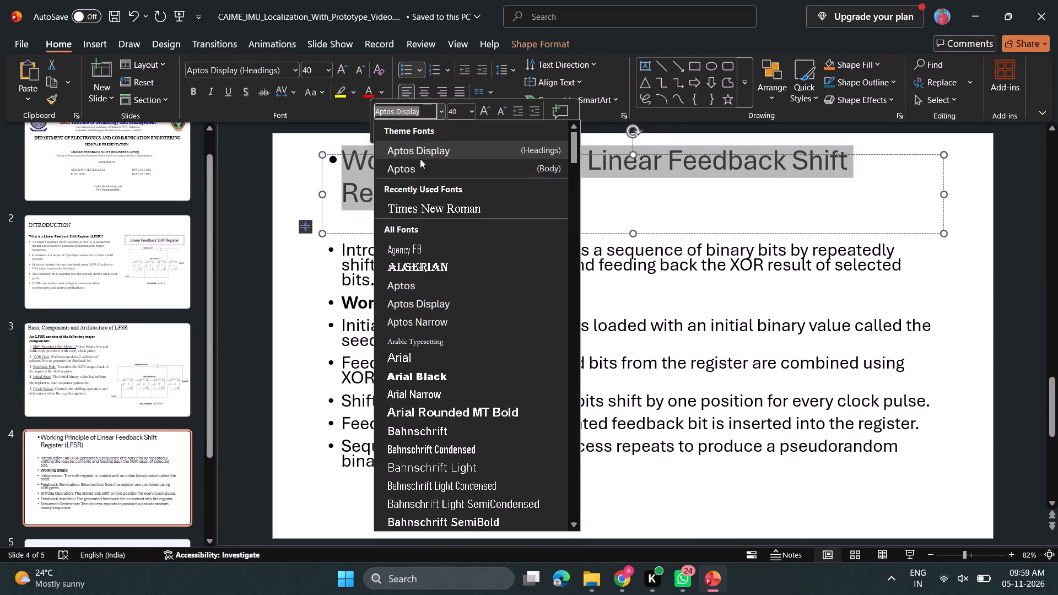
left_click(414, 213)
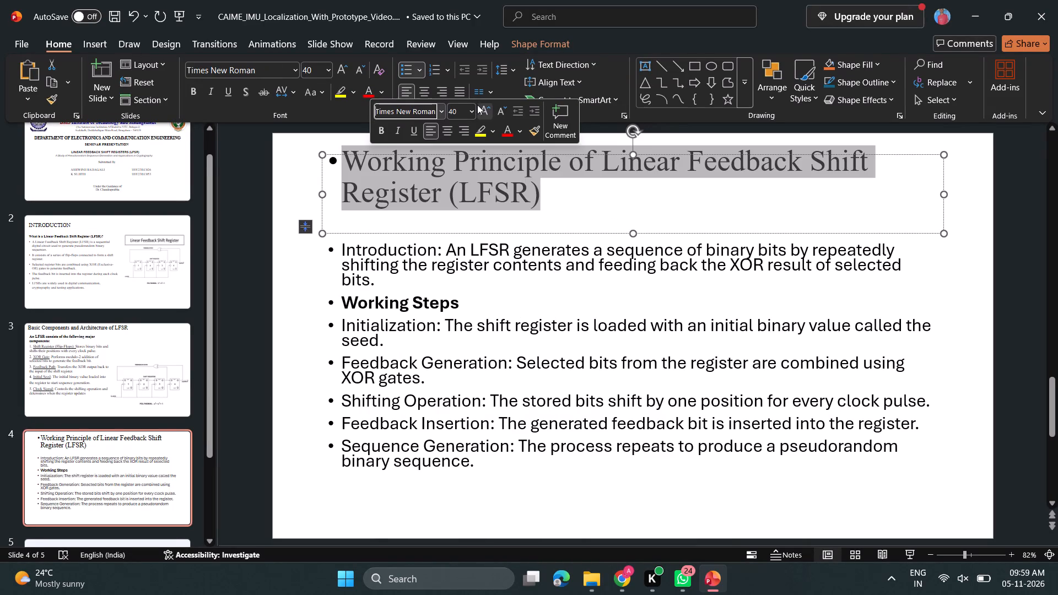
left_click(472, 109)
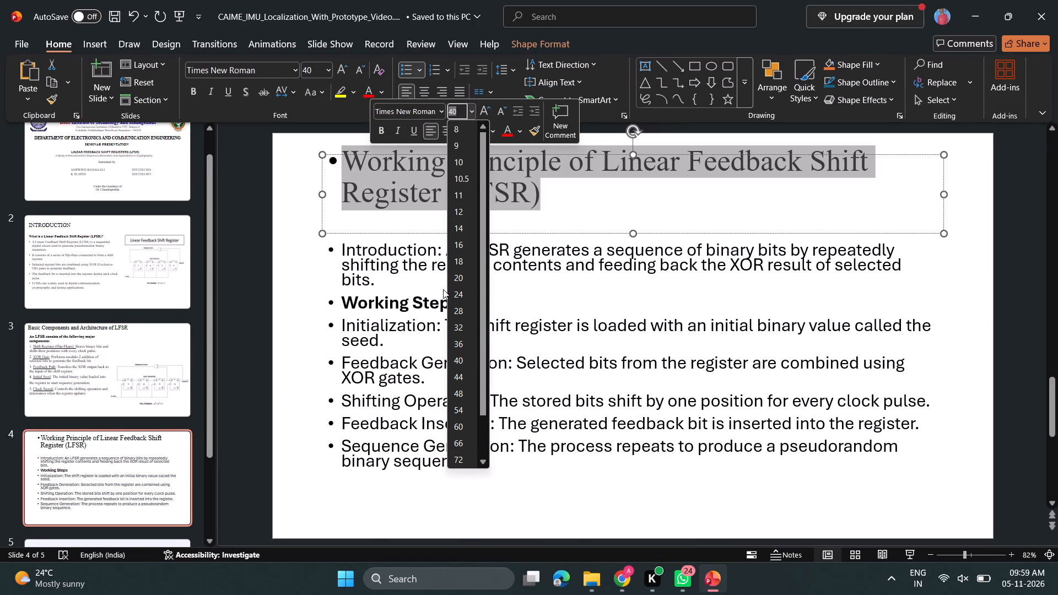
left_click(458, 322)
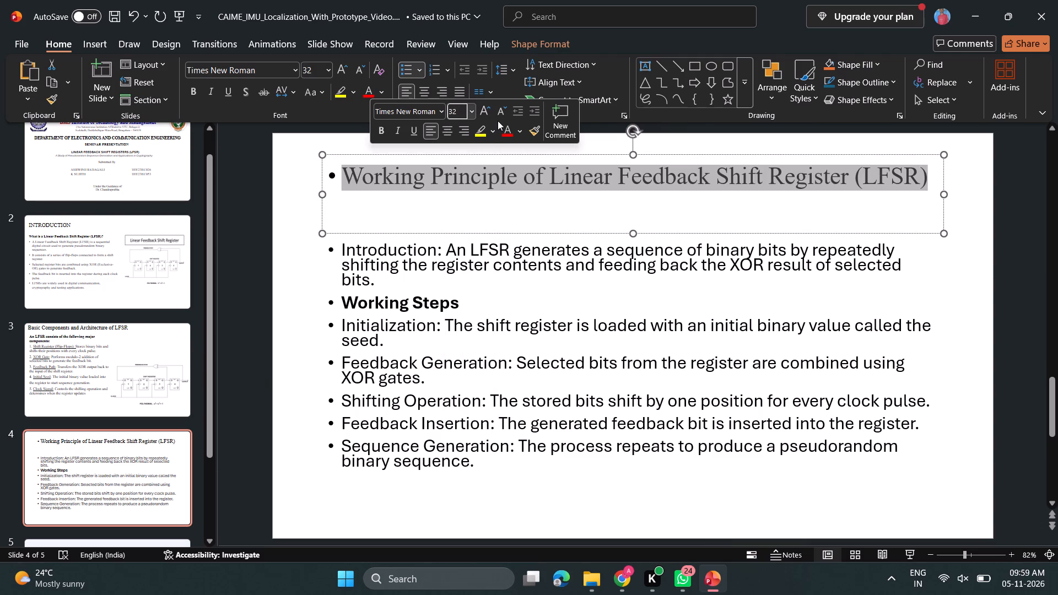
left_click(409, 74)
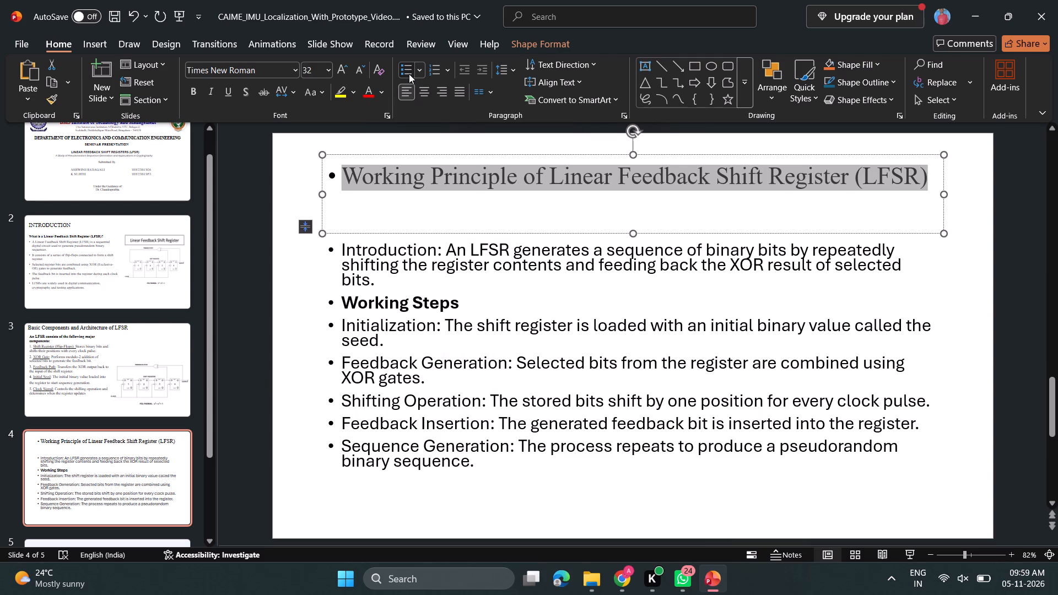
left_click(408, 187)
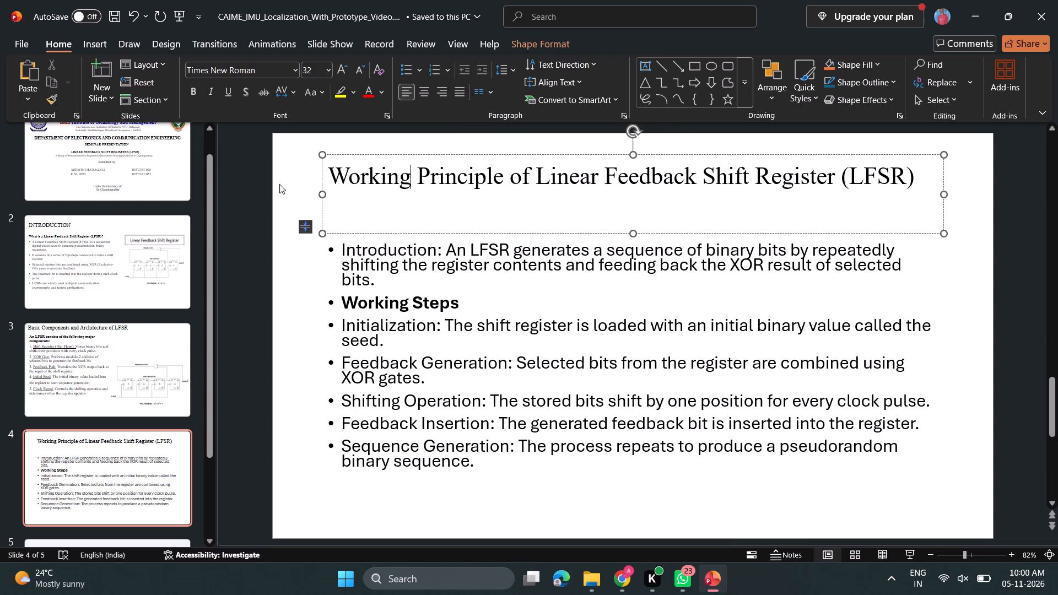
Move the title box to the slide's upper-left corner, narrow it to just fit the title on one line, and reduce its height.
left_click_drag(323, 170, 305, 168)
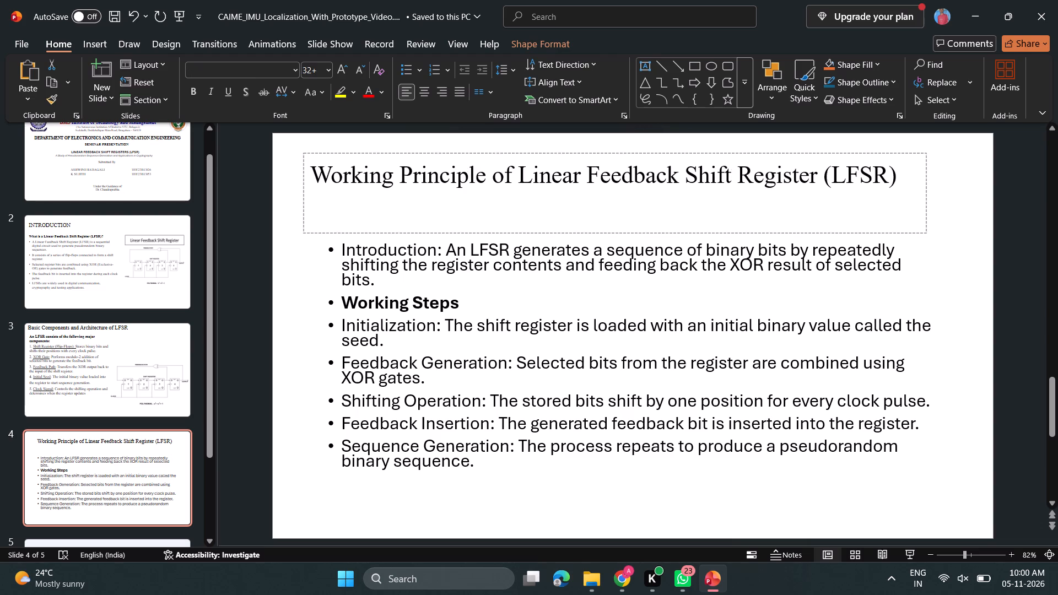
left_click_drag(305, 168, 280, 149)
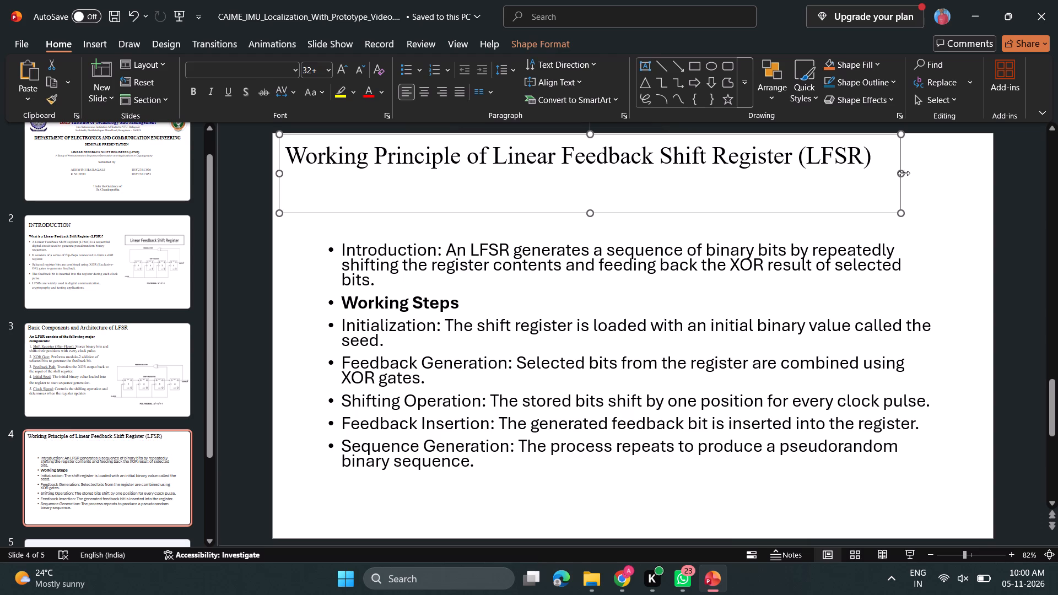
left_click_drag(904, 173, 846, 180)
left_click_drag(846, 180, 850, 179)
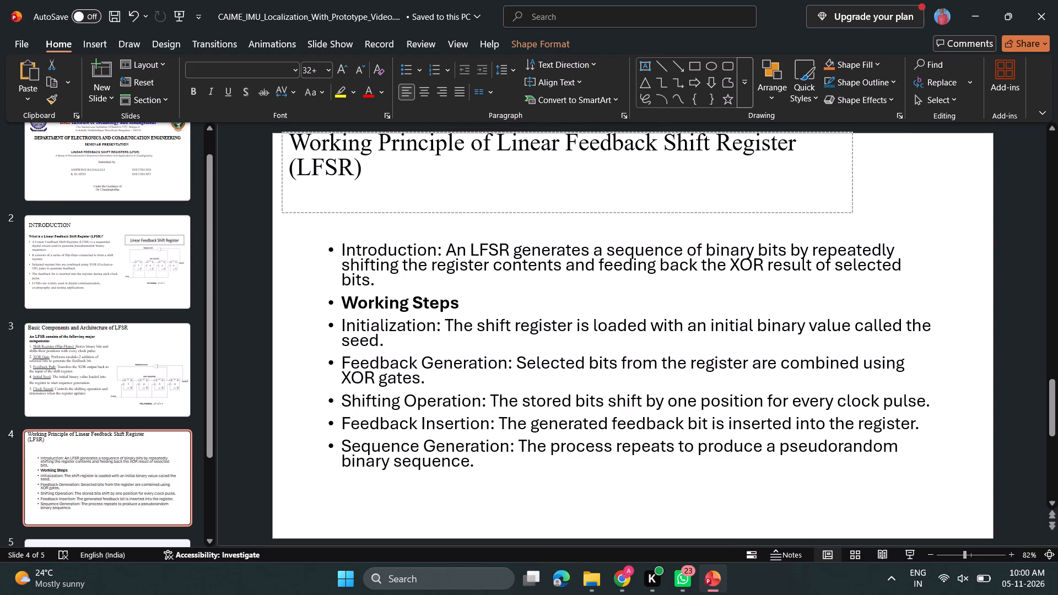
left_click_drag(850, 179, 844, 185)
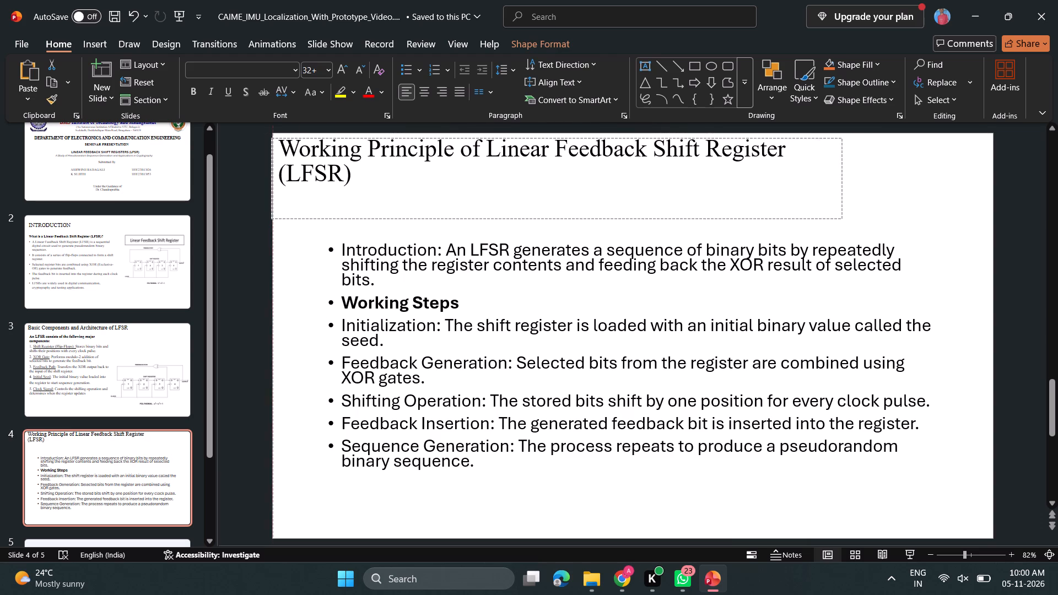
left_click_drag(844, 185, 844, 186)
left_click(841, 185)
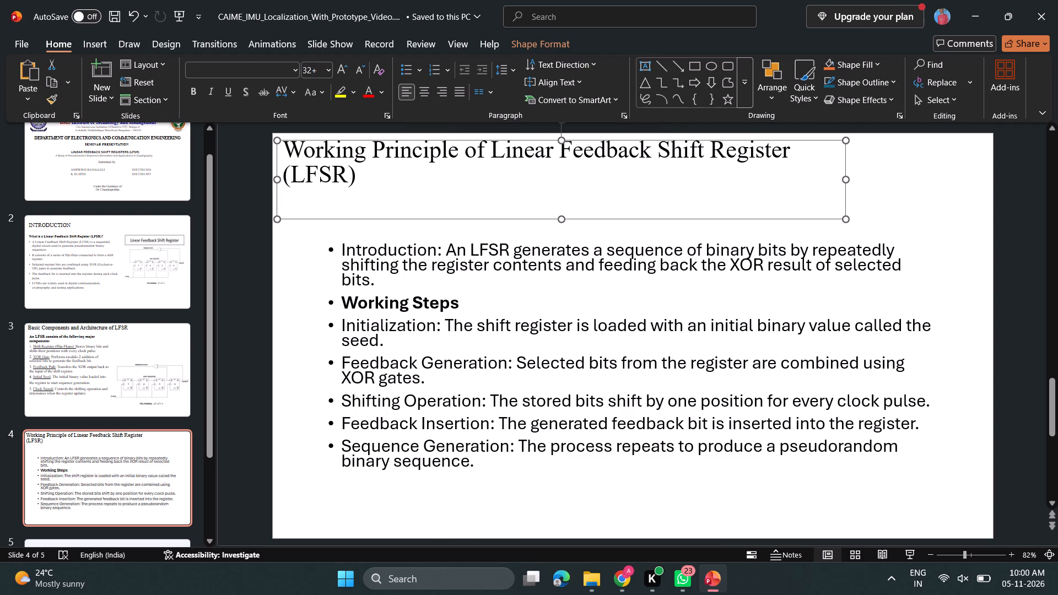
left_click_drag(846, 178, 861, 177)
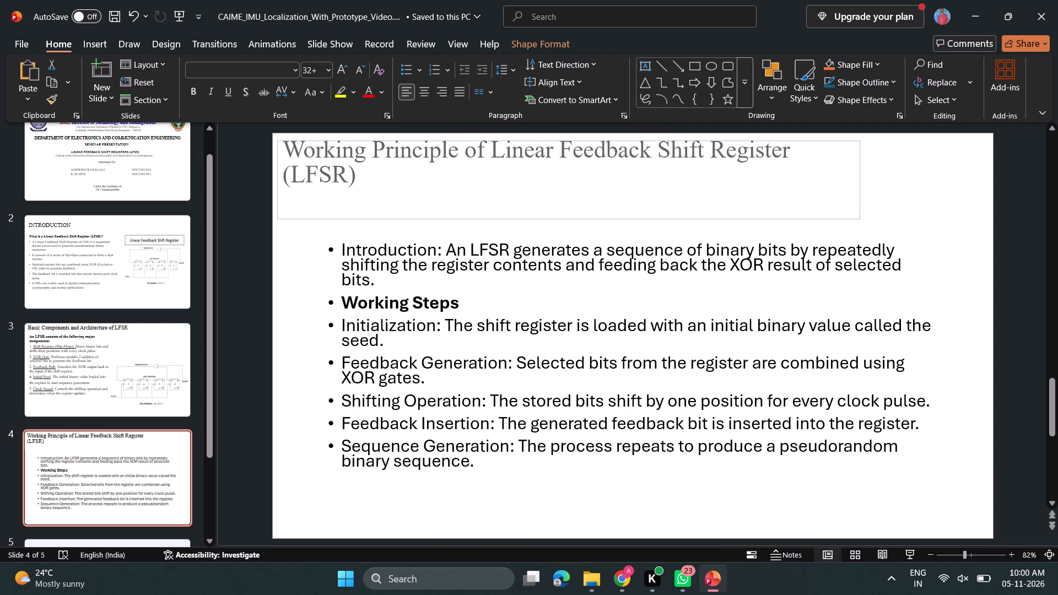
left_click_drag(861, 177, 881, 166)
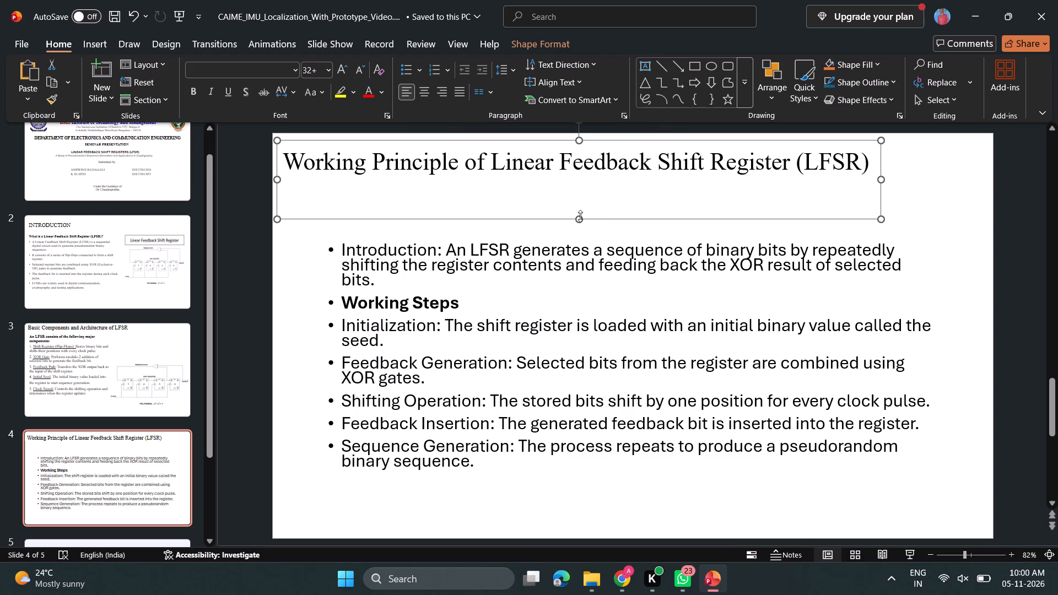
left_click_drag(580, 216, 571, 208)
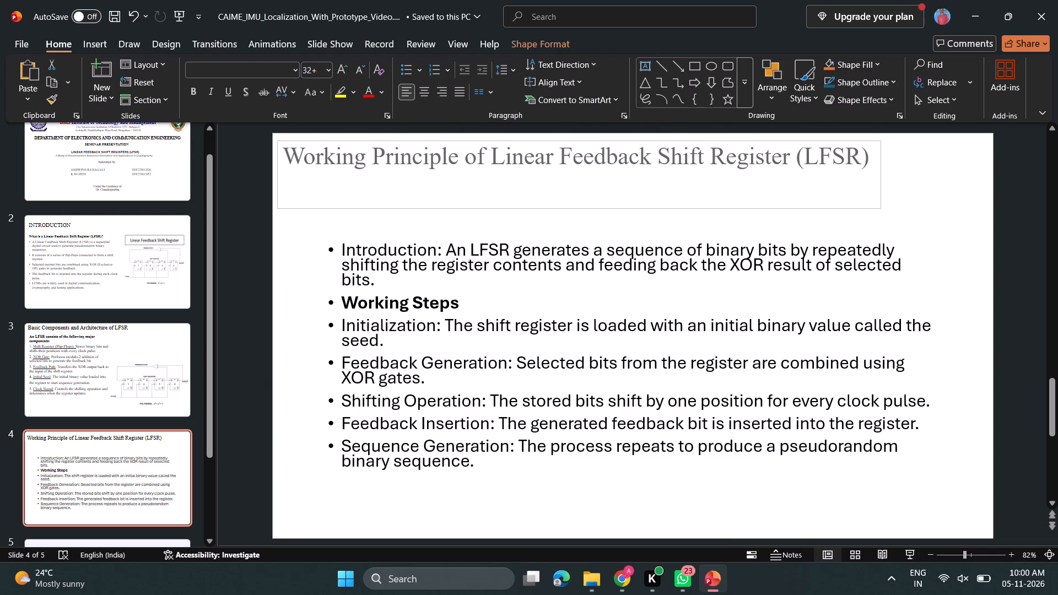
left_click_drag(571, 208, 571, 208)
Move slide 4's body text box up and left so it sits directly beneath the title.
left_click(521, 293)
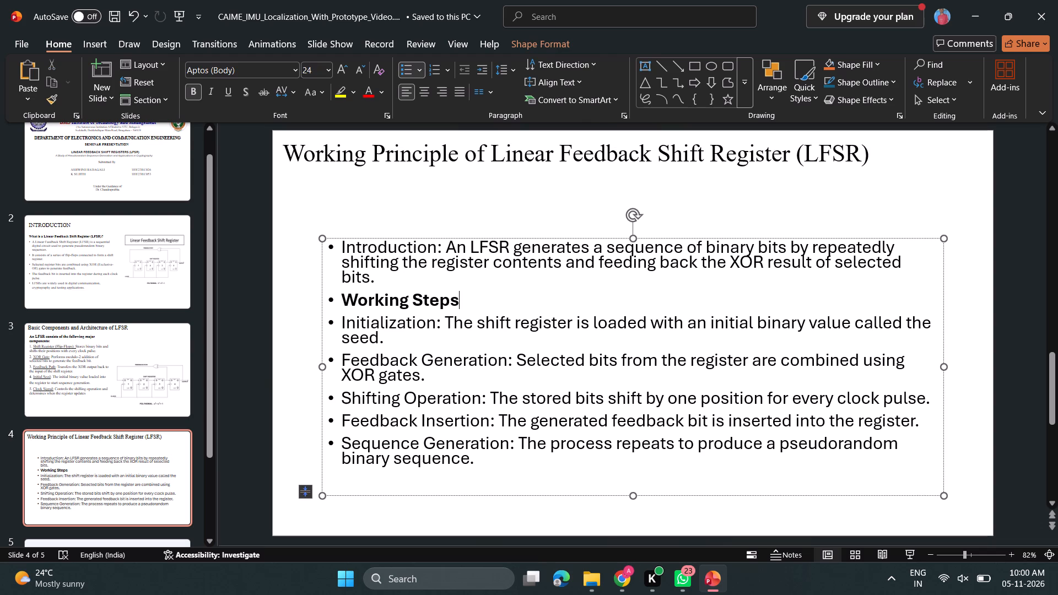
left_click_drag(346, 239, 310, 185)
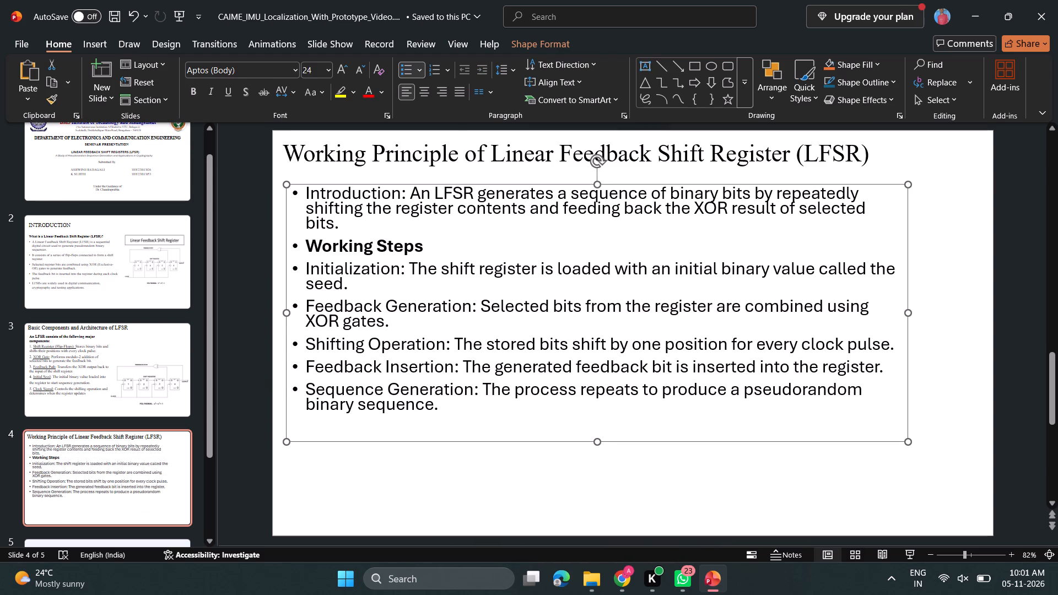
Make the word "Introduction" bold in the first bullet of slide 4's body text.
left_click_drag(400, 195, 307, 188)
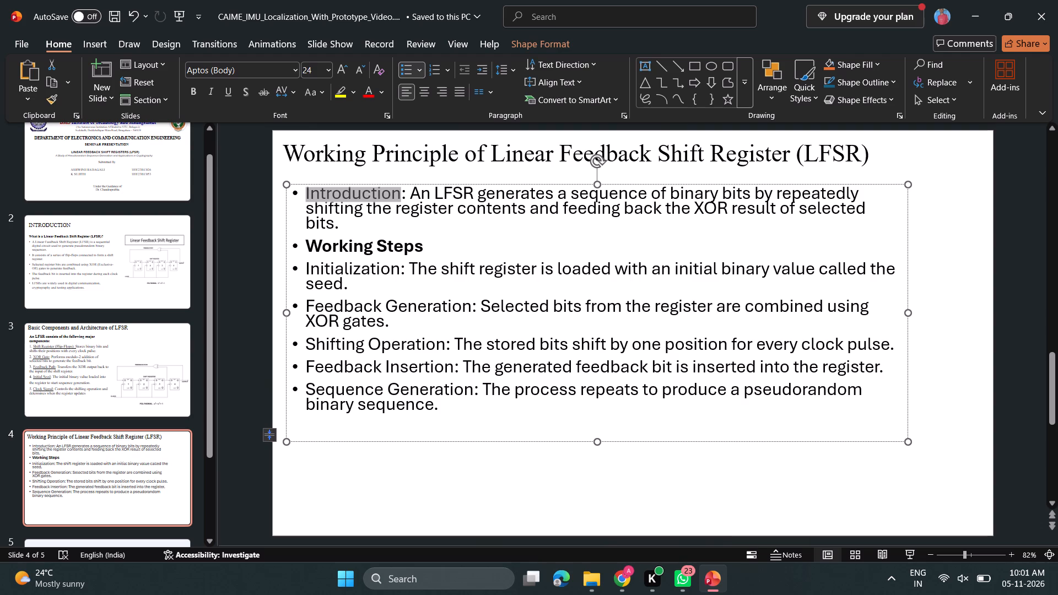
left_click_drag(307, 188, 307, 188)
left_click(317, 171)
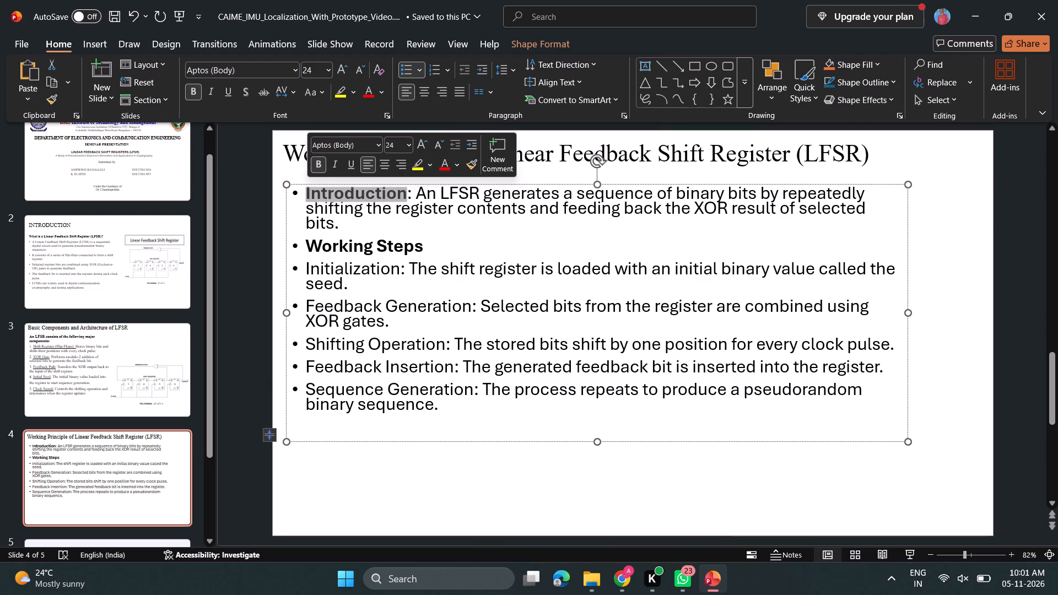
Change the font of all of slide 4's body text to Times New Roman.
left_click_drag(449, 413, 295, 203)
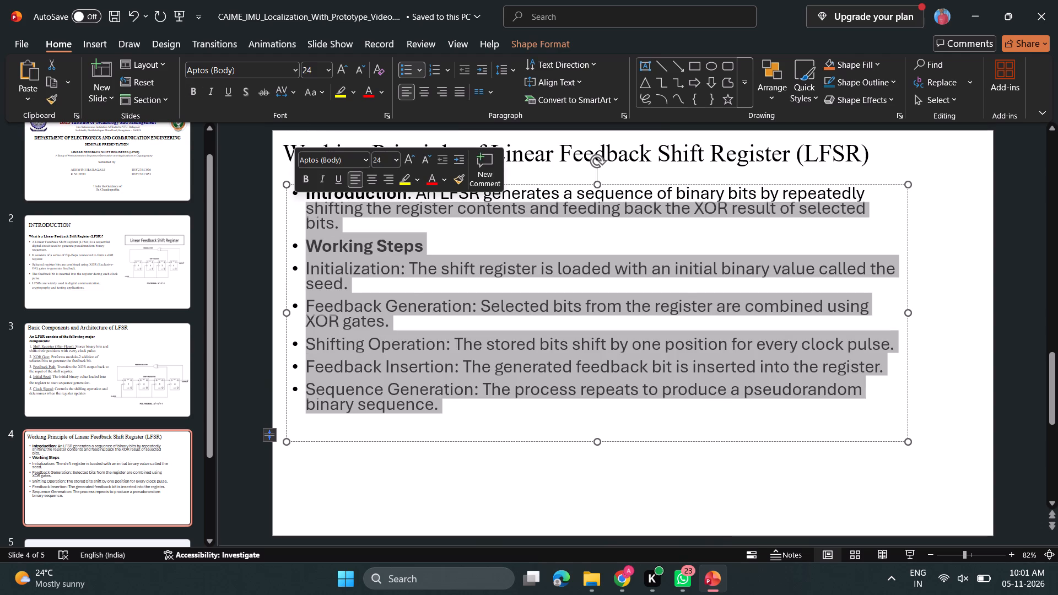
left_click(434, 377)
left_click_drag(442, 412, 290, 226)
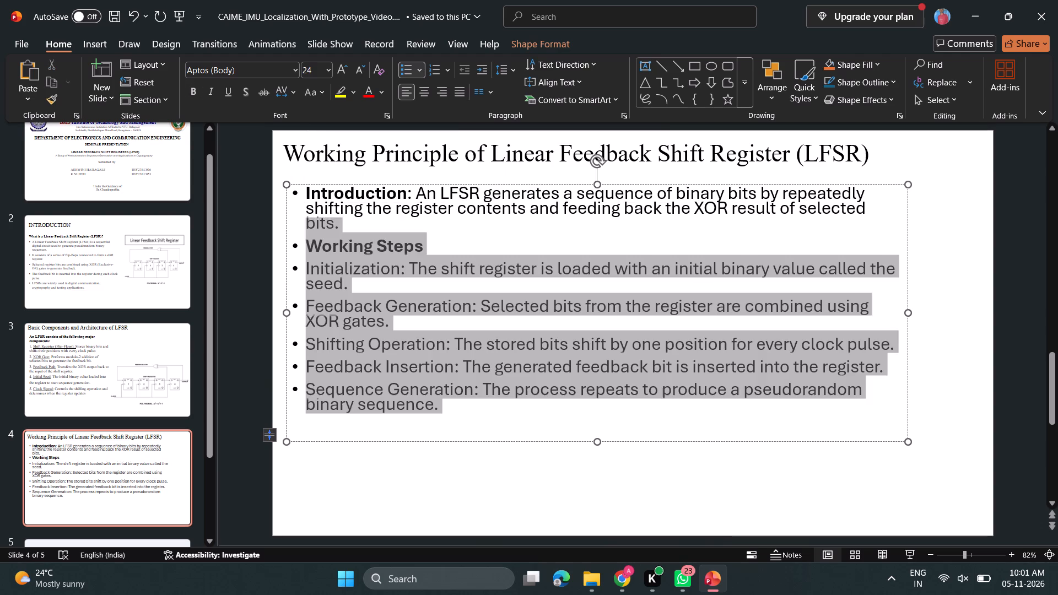
left_click_drag(290, 226, 298, 196)
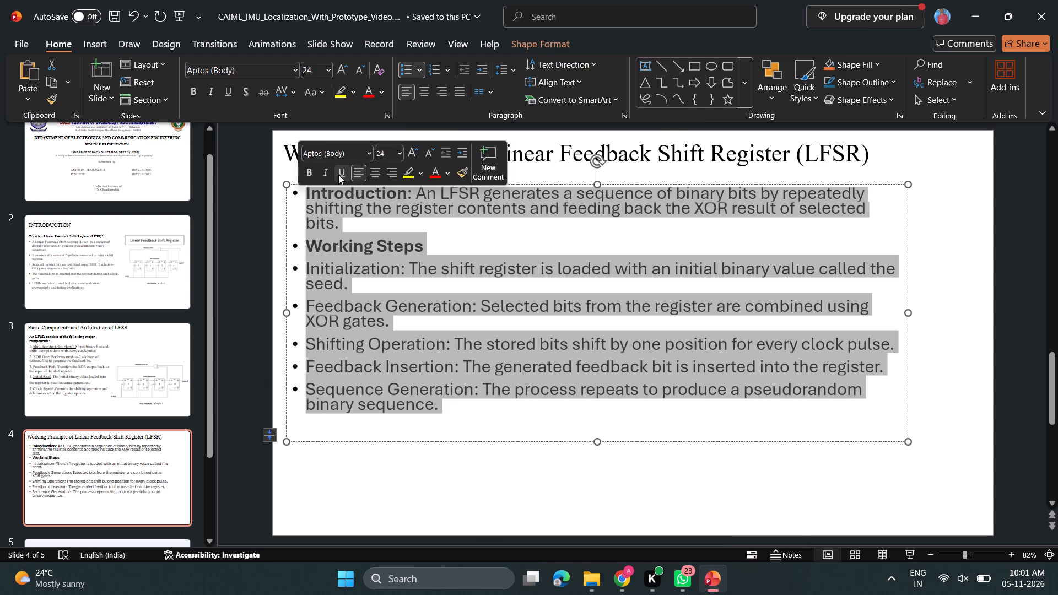
left_click(366, 151)
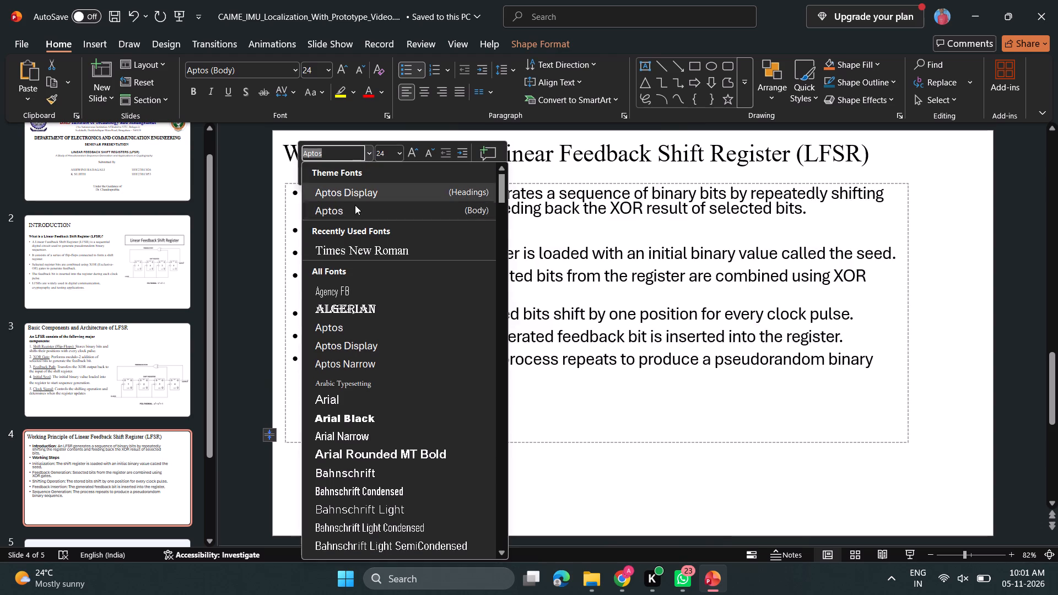
left_click(369, 249)
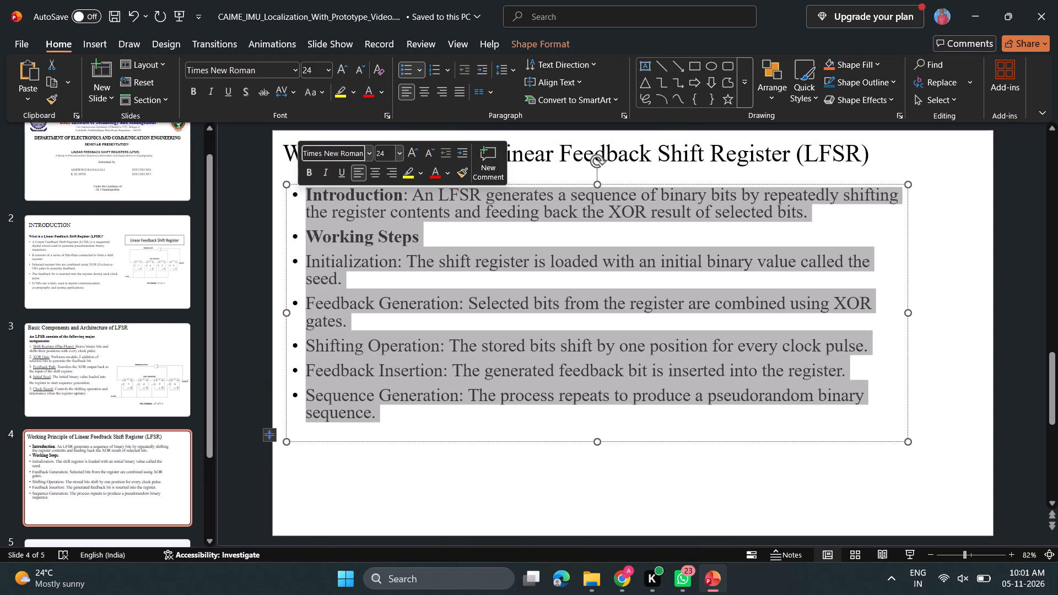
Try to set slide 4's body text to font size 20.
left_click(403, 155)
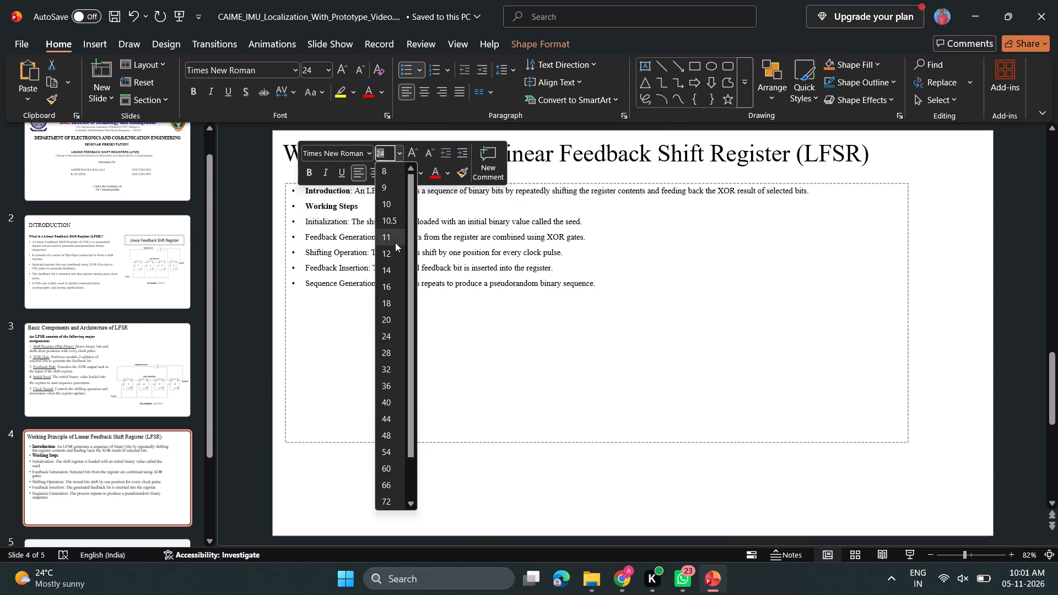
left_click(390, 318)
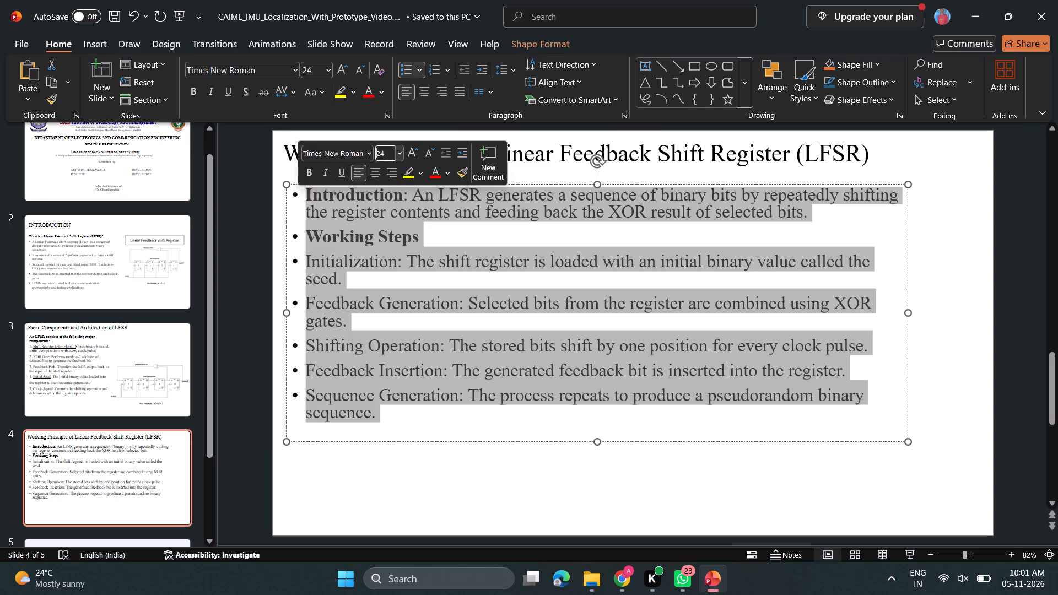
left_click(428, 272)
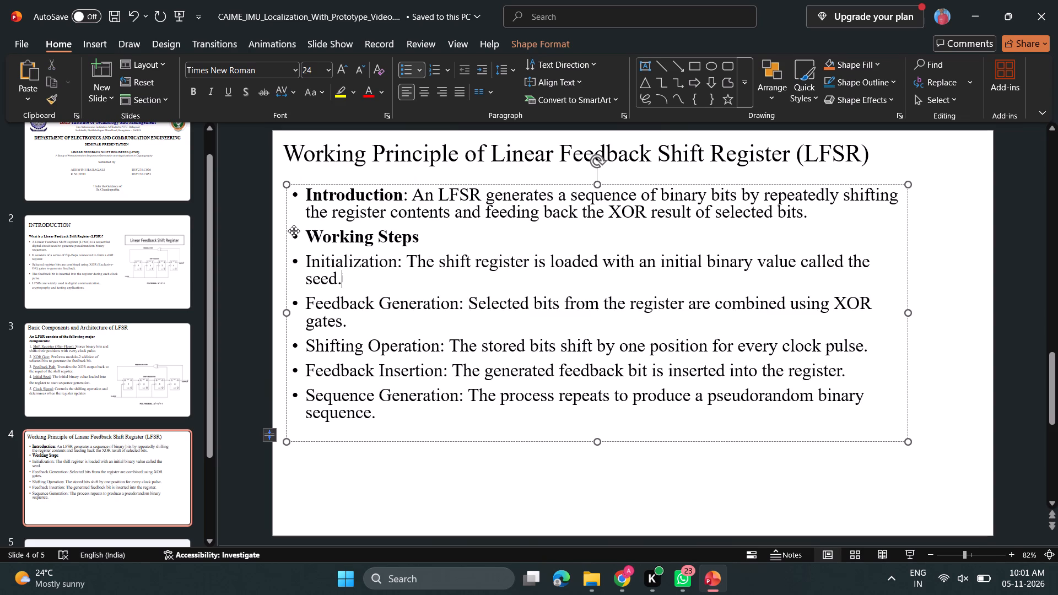
Remove the bullets from the "Working Steps" line and the "Introduction" paragraph on slide 4.
left_click(305, 234)
key("BackSpace")
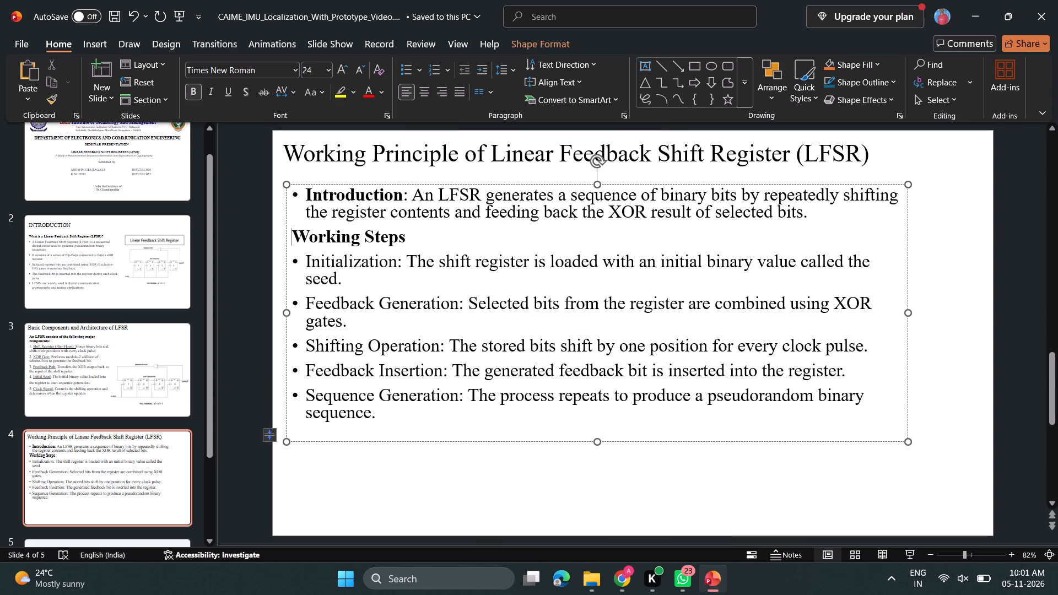
left_click(301, 197)
key("BackSpace")
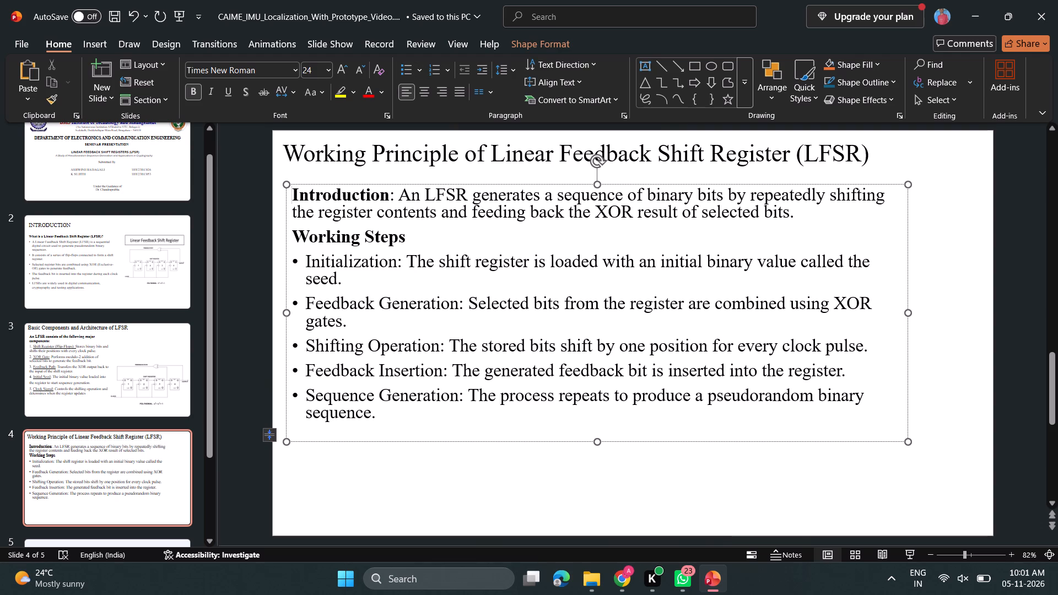
Narrow slide 4's body text box from its right edge and extend its bottom edge downward to fit the text.
left_click_drag(909, 312, 787, 412)
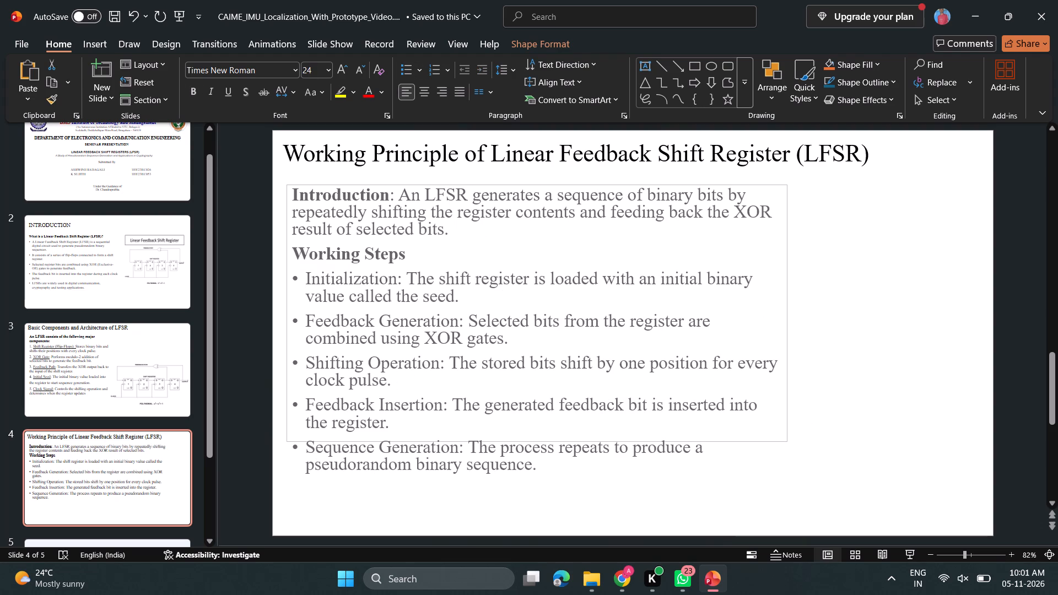
left_click_drag(787, 412, 782, 413)
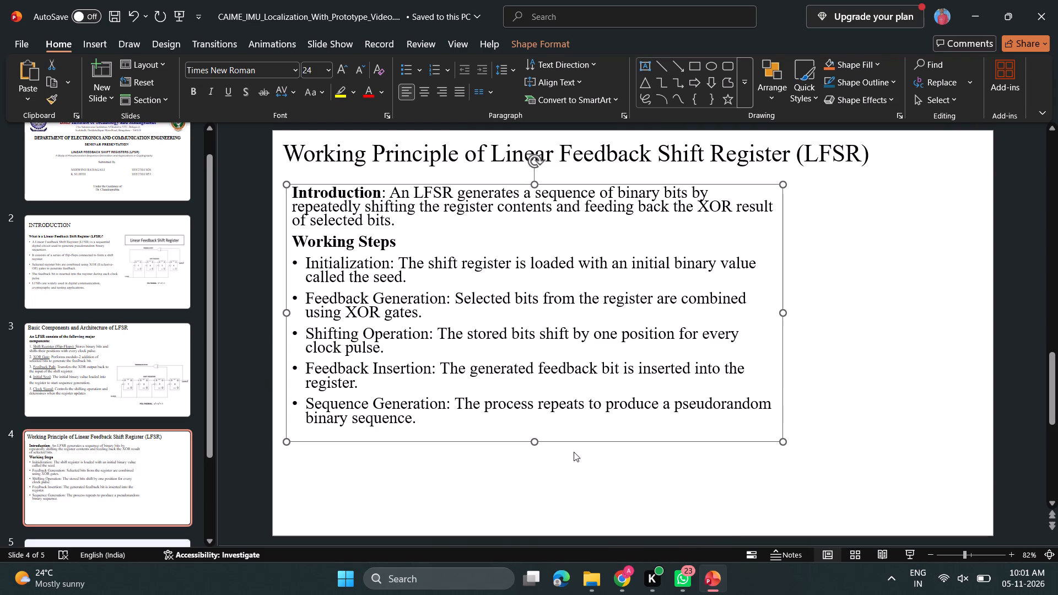
left_click_drag(535, 445, 532, 491)
left_click(813, 298)
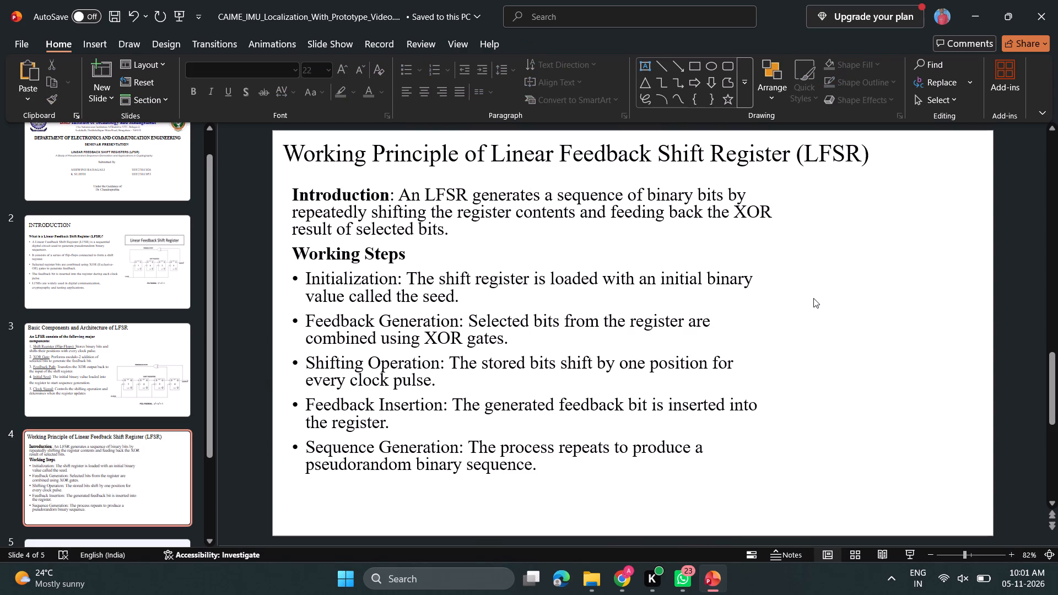
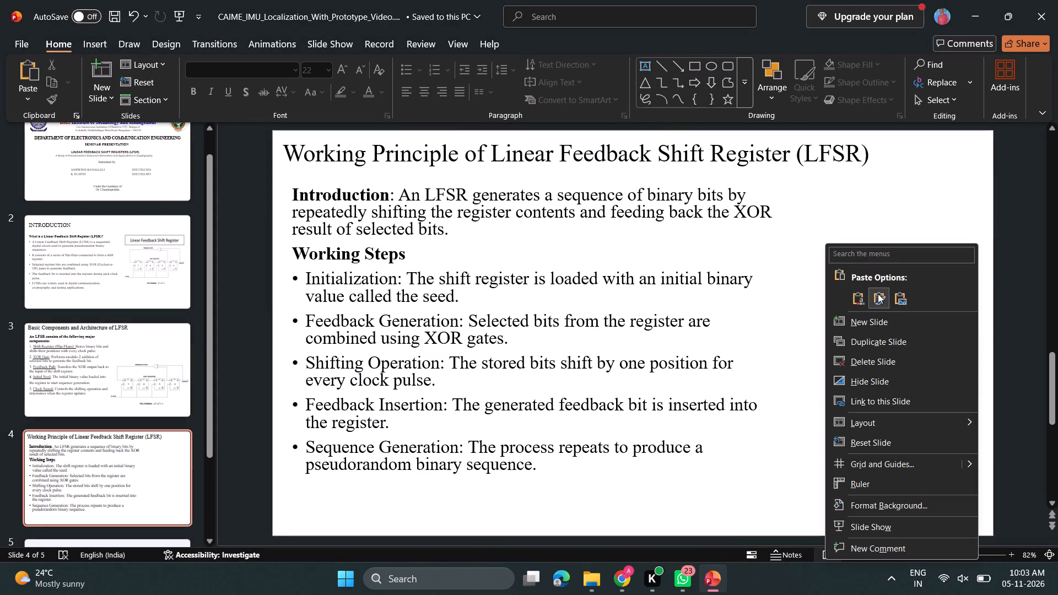
left_click(897, 297)
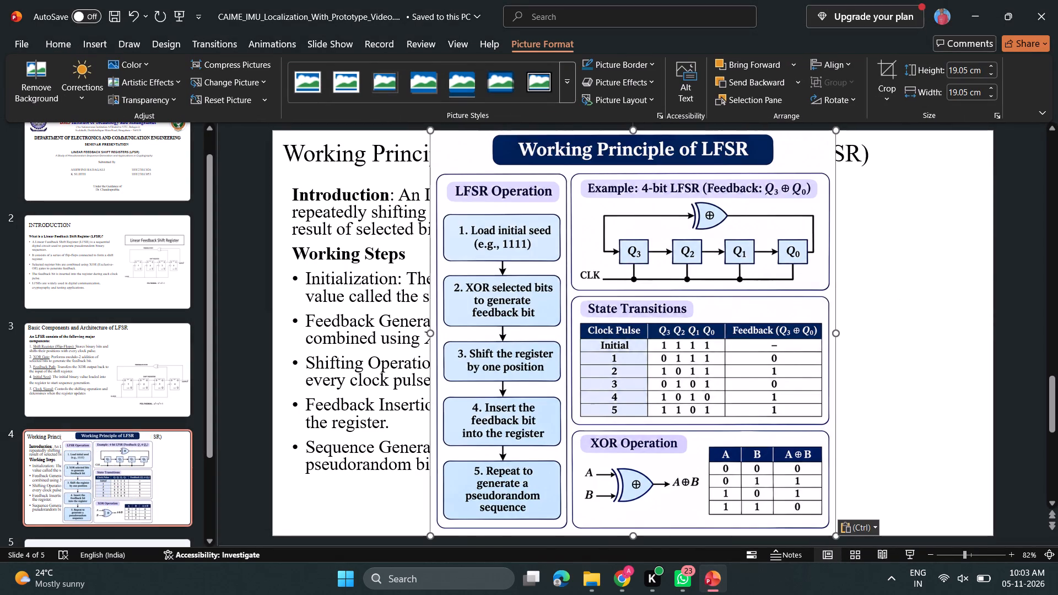
left_click_drag(427, 336, 568, 324)
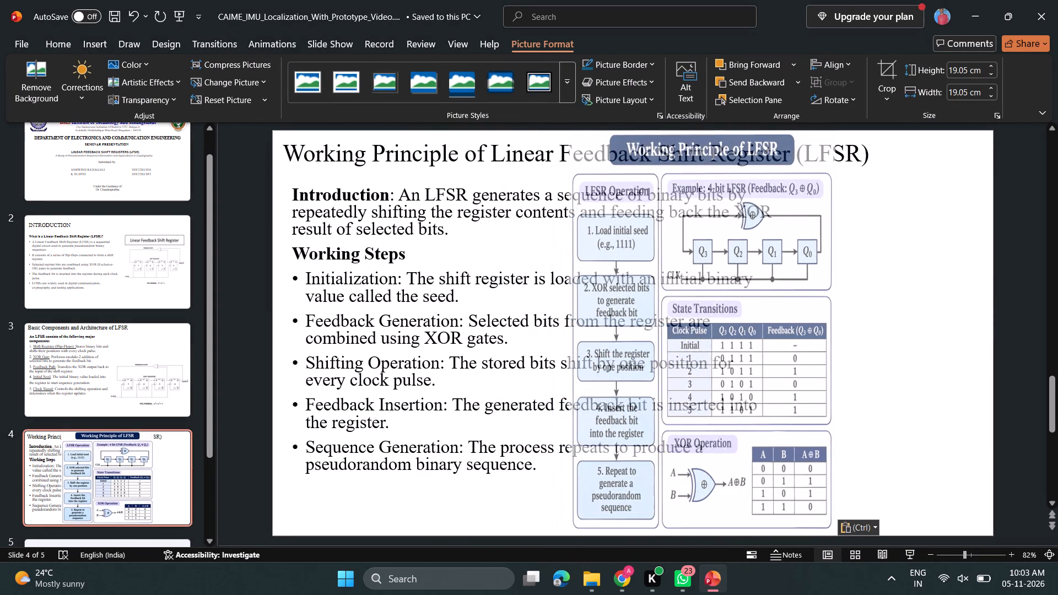
left_click_drag(568, 324, 568, 325)
left_click(718, 370)
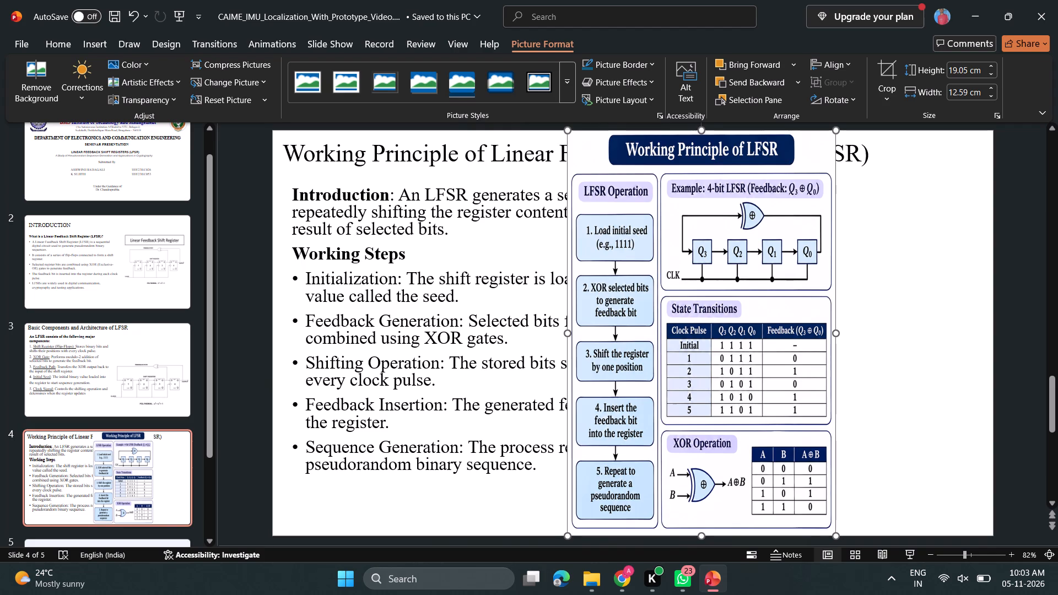
Crop the title banner off the diagram's top and a thin strip off its bottom, leaving it about 16.8 cm high.
left_click(892, 75)
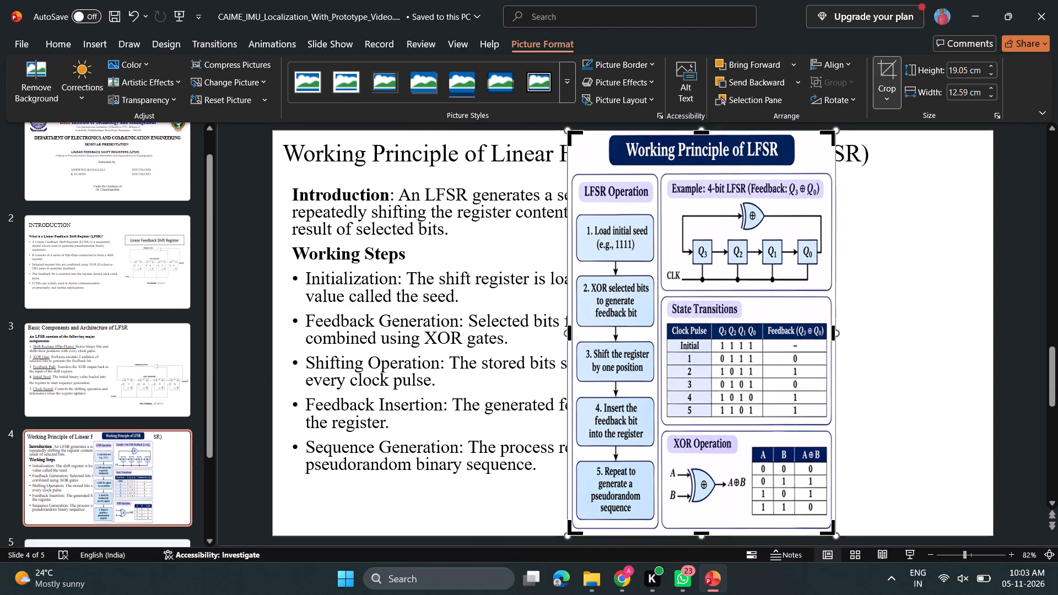
left_click_drag(706, 132, 709, 171)
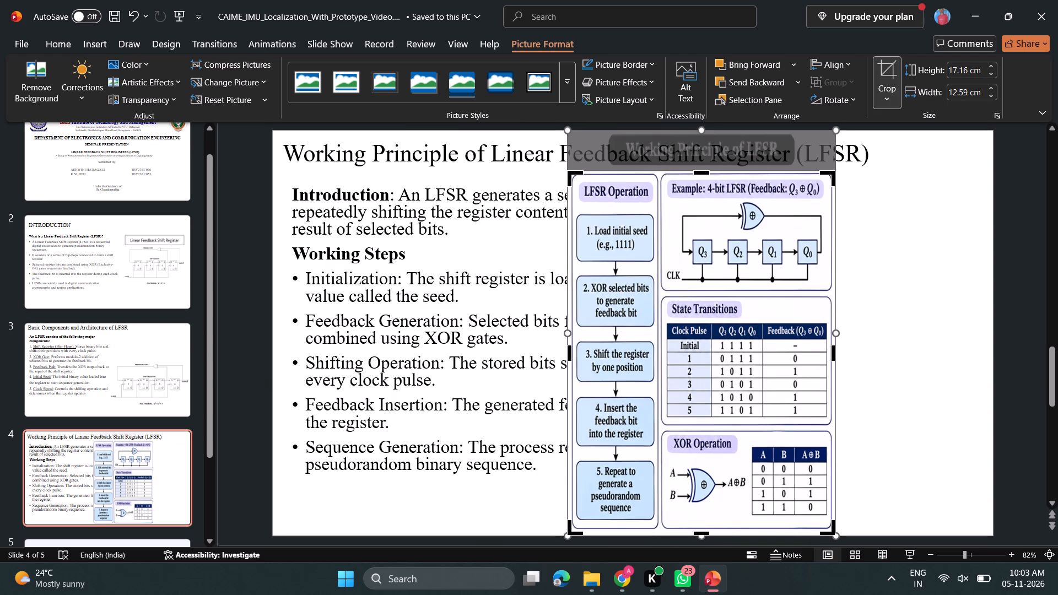
left_click(704, 532)
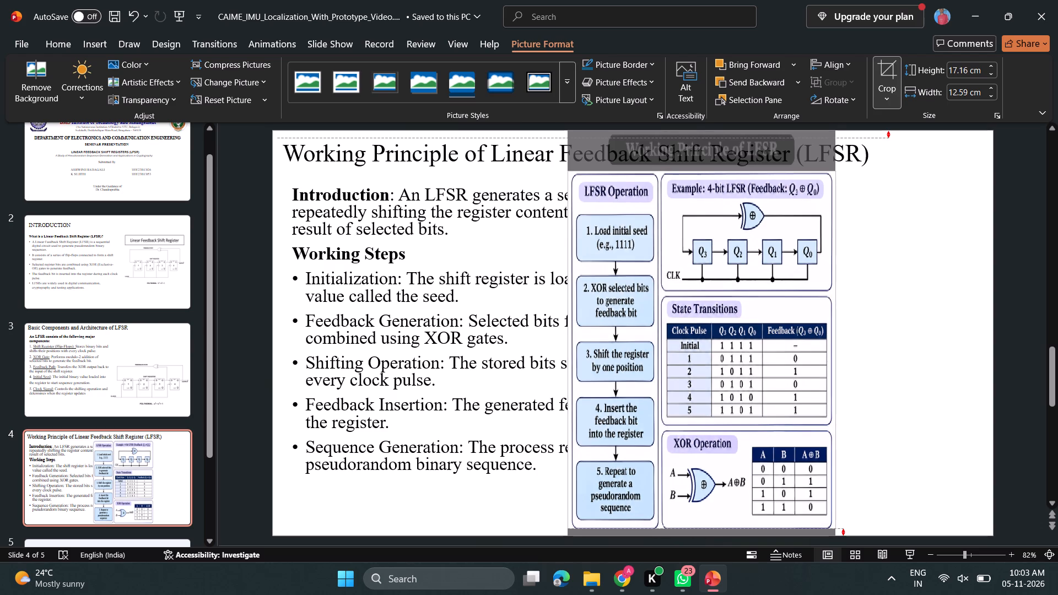
key("Return")
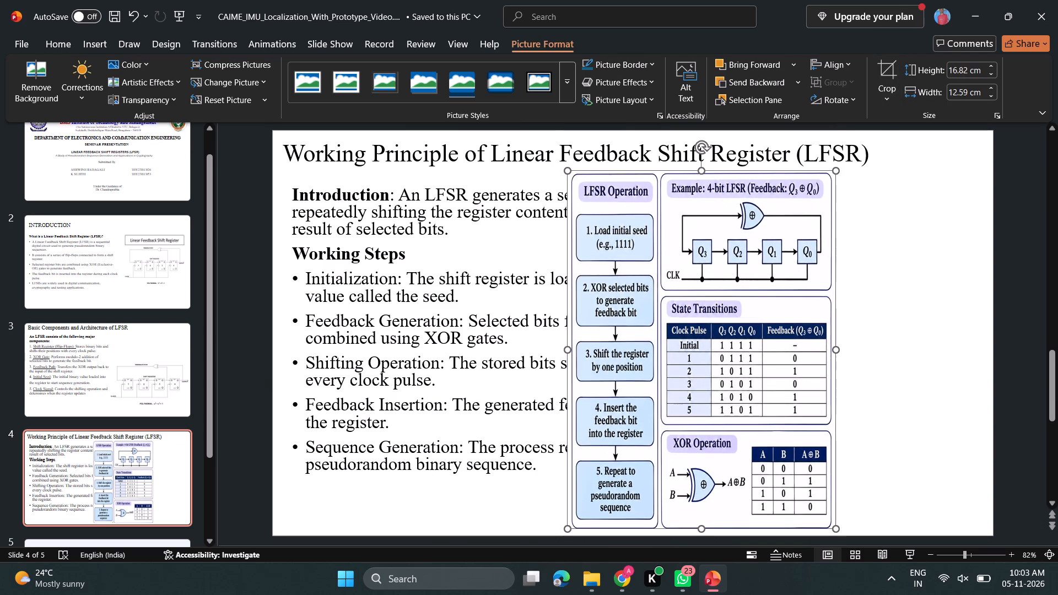
Move the cropped diagram to slide 4's right edge below the title, widen it to about 12.8 cm, and stretch its bottom edge slightly.
left_click_drag(746, 381, 919, 370)
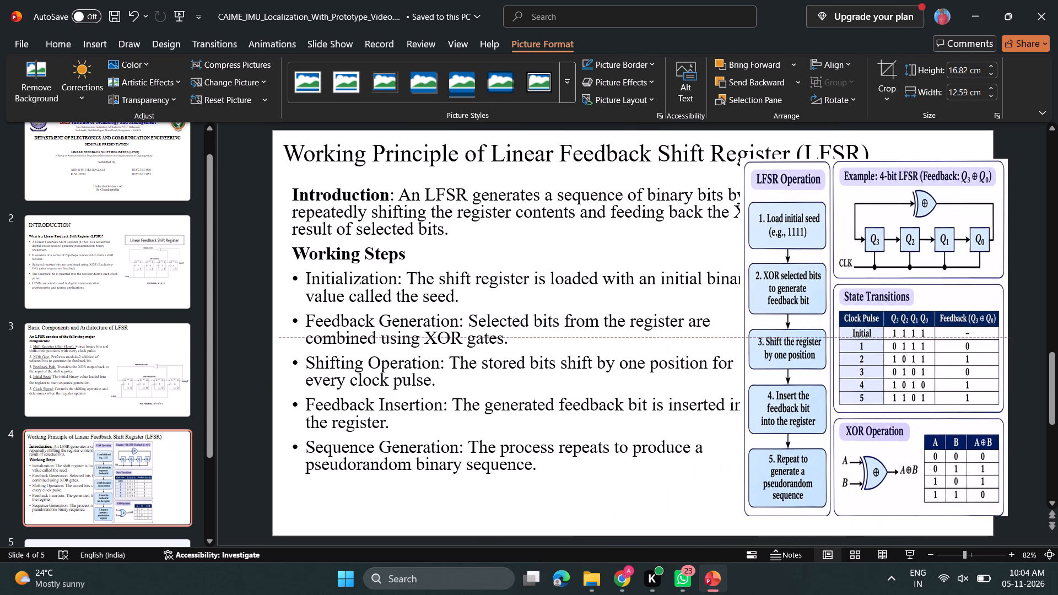
left_click_drag(919, 370, 898, 383)
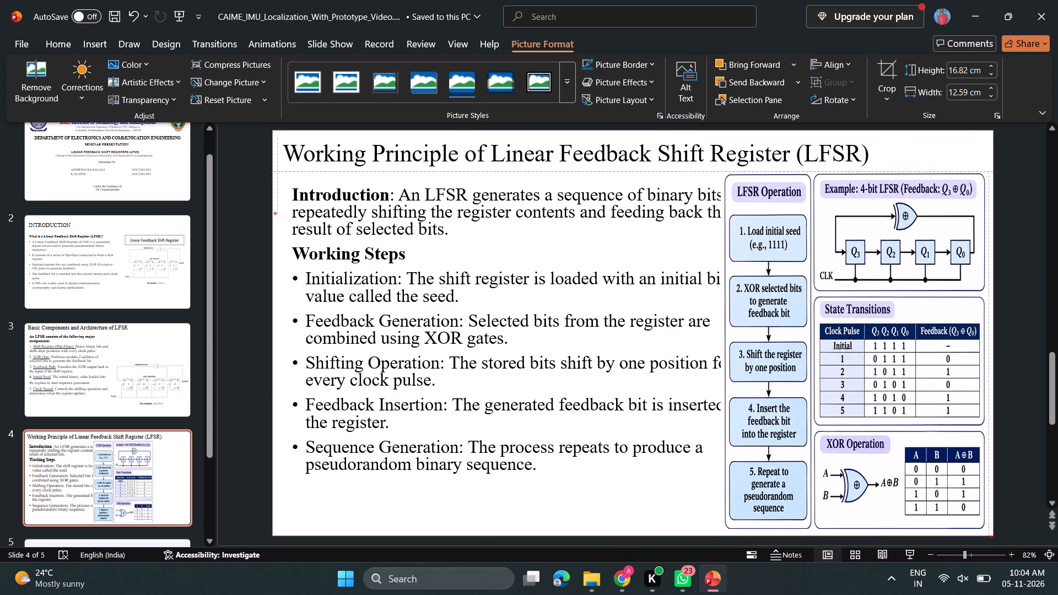
left_click_drag(898, 383, 896, 380)
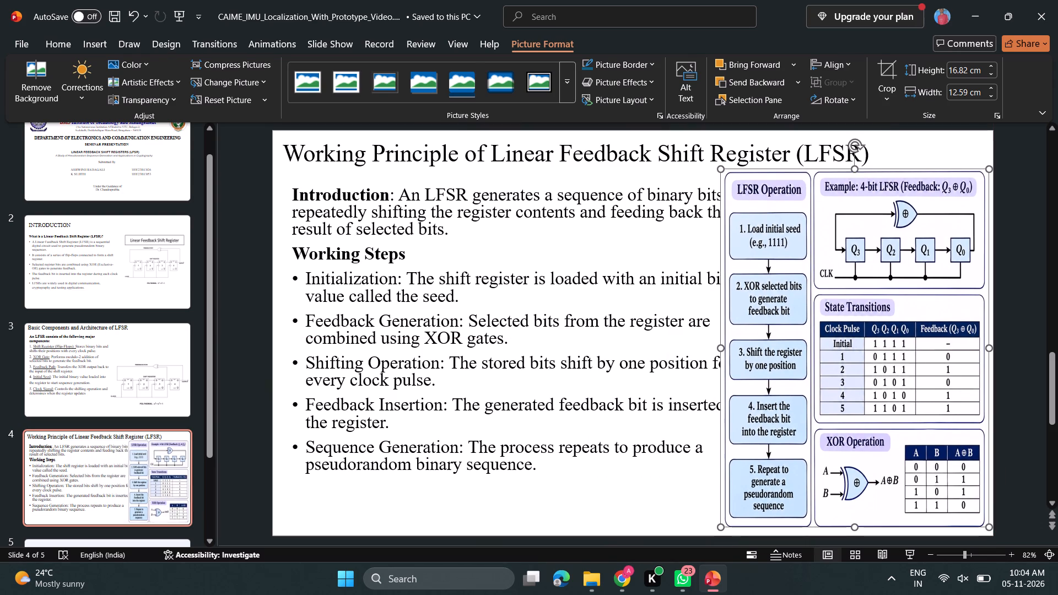
left_click(722, 349)
left_click_drag(722, 349, 719, 349)
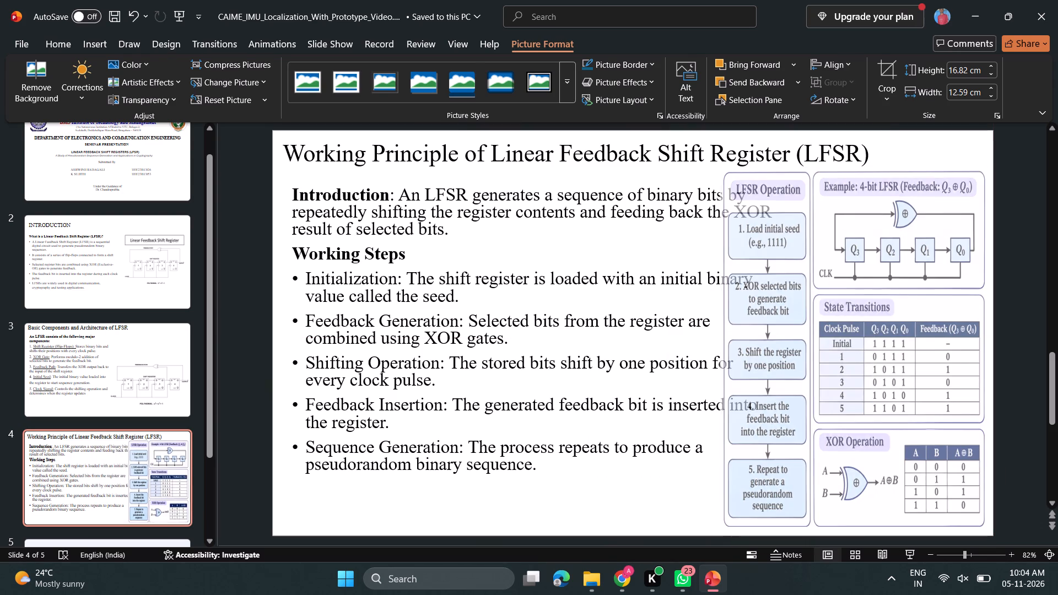
left_click_drag(719, 349, 716, 349)
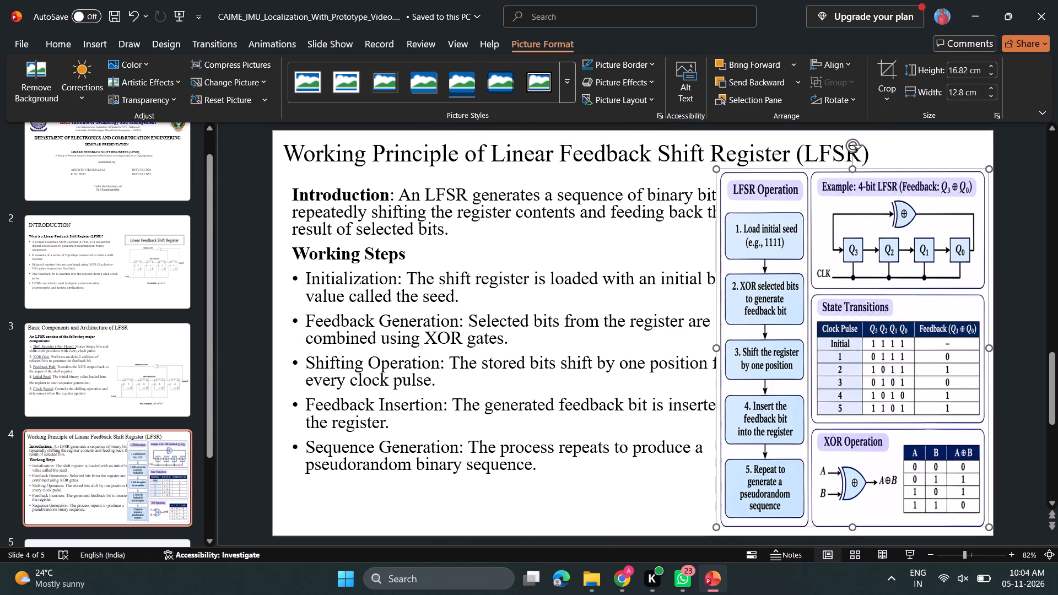
left_click(854, 530)
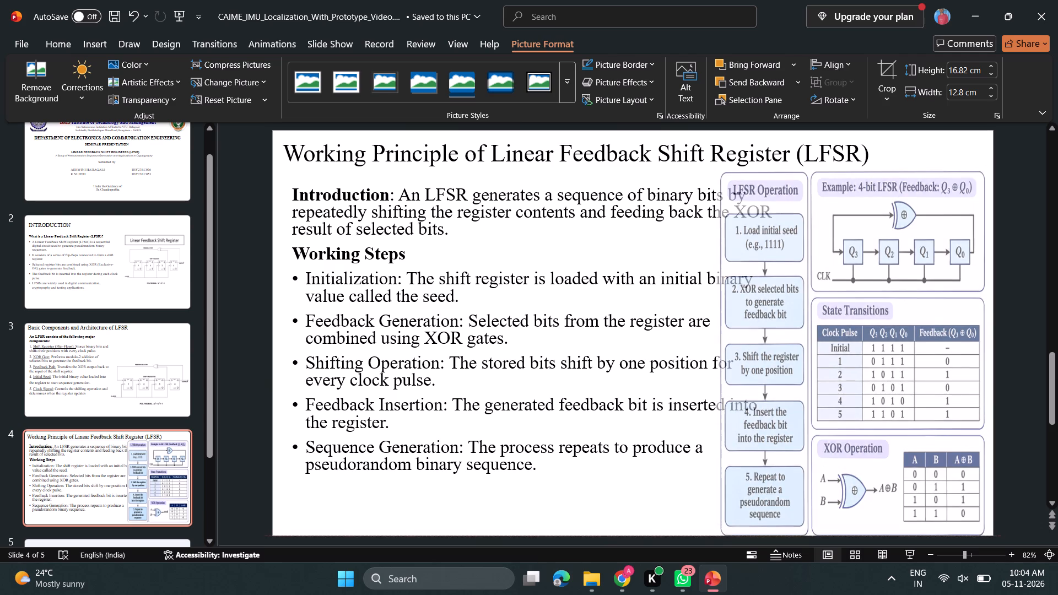
Narrow slide 4's body text box to end just before the diagram and extend its bottom edge to near the slide's lower edge.
left_click(573, 381)
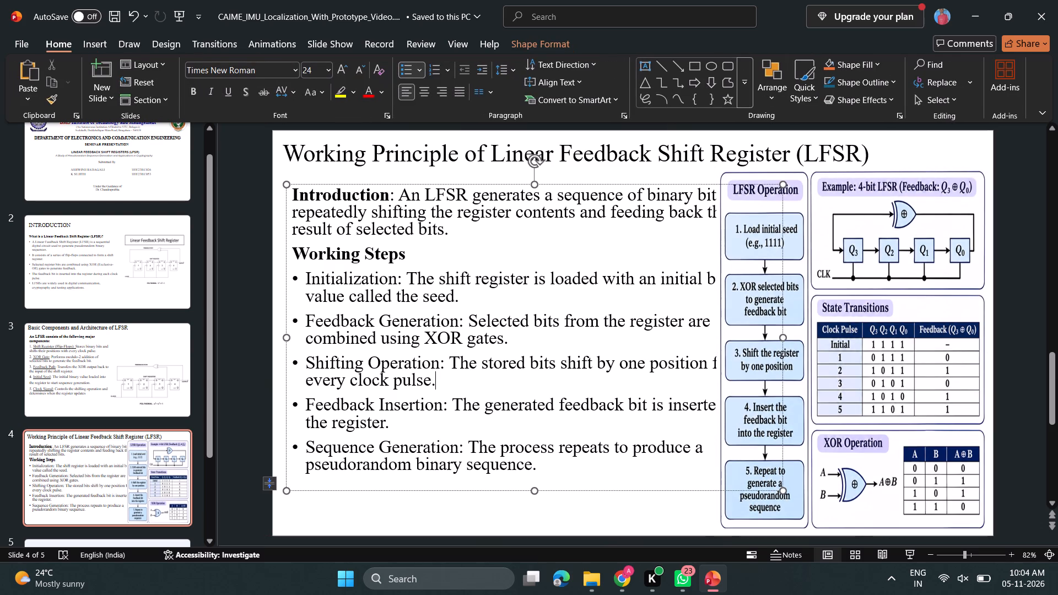
left_click_drag(781, 337, 755, 342)
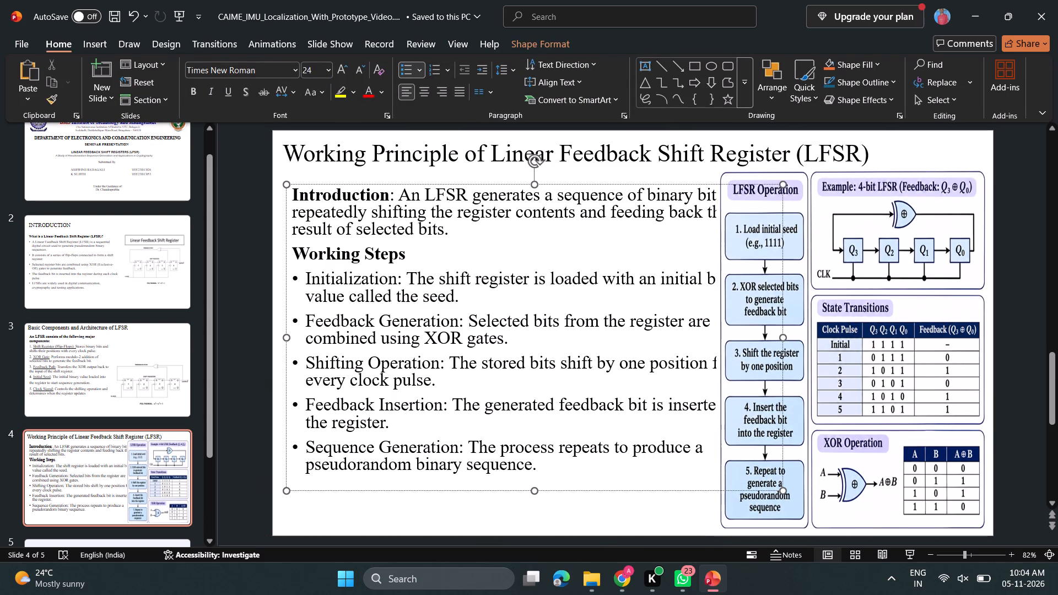
left_click_drag(755, 342, 714, 353)
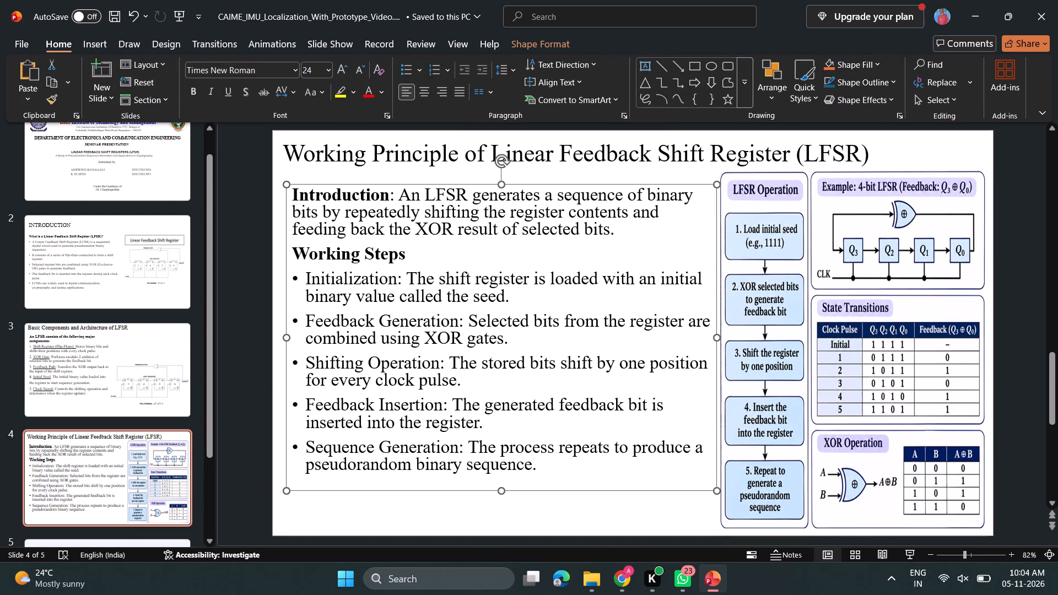
left_click_drag(499, 494, 500, 521)
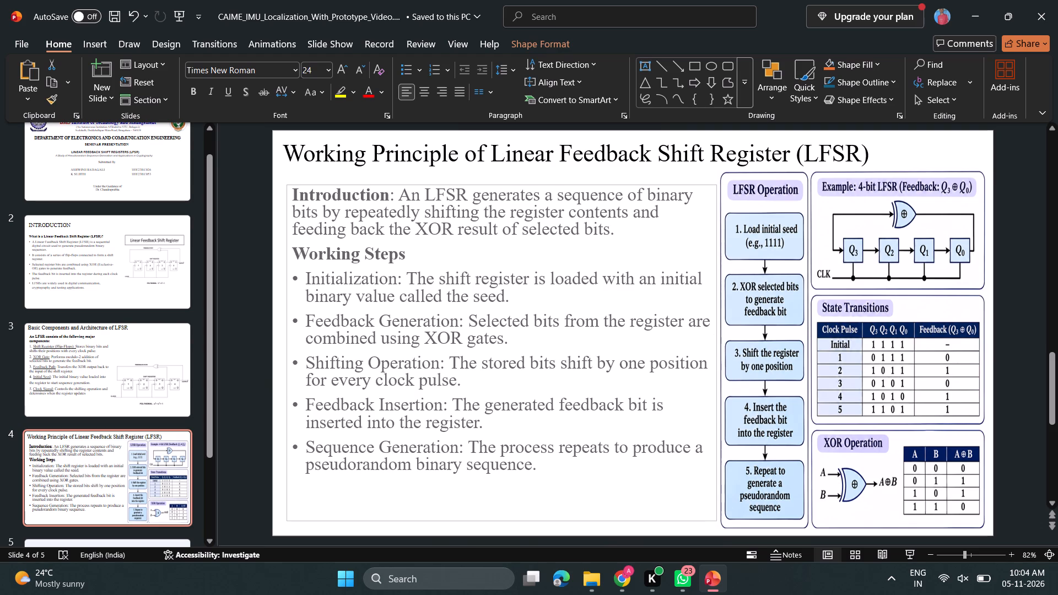
left_click_drag(500, 521, 503, 526)
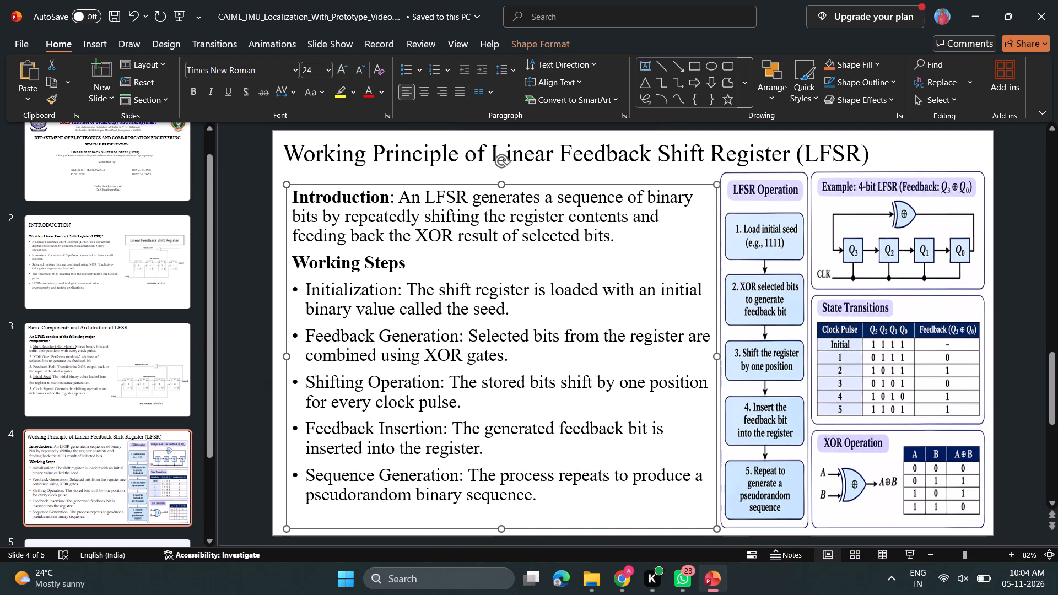
left_click(527, 386)
left_click(1023, 135)
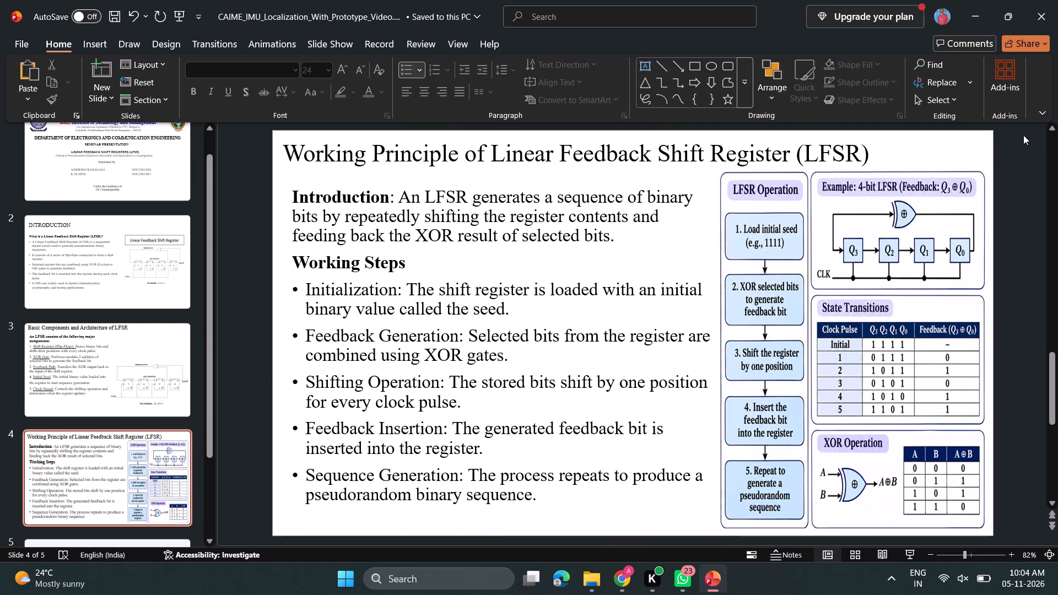
Shorten slide 4's title box slightly from its bottom edge so the title sits a little higher.
left_click(667, 139)
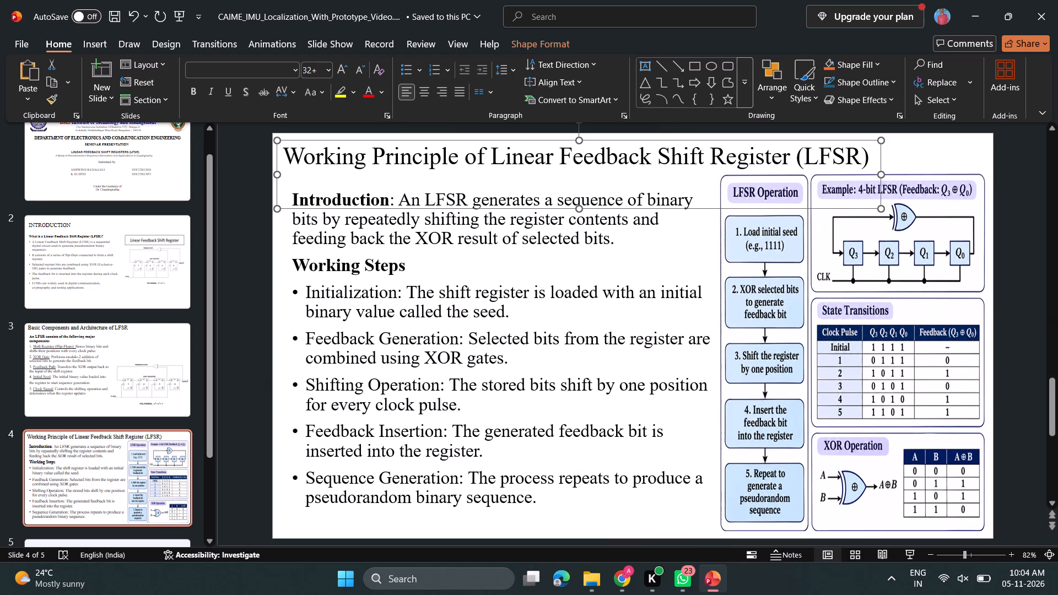
left_click(769, 165)
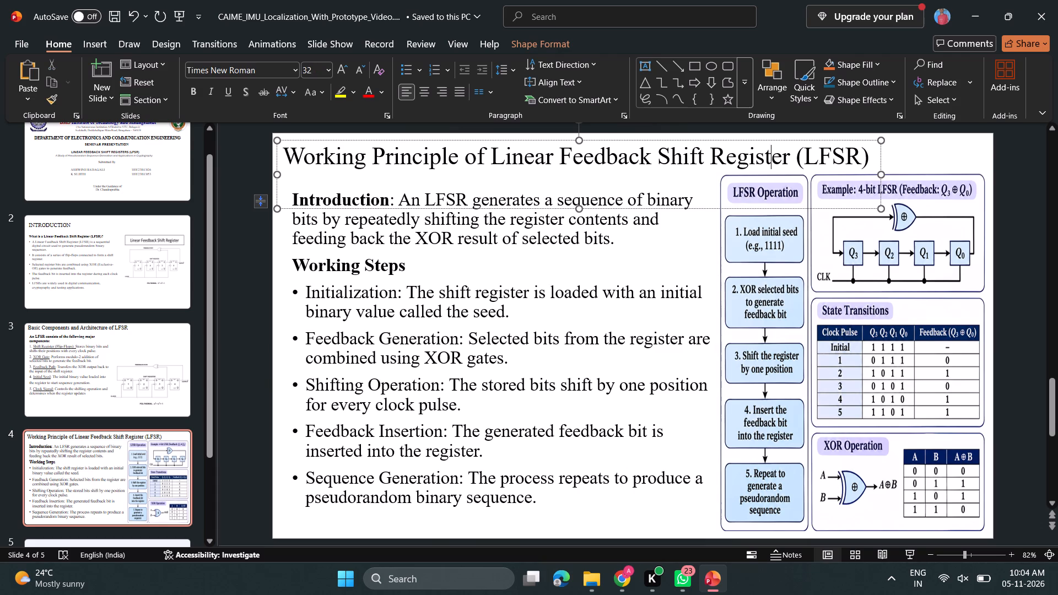
left_click(883, 174)
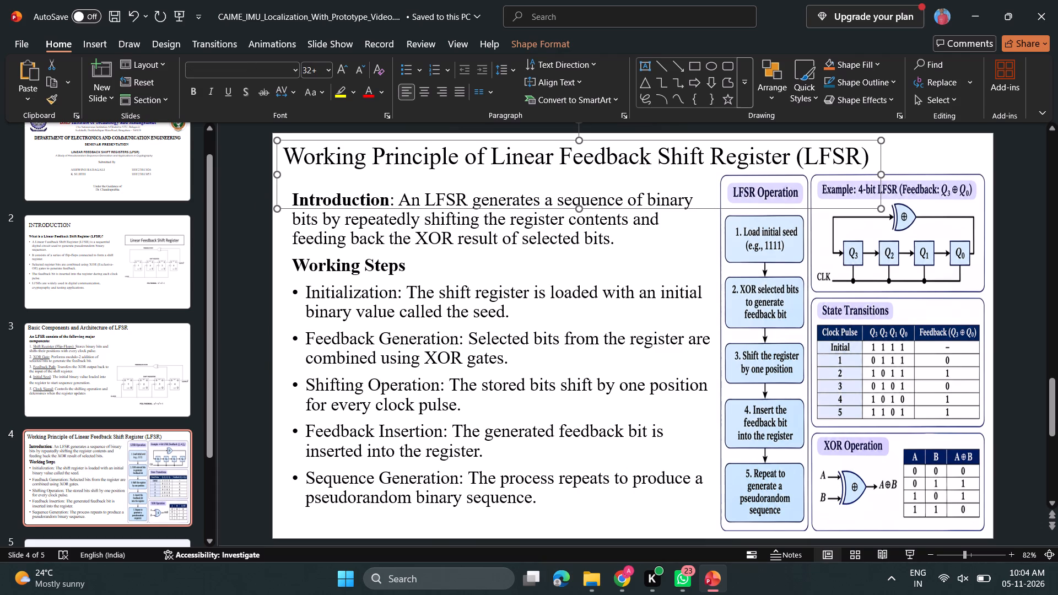
left_click_drag(580, 207, 580, 198)
left_click(673, 272)
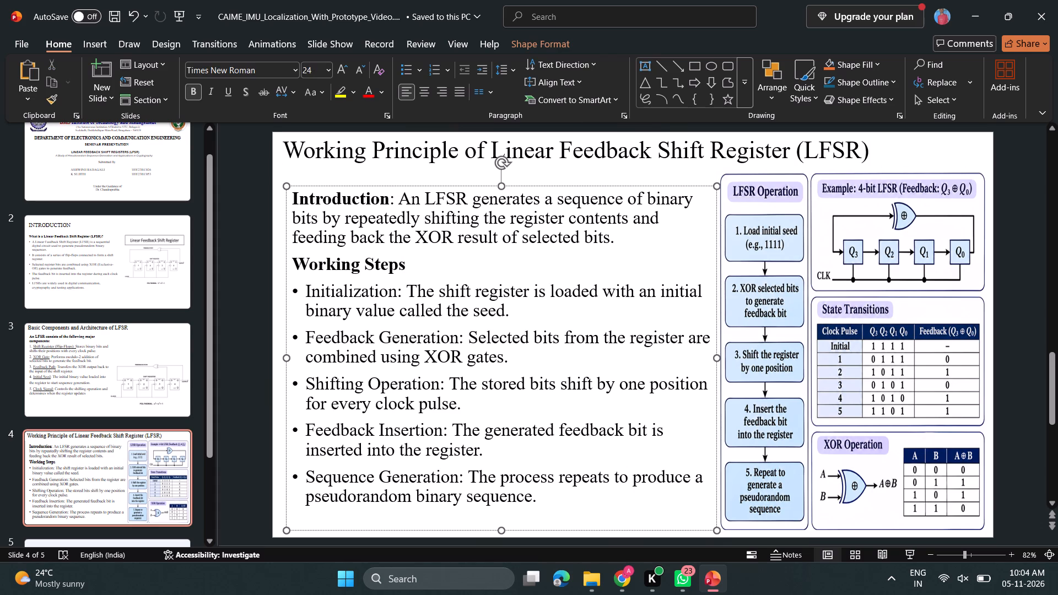
Underline the five working-step names in slide 4's bullets, from Initialization through Sequence Generation, leaving out the colons.
scroll(87, 375, "down", 1)
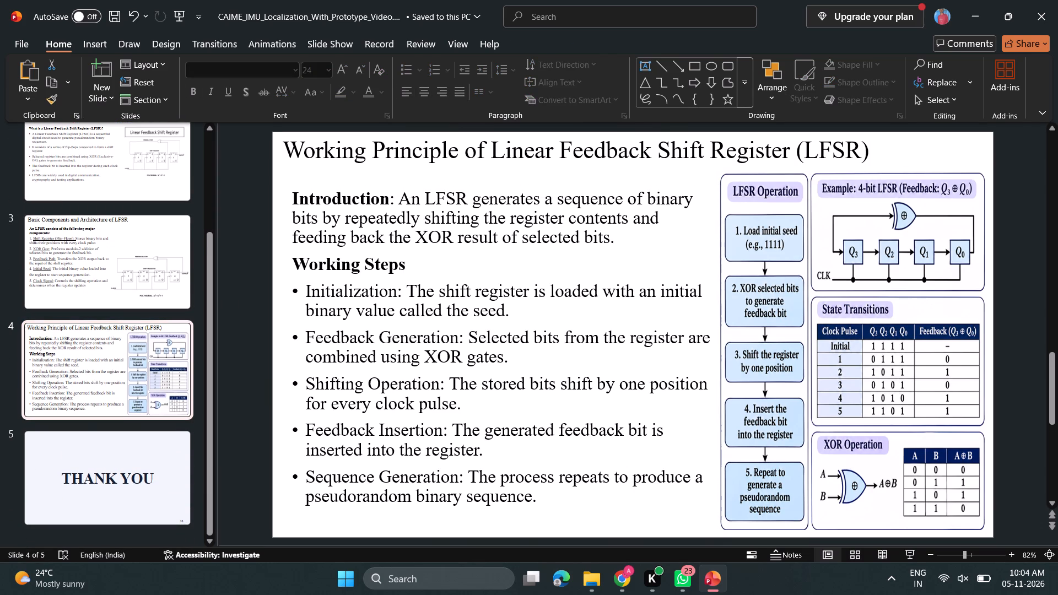
left_click_drag(396, 293, 303, 289)
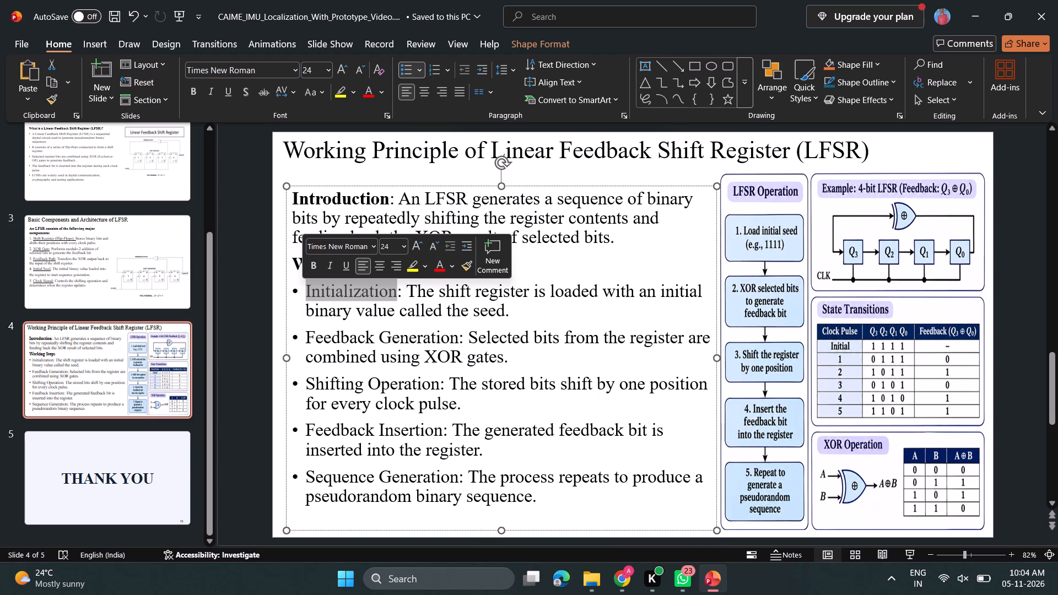
left_click(344, 264)
left_click_drag(457, 337, 309, 338)
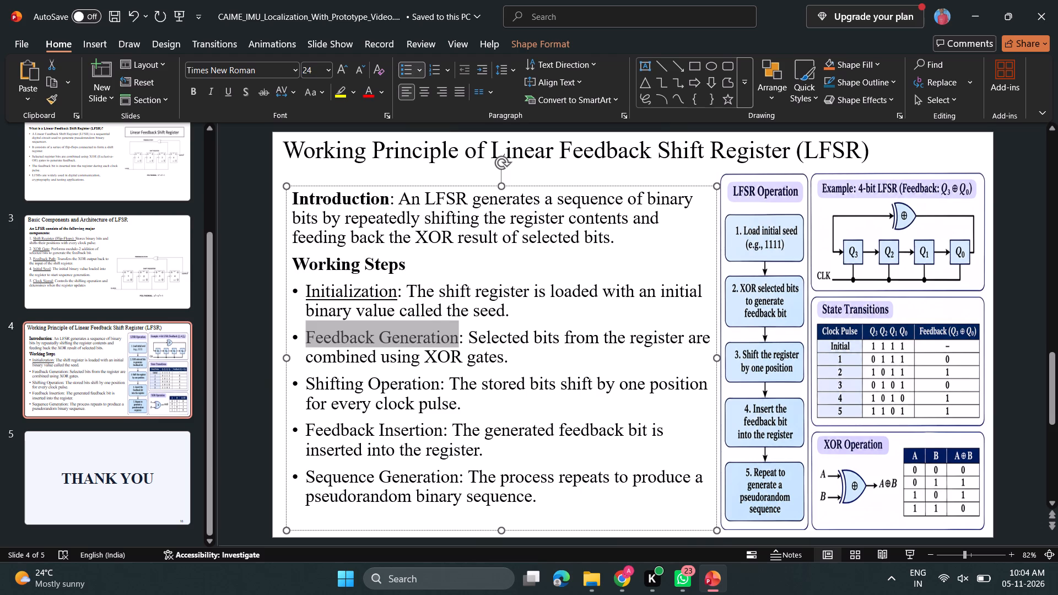
left_click_drag(309, 338, 311, 338)
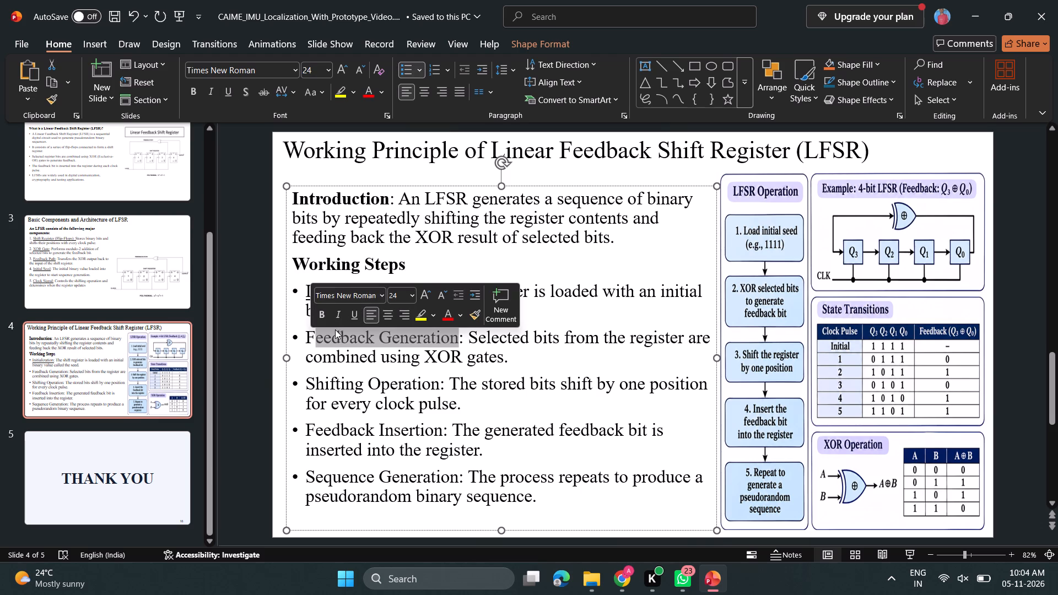
left_click_drag(304, 334, 451, 322)
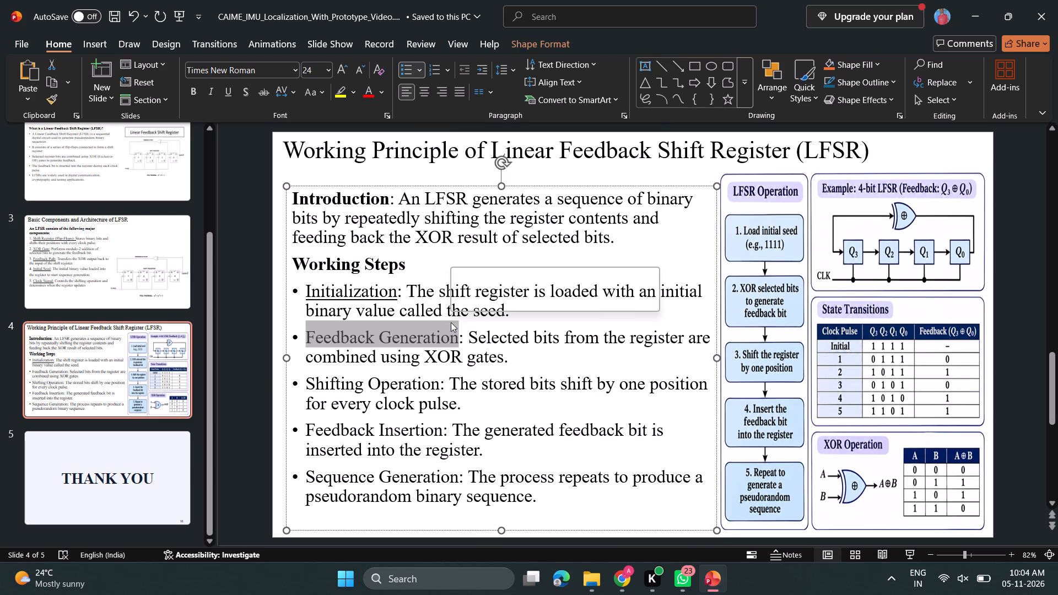
left_click(489, 299)
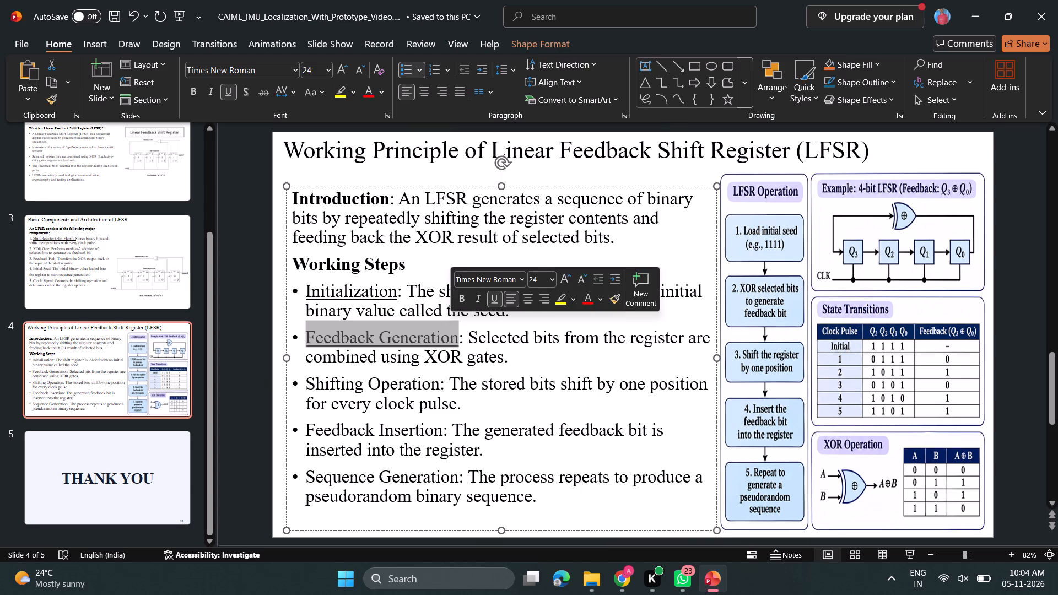
left_click_drag(436, 387, 402, 390)
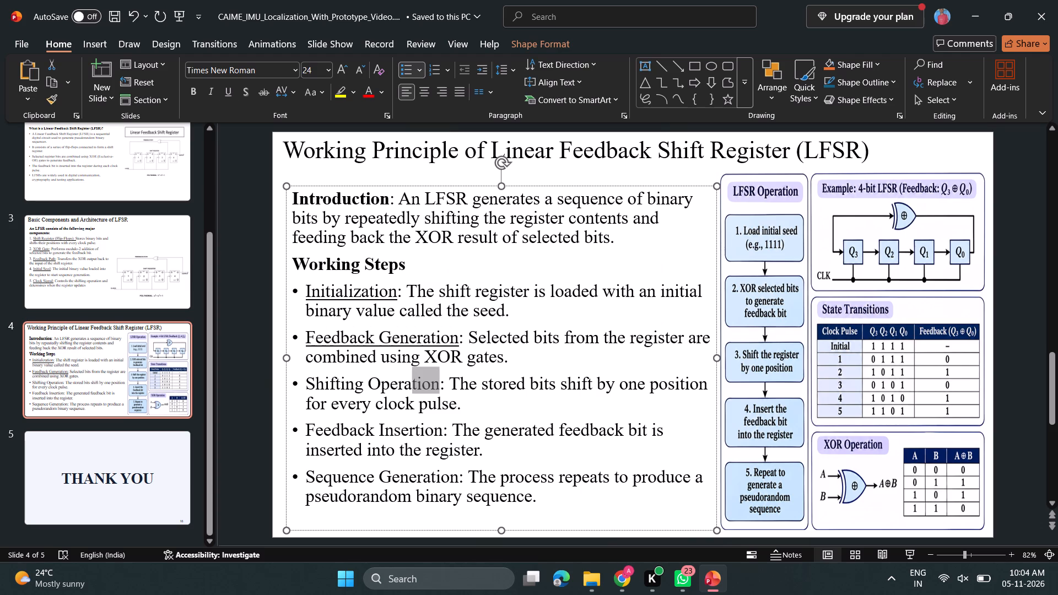
left_click_drag(402, 390, 336, 391)
left_click(376, 366)
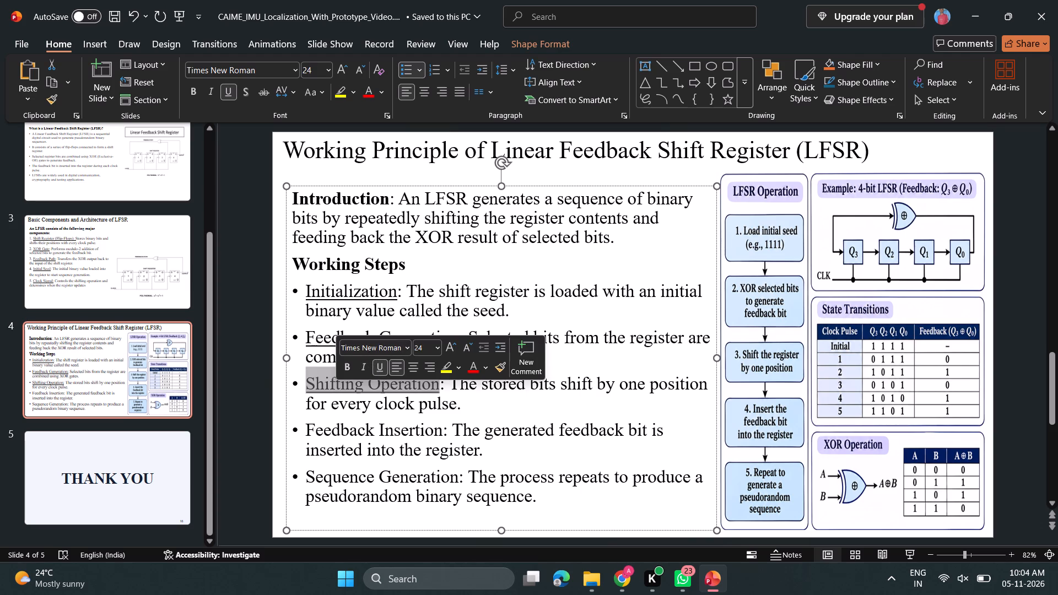
left_click_drag(440, 434, 338, 431)
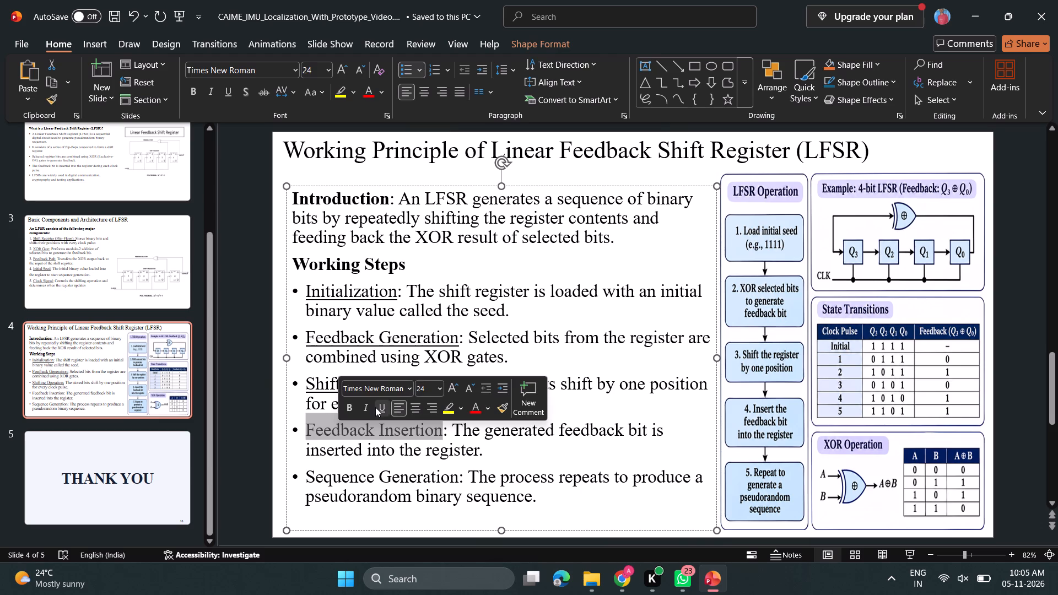
left_click(375, 407)
left_click_drag(458, 478, 327, 476)
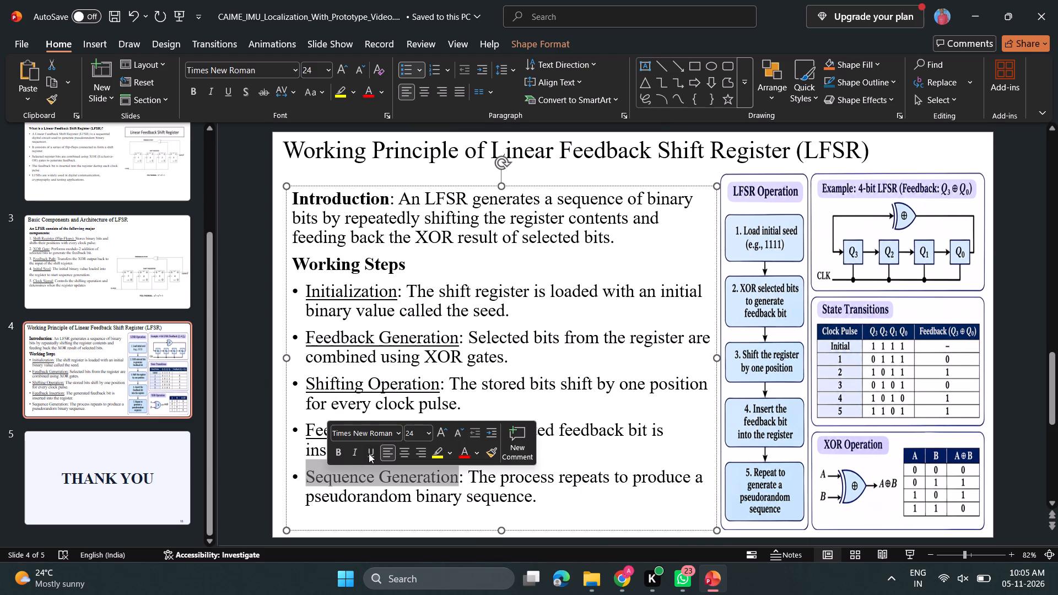
left_click(369, 453)
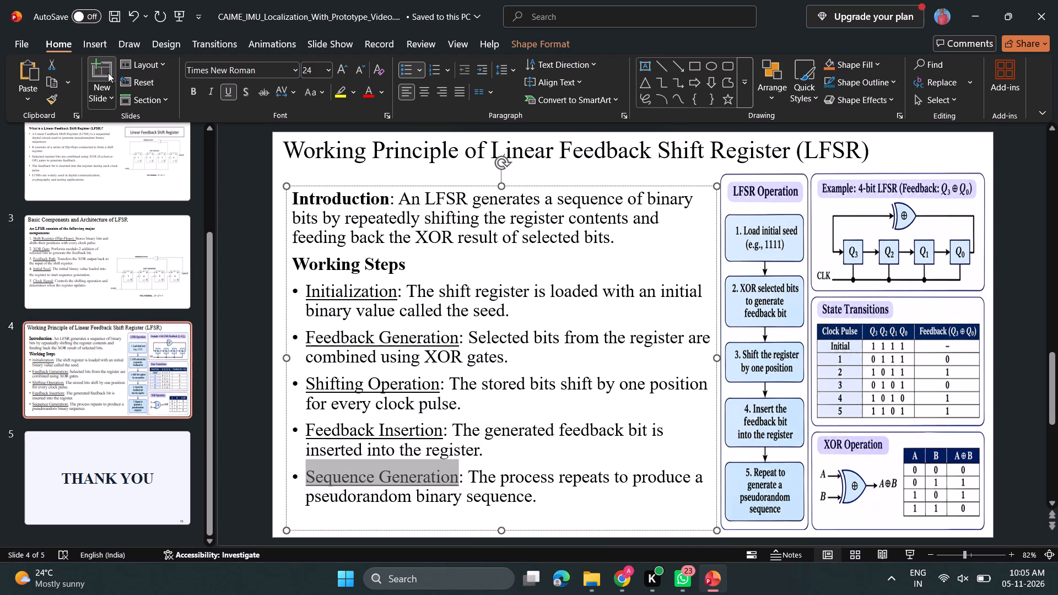
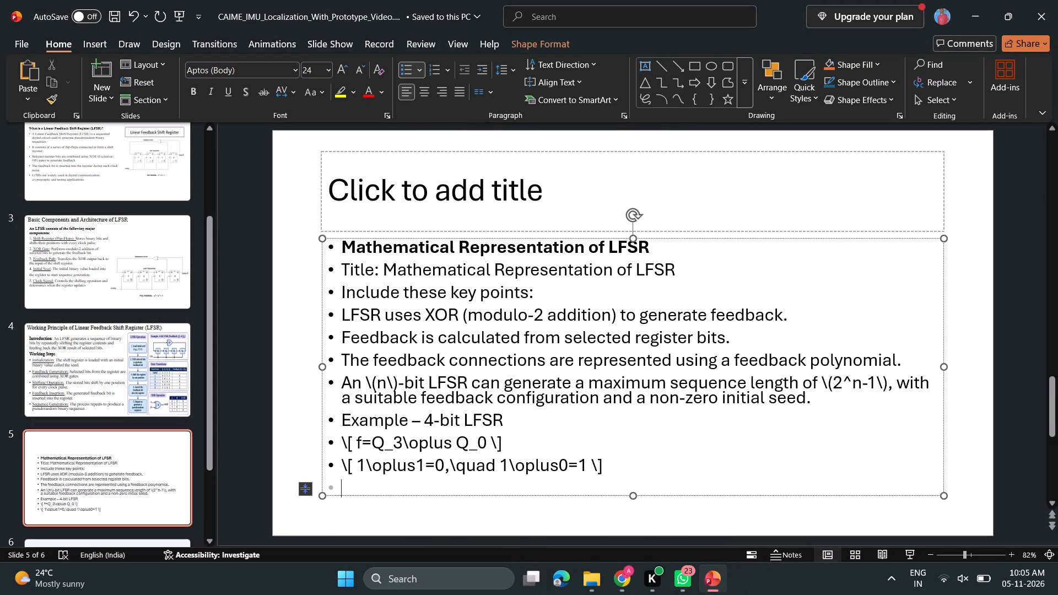
Delete the bold heading line from slide 5's body text and remove the "Title:" label and bullet from the line below it.
left_click_drag(657, 249, 650, 249)
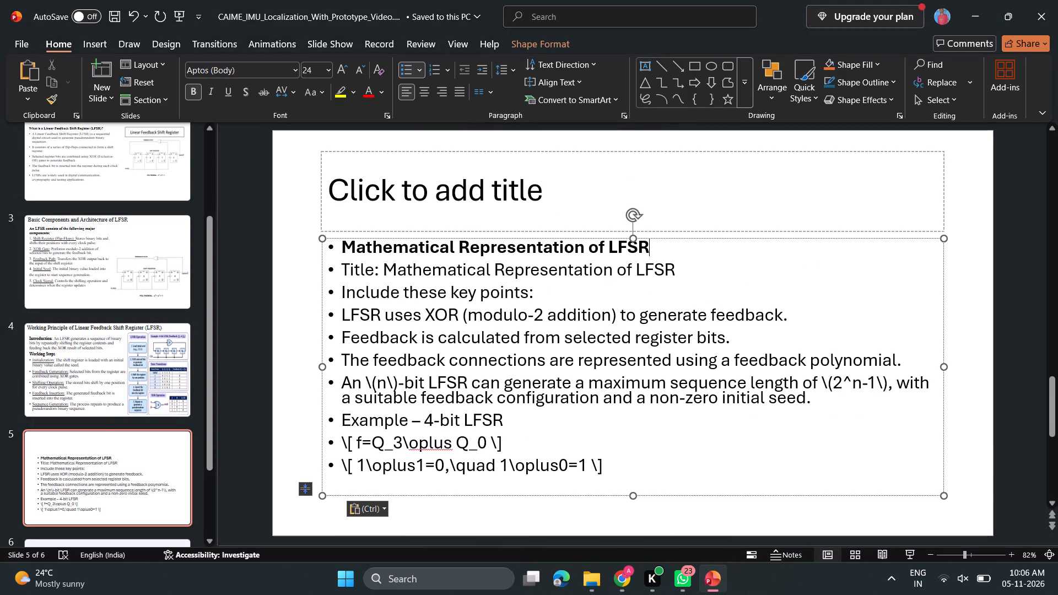
left_click_drag(650, 249, 346, 249)
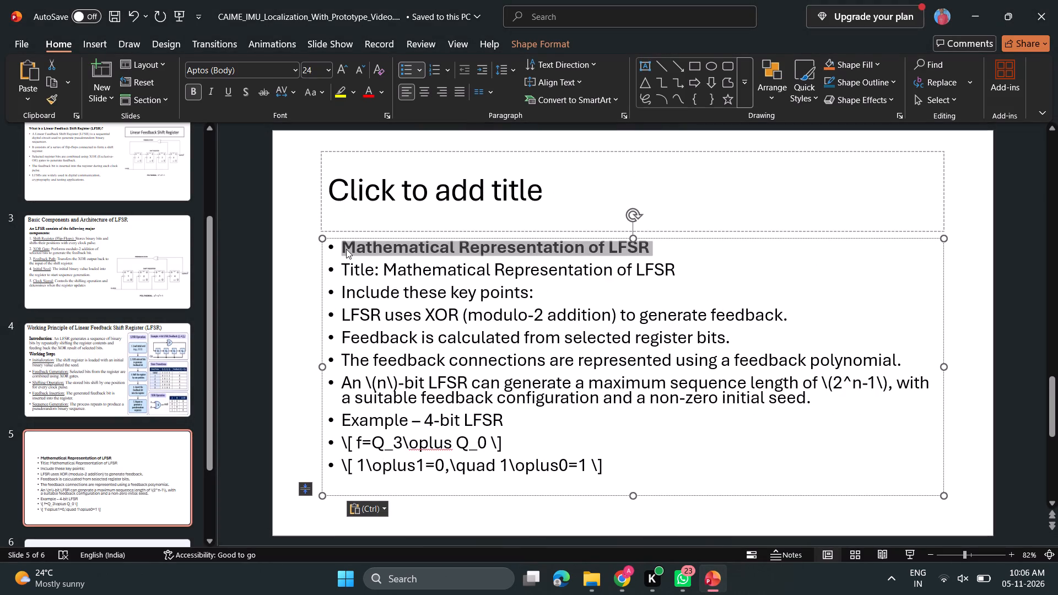
key("ctrl+c")
key("BackSpace")
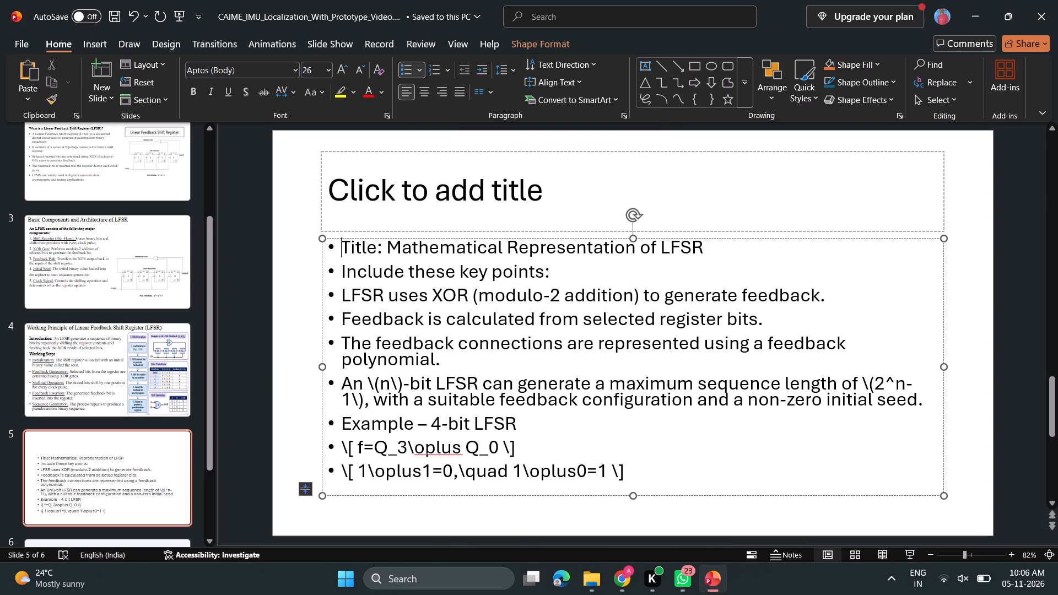
left_click(387, 156)
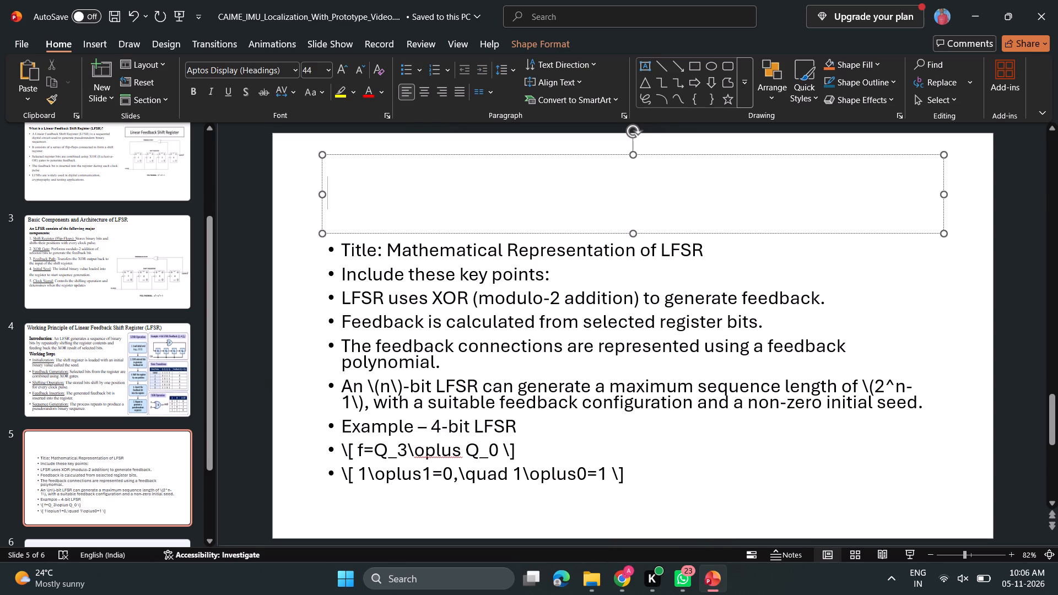
left_click(381, 261)
left_click(381, 248)
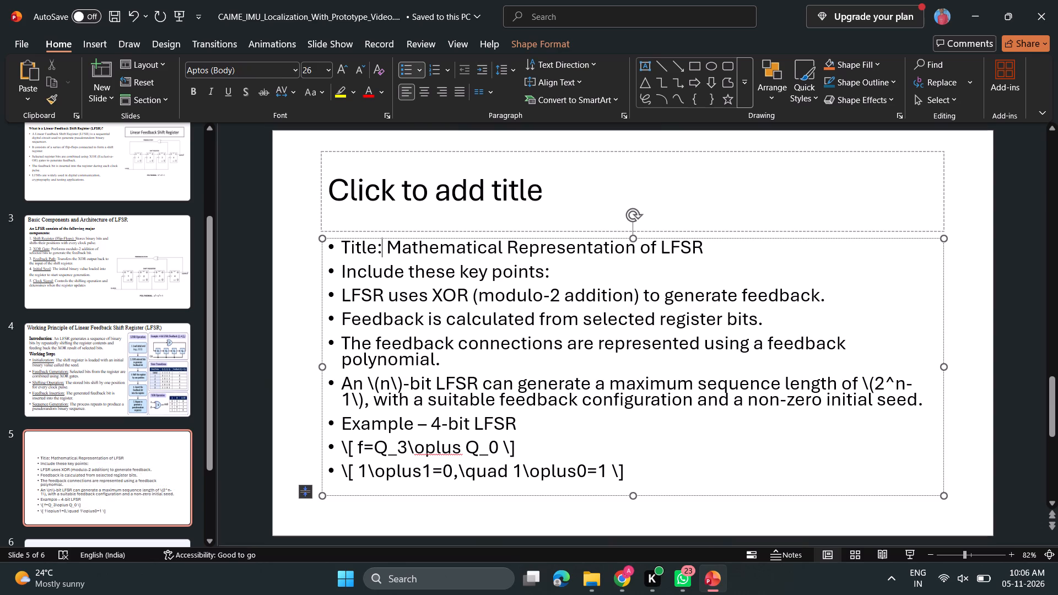
key("BackSpace")
key("BackSpace")
key("BackSpace")
key("BackSpace")
key("BackSpace")
key("BackSpace")
key("BackSpace")
key("BackSpace")
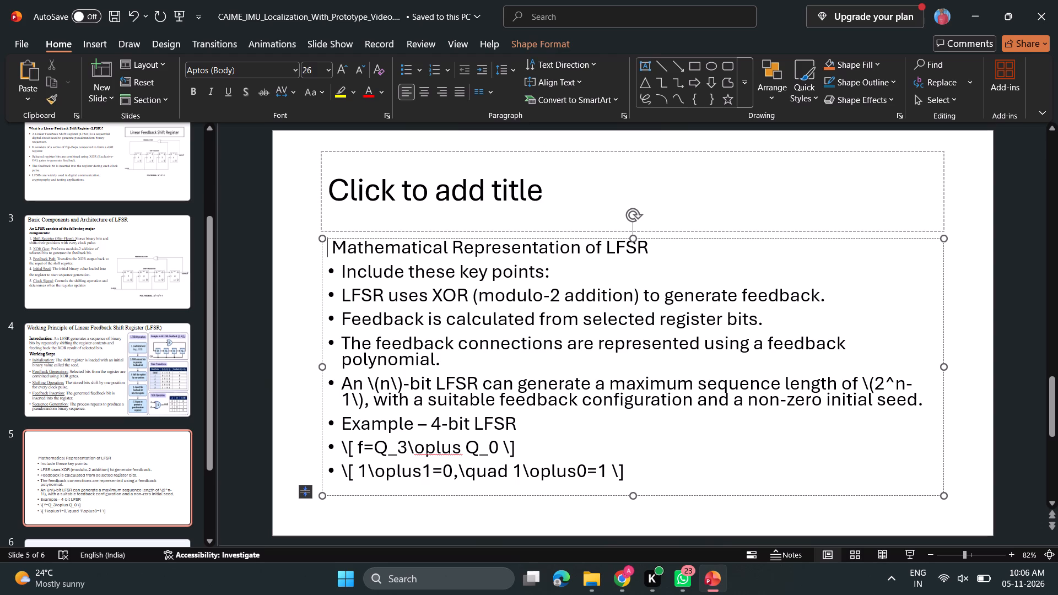
Copy "Mathematical Representation of LFSR" from slide 5's body text into its title placeholder.
left_click_drag(650, 246, 348, 224)
key("ctrl+c")
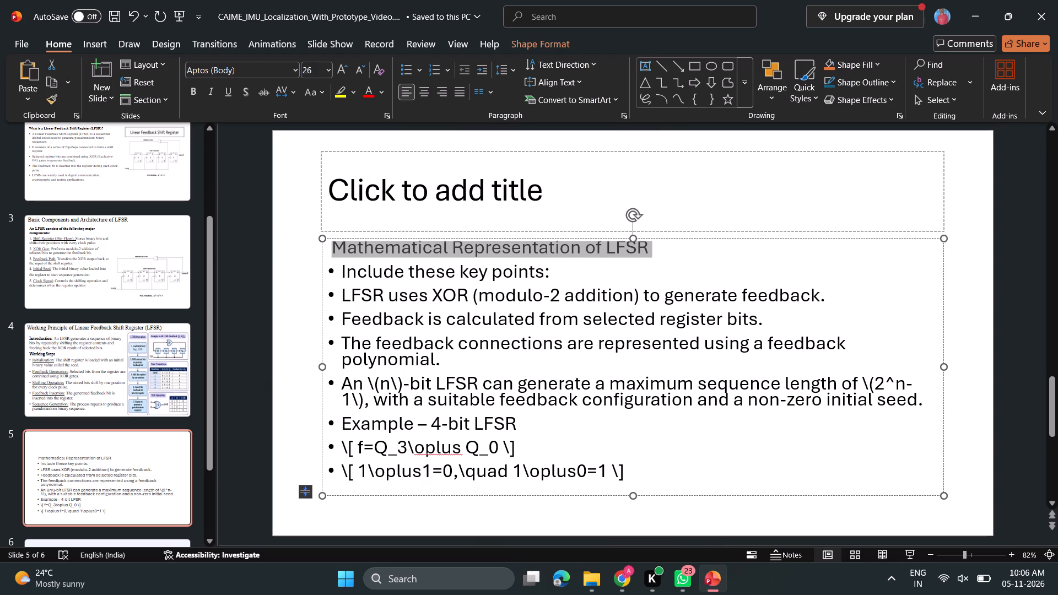
left_click(355, 208)
key("ctrl+v")
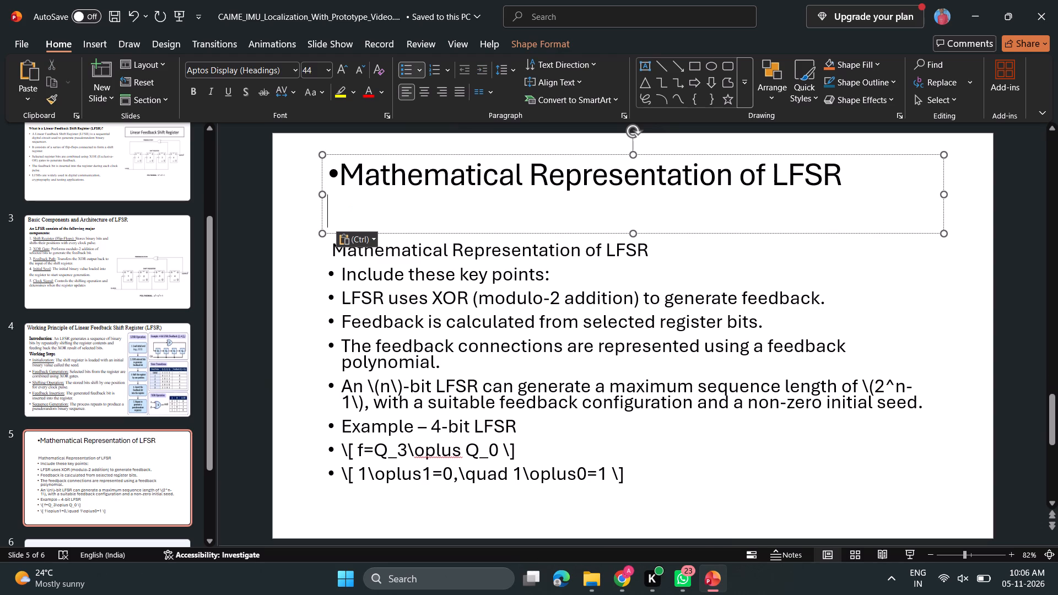
Set slide 5's title font to Times New Roman.
left_click(336, 172)
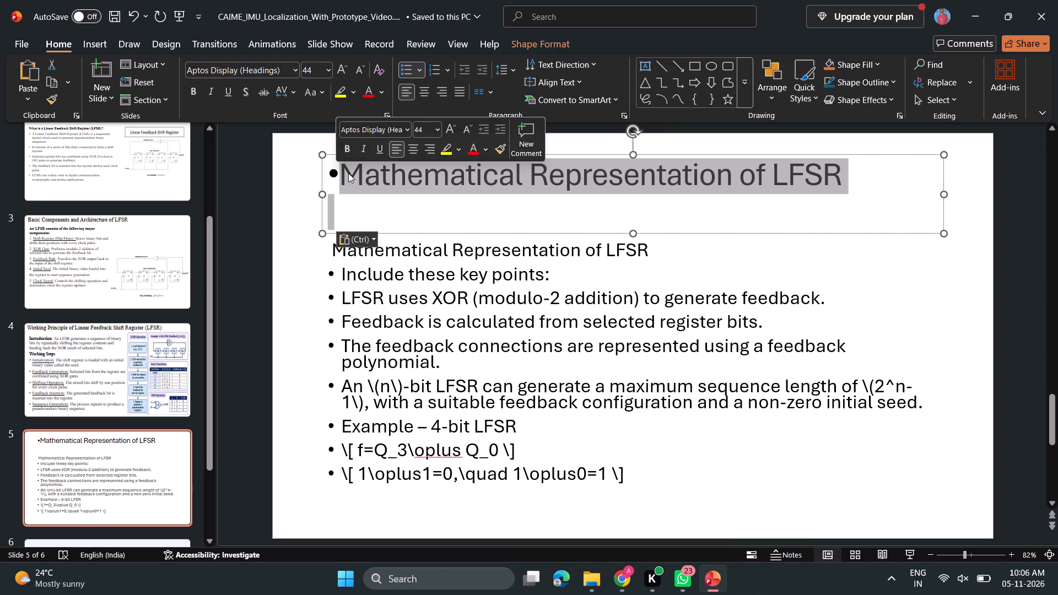
left_click(407, 127)
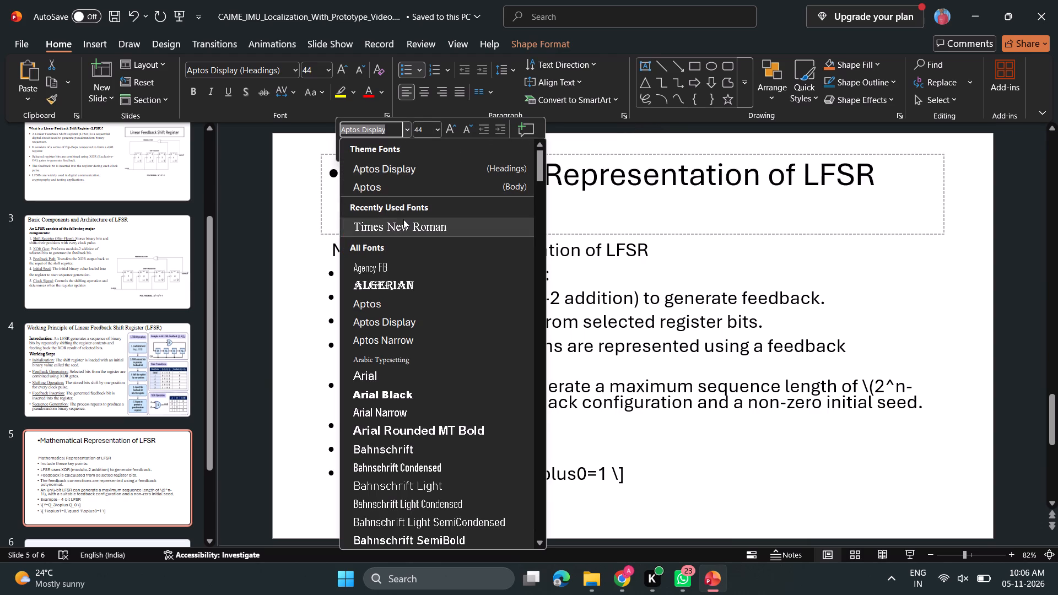
left_click(403, 219)
left_click(379, 234)
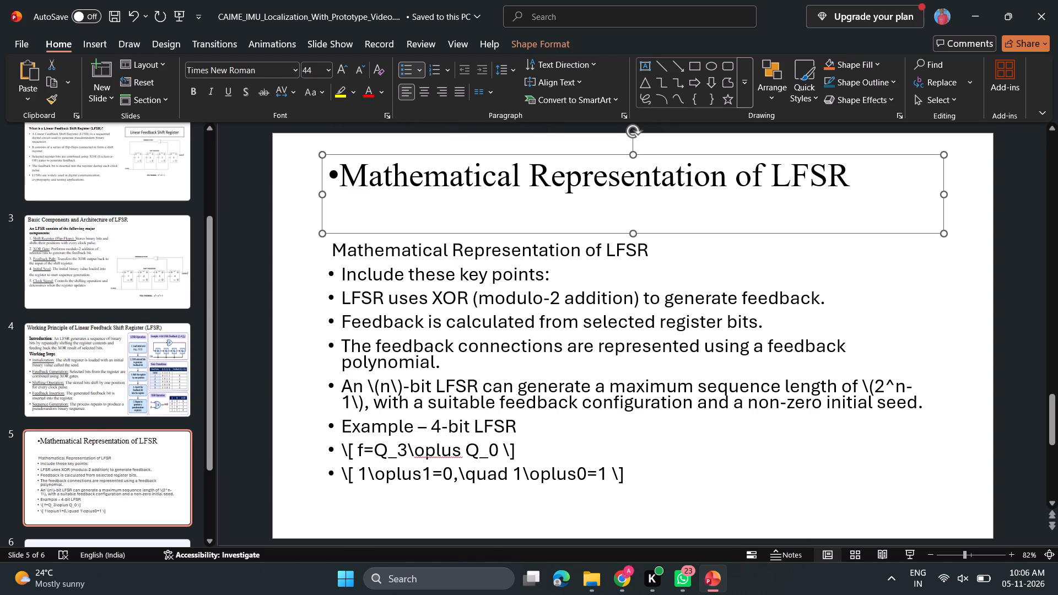
Remove the bullet from slide 5's title, "Mathematical Representation of LFSR".
left_click(339, 177)
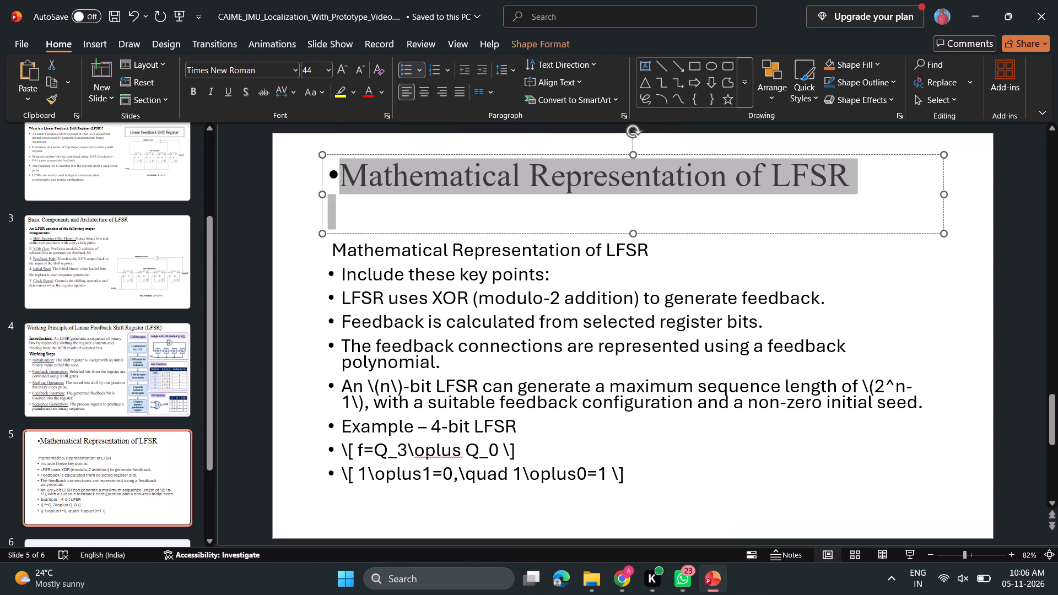
left_click(673, 230)
left_click_drag(867, 174, 672, 169)
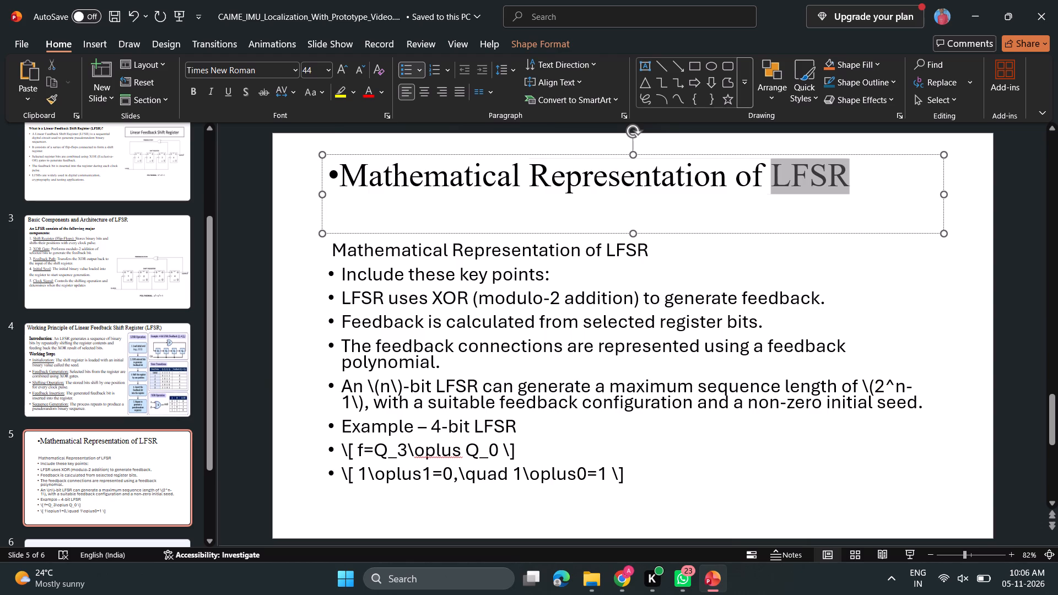
left_click_drag(672, 169, 468, 161)
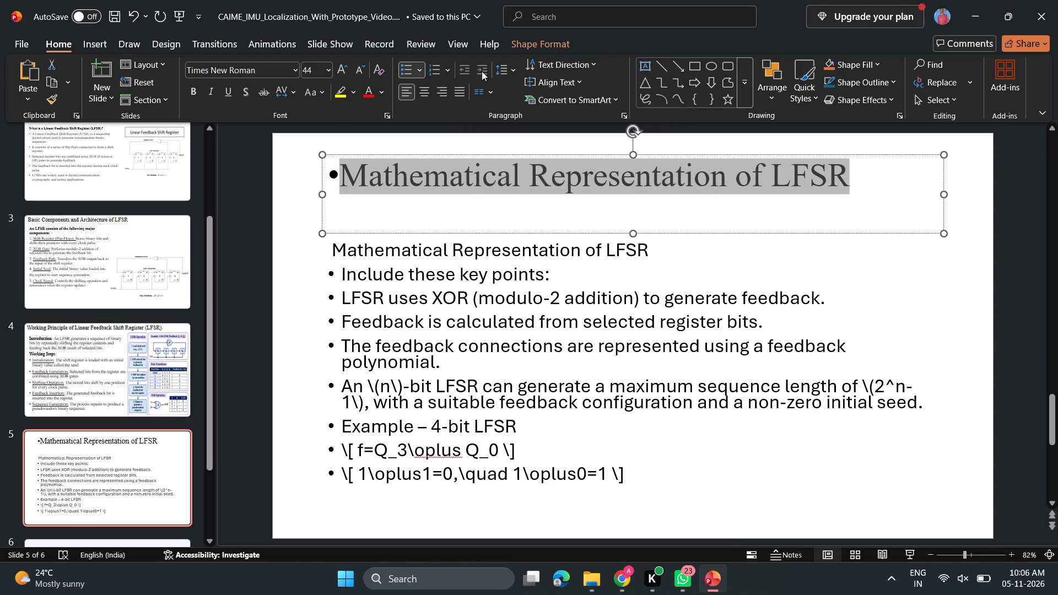
left_click(402, 69)
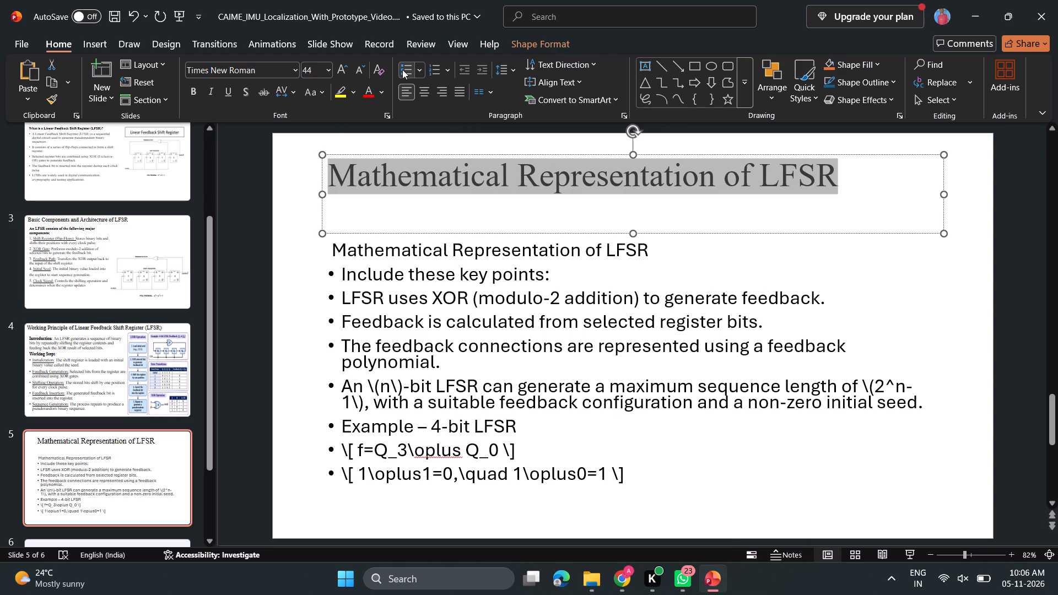
Set the font size of slide 5's title text to 32.
left_click(326, 69)
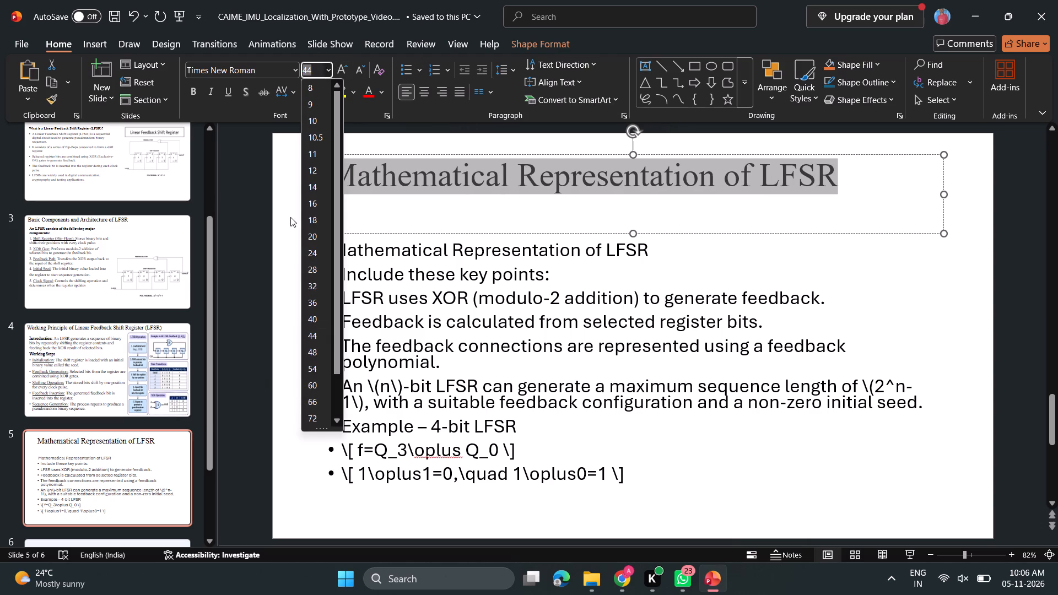
left_click(306, 233)
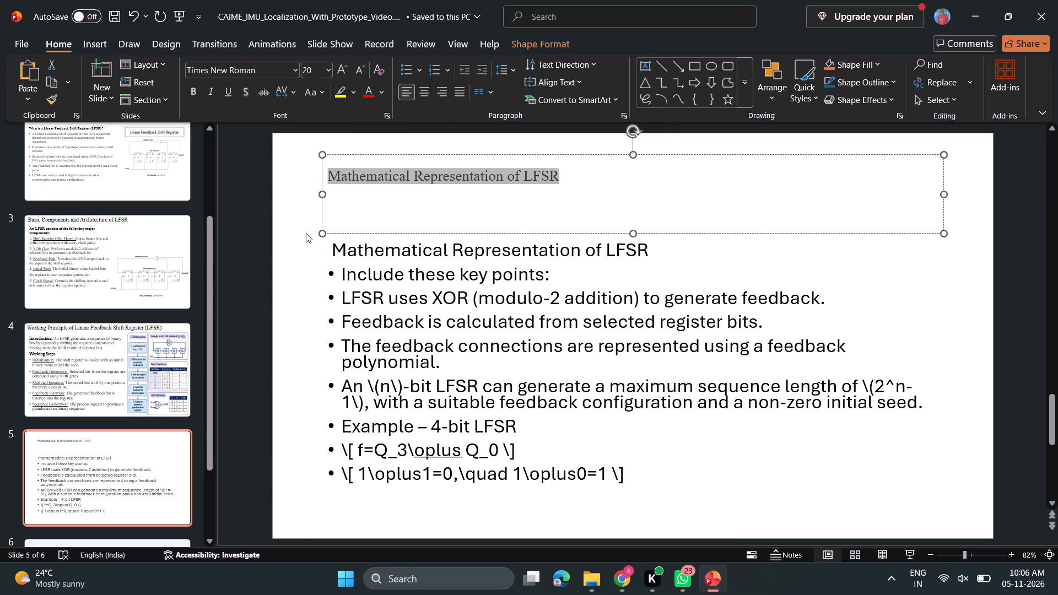
left_click(331, 71)
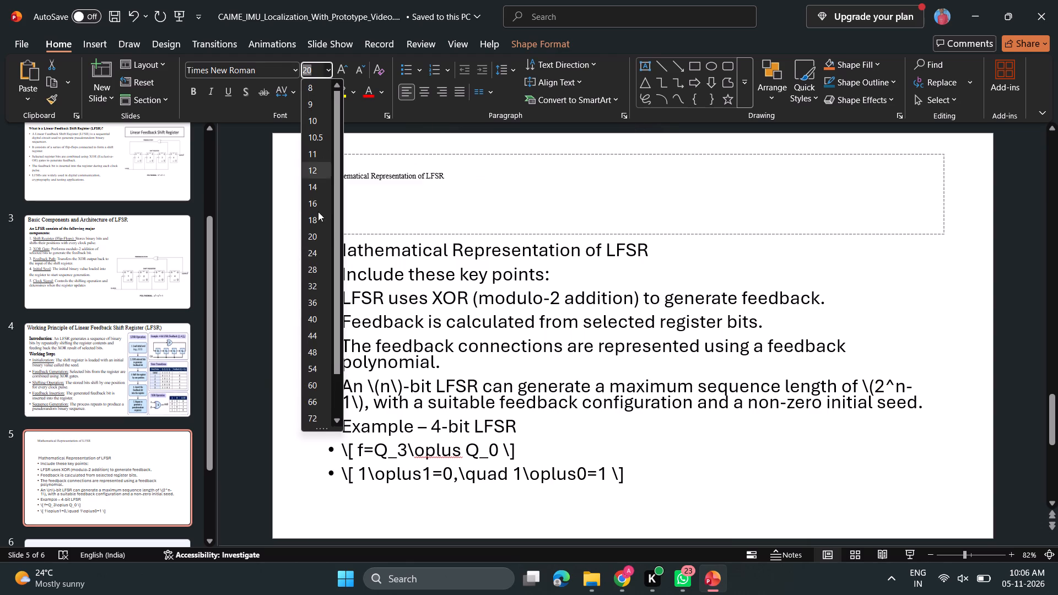
left_click(313, 282)
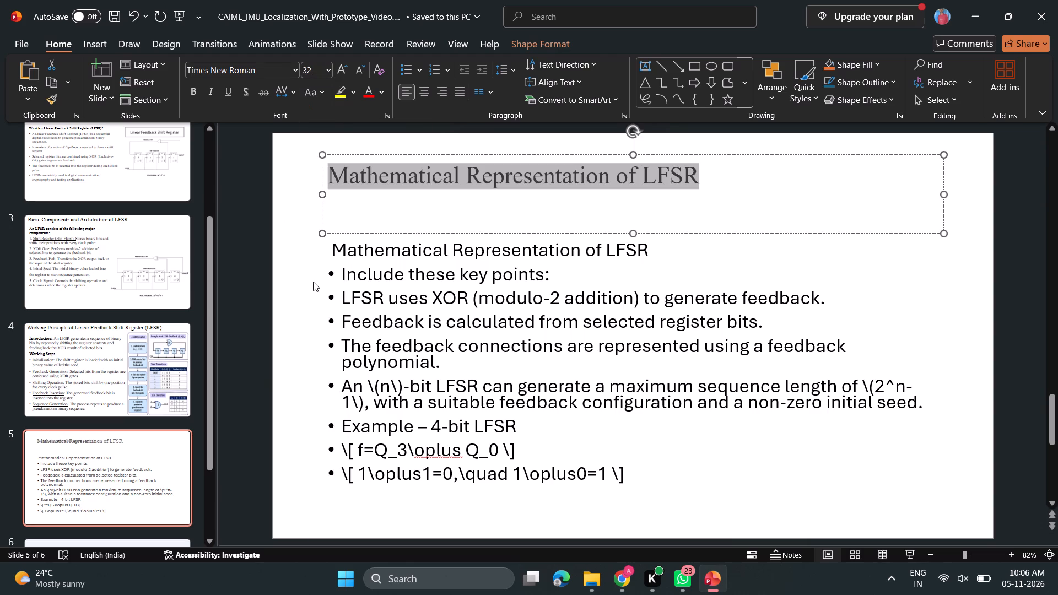
left_click(419, 218)
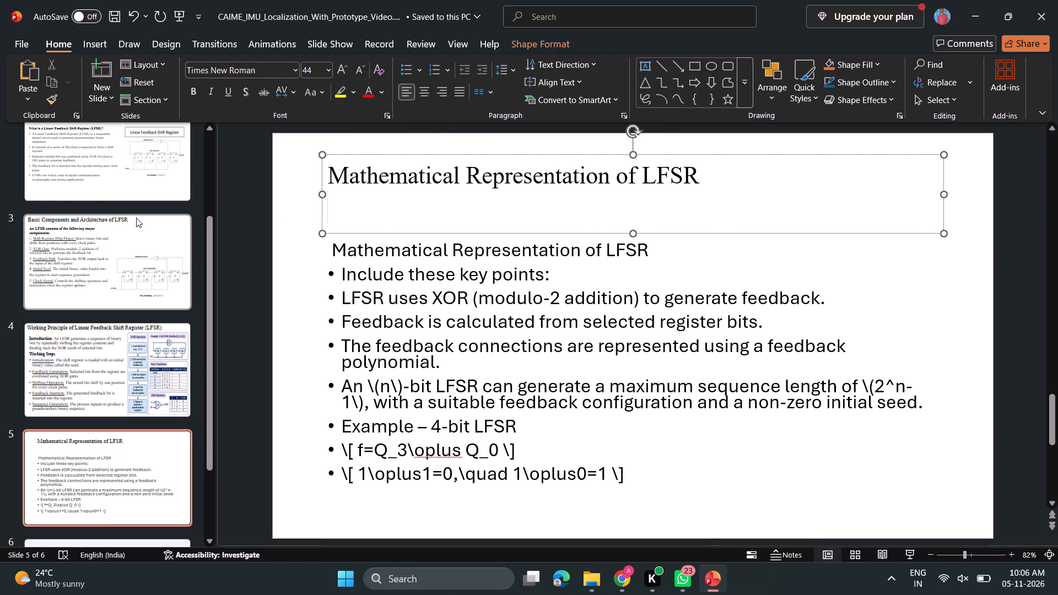
Narrow slide 5's title box to fit its text and move it to the upper-left corner of the slide.
scroll(136, 218, "up", 7)
scroll(136, 218, "down", 6)
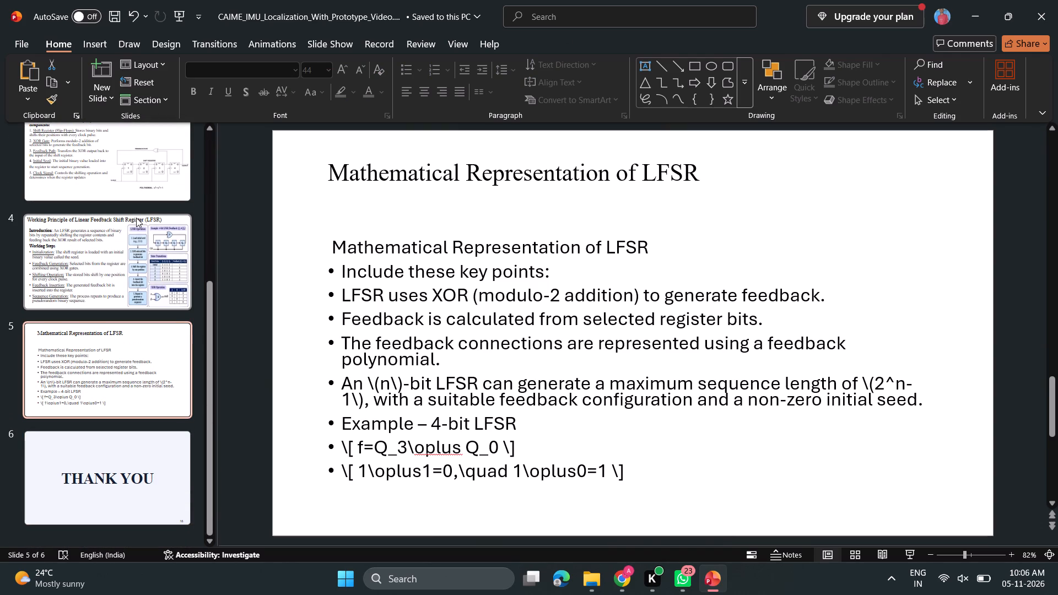
left_click(411, 160)
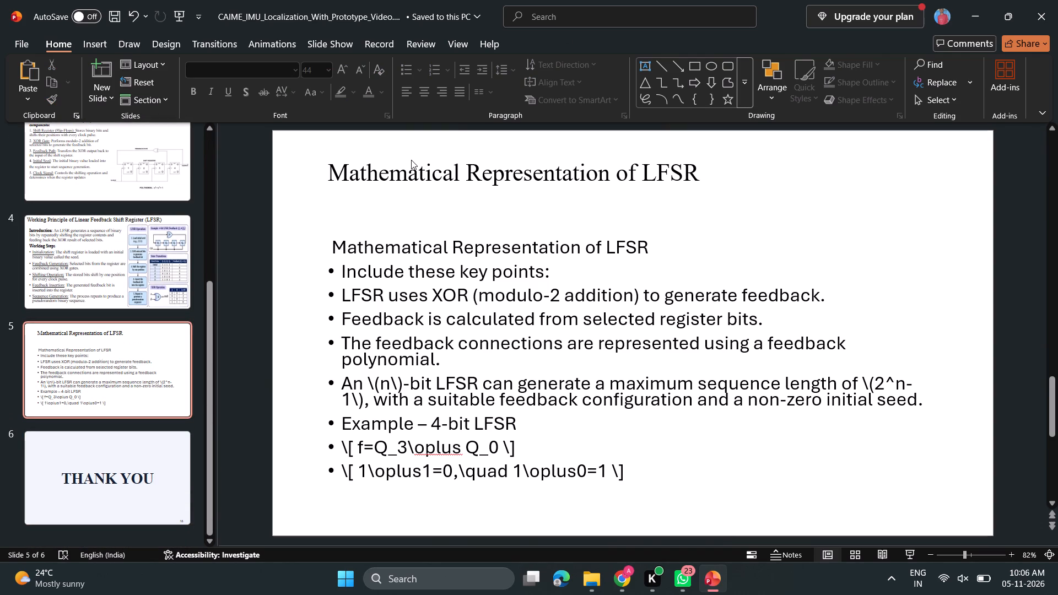
left_click(452, 167)
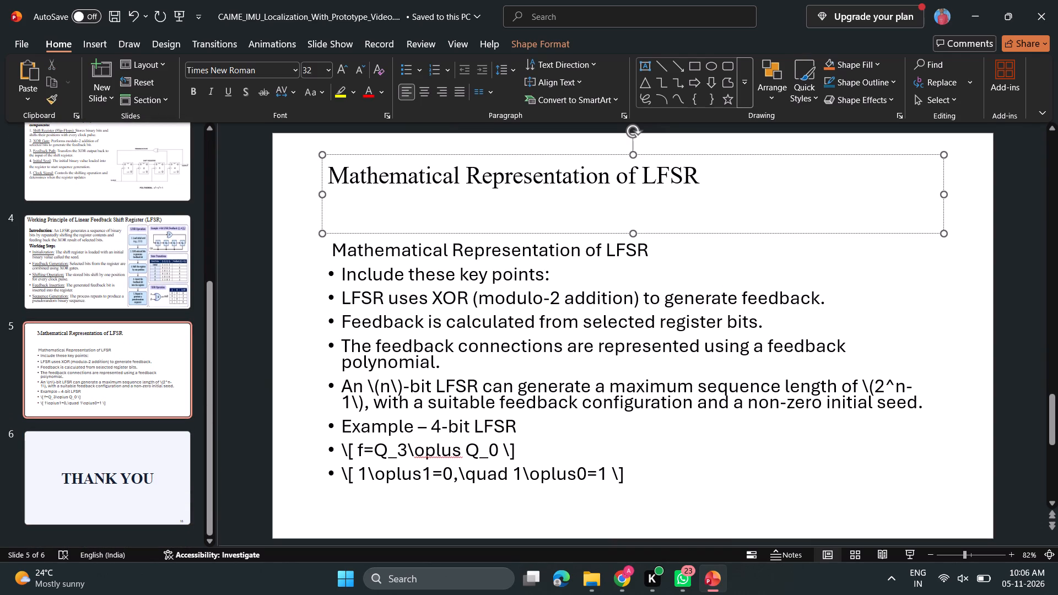
left_click_drag(944, 194, 723, 226)
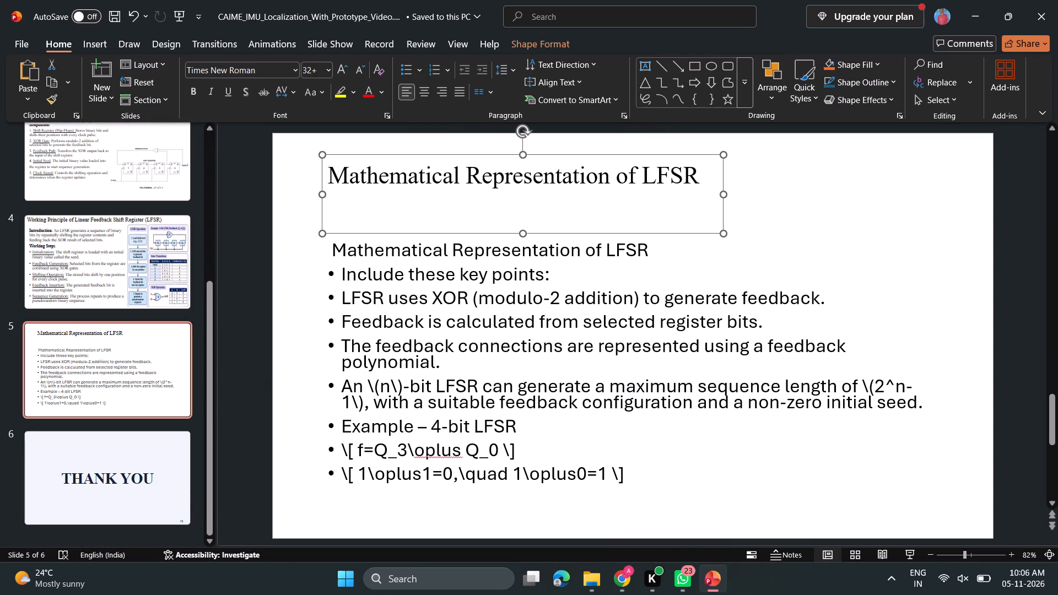
left_click_drag(439, 154, 394, 137)
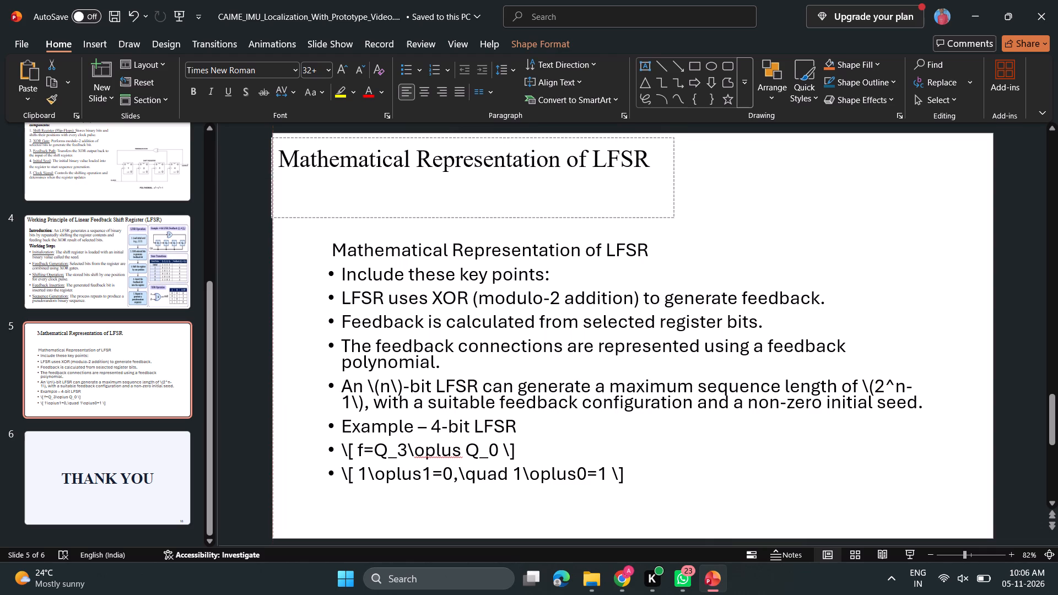
left_click_drag(394, 137, 397, 136)
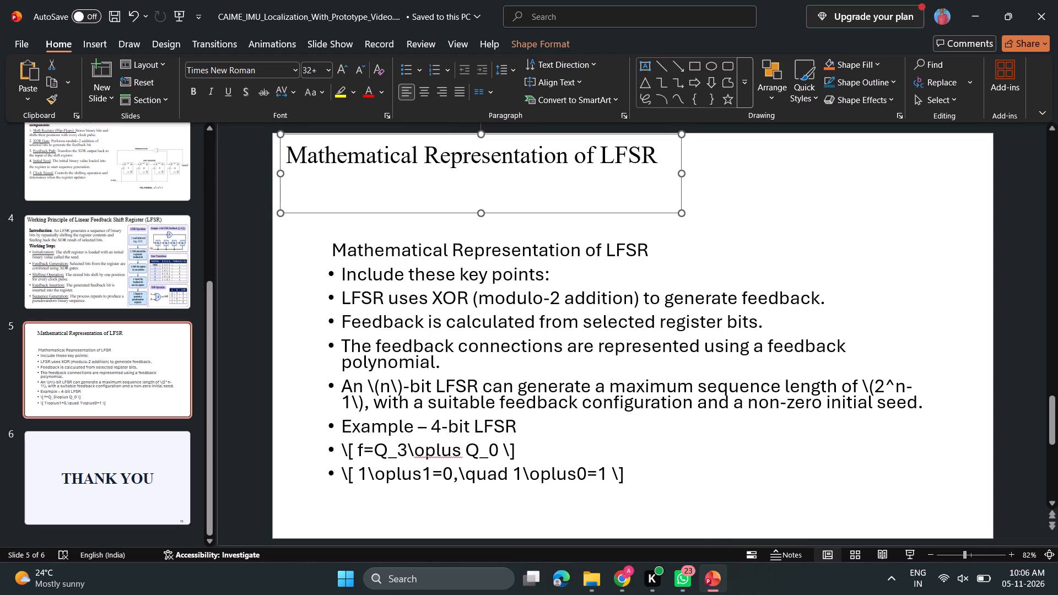
Delete the duplicate "Mathematical Representation of LFSR" heading and the "Include these key points:" line from slide 5's body text.
left_click(441, 291)
left_click_drag(655, 247, 338, 247)
key("BackSpace")
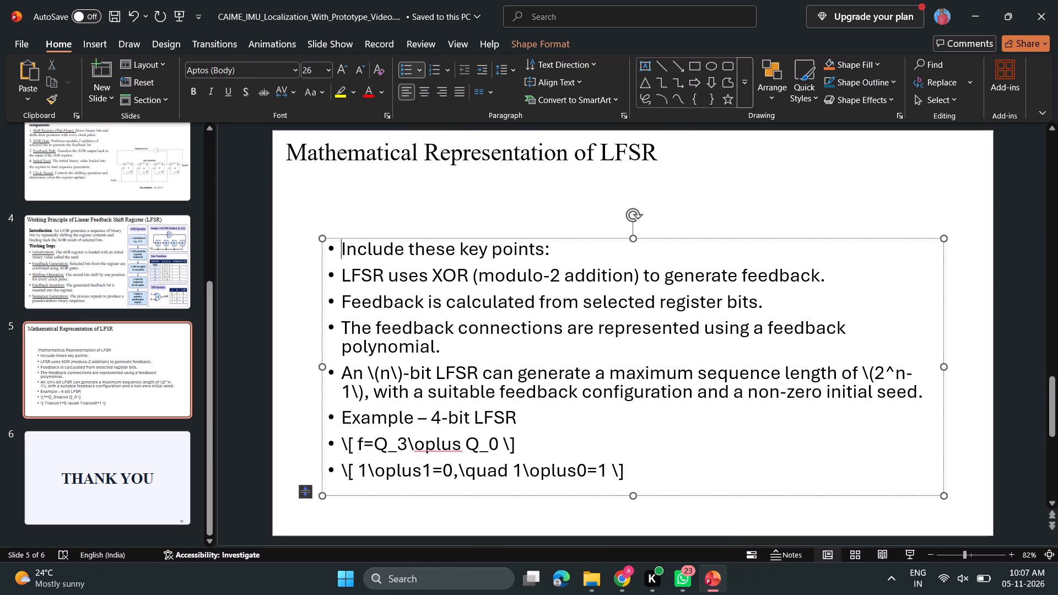
left_click_drag(552, 249, 485, 252)
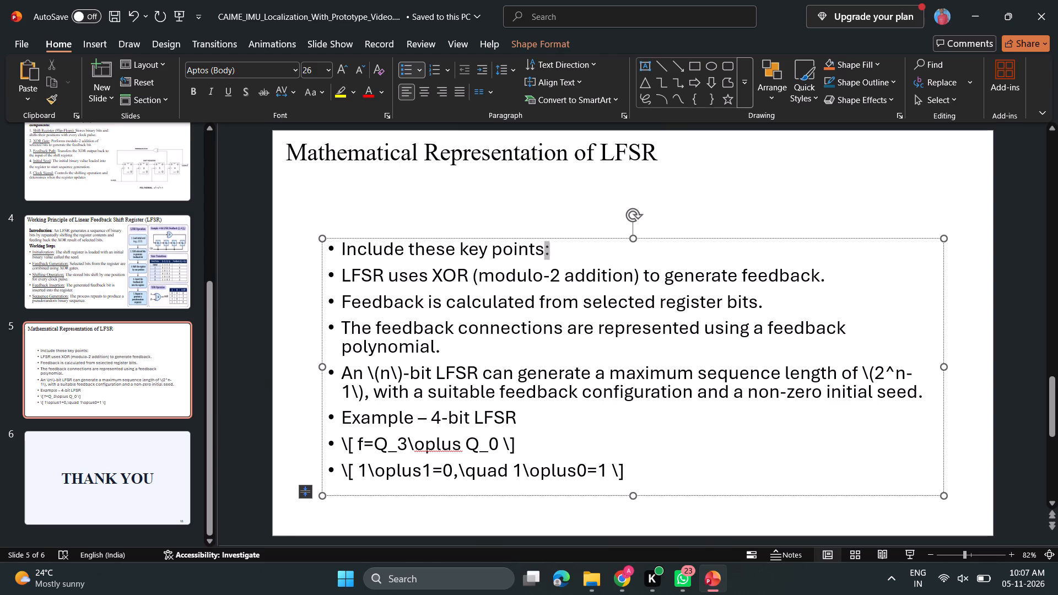
left_click_drag(485, 252, 327, 237)
key("BackSpace")
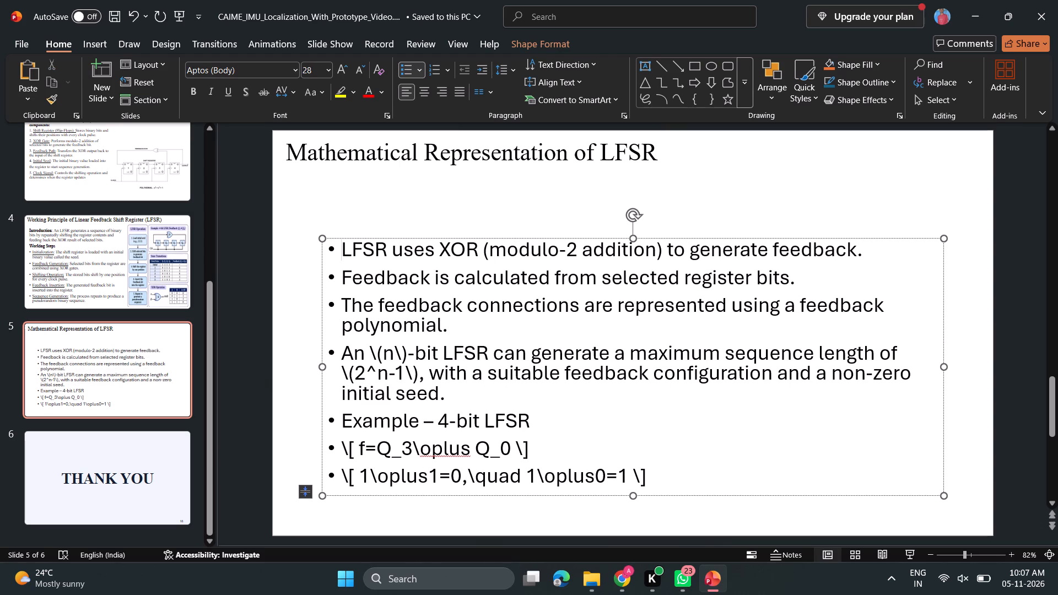
Format all of slide 5's body text in Times New Roman, size 20.
left_click_drag(682, 476, 385, 224)
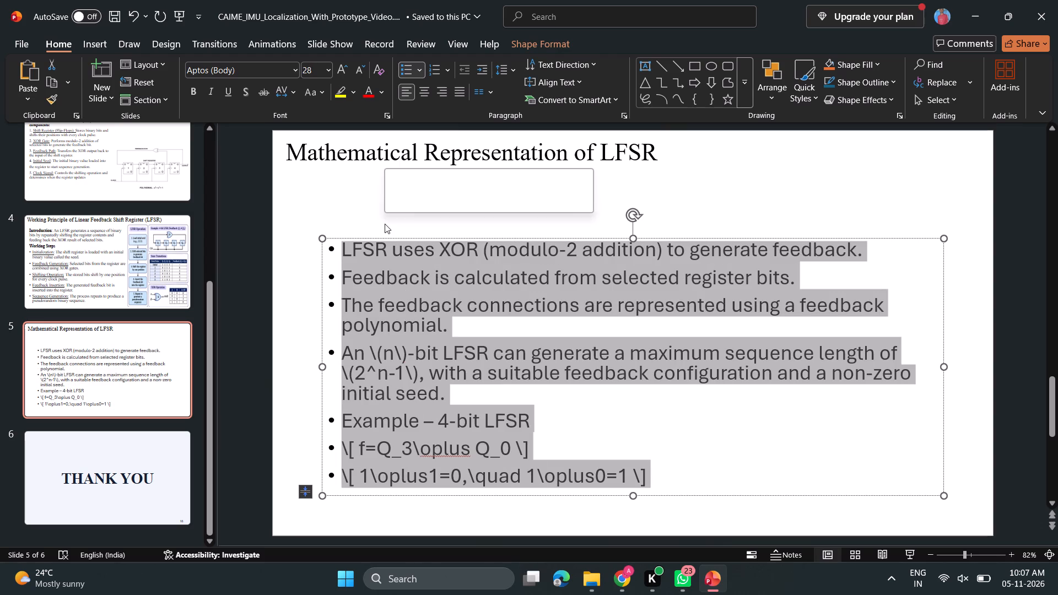
left_click(458, 185)
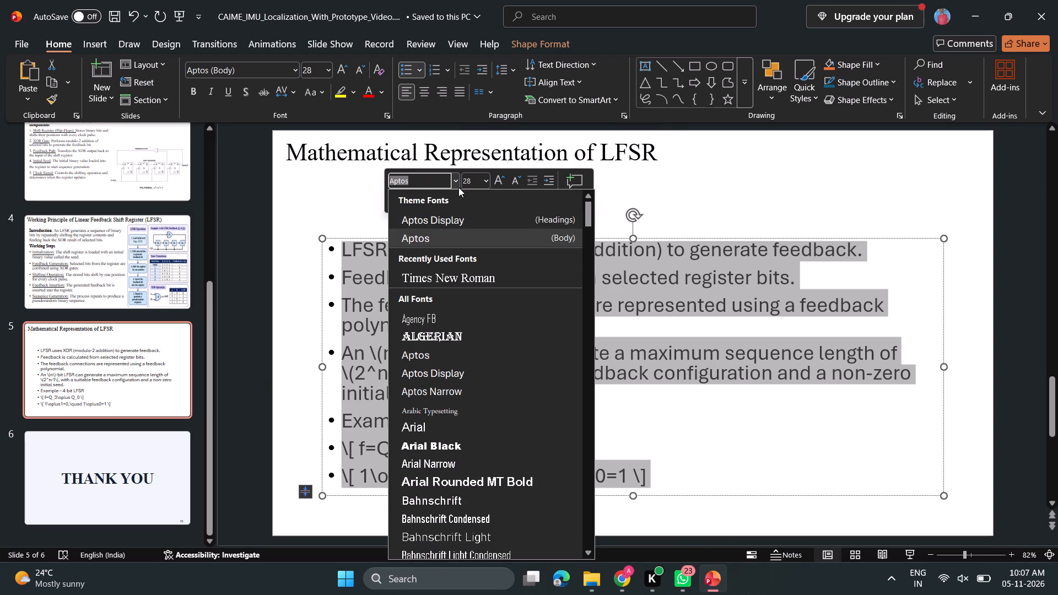
left_click(452, 279)
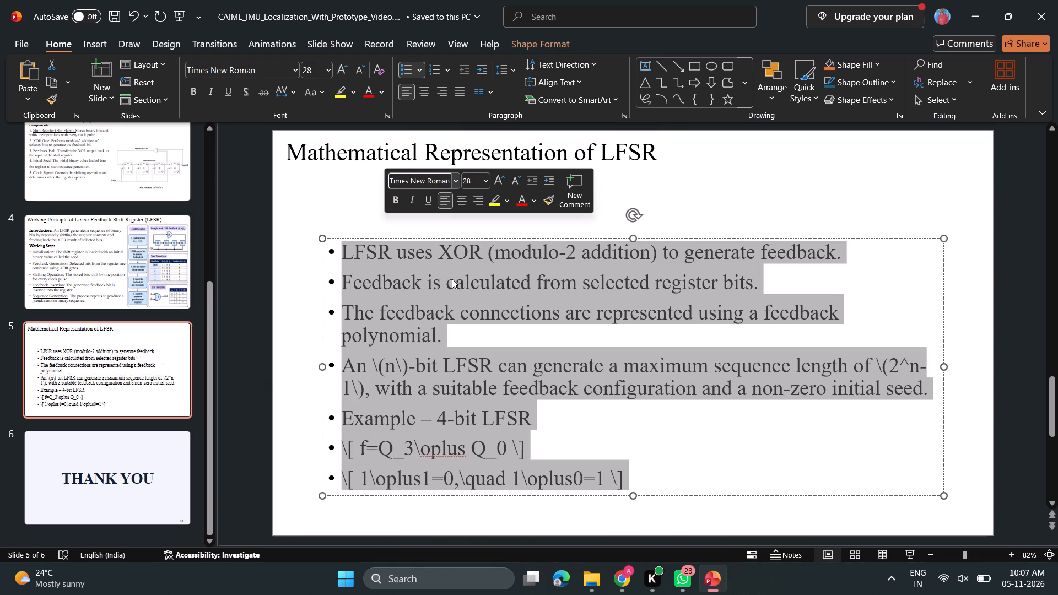
left_click(487, 175)
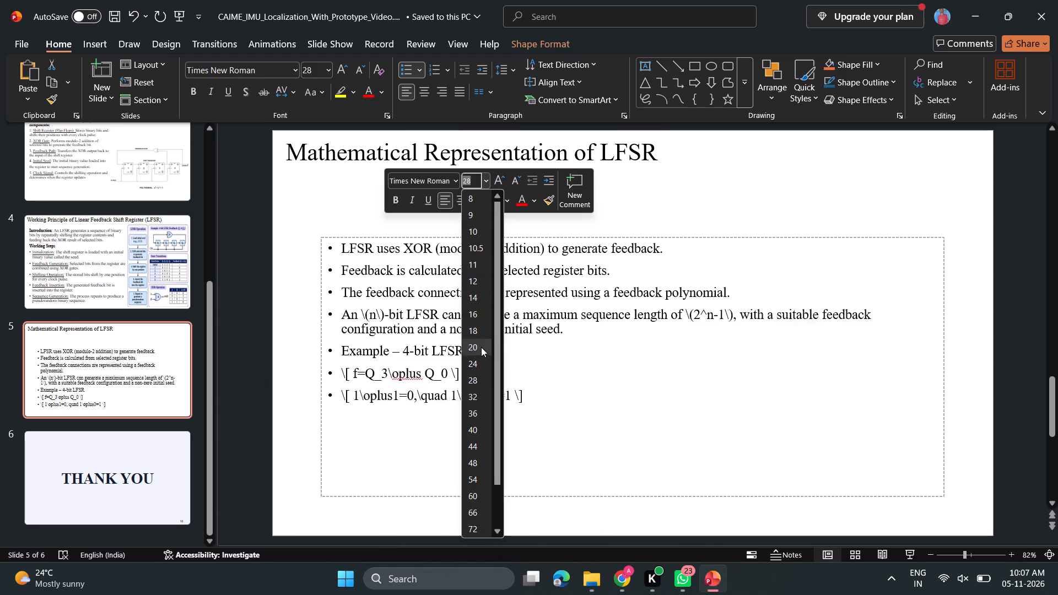
left_click(479, 346)
left_click(513, 381)
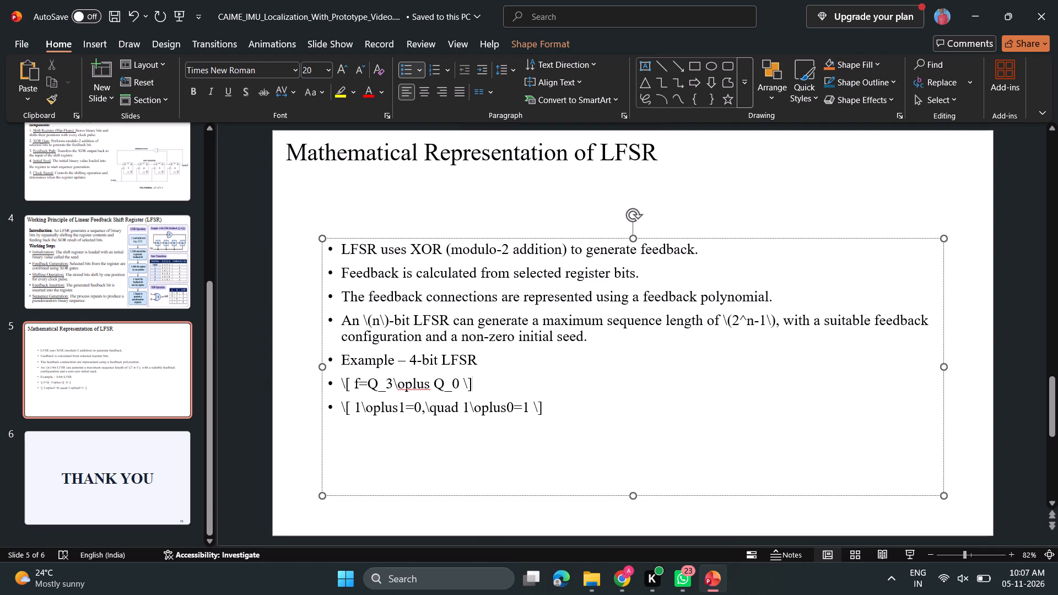
Move slide 5's body text box up and slightly left, to sit just beneath the title.
left_click_drag(382, 242, 366, 230)
left_click(427, 314)
left_click_drag(445, 240, 418, 188)
Delete the "Example – 4-bit LFSR" line and its two raw equation lines from slide 5, and clear the leftover bullet.
left_click_drag(530, 360, 498, 354)
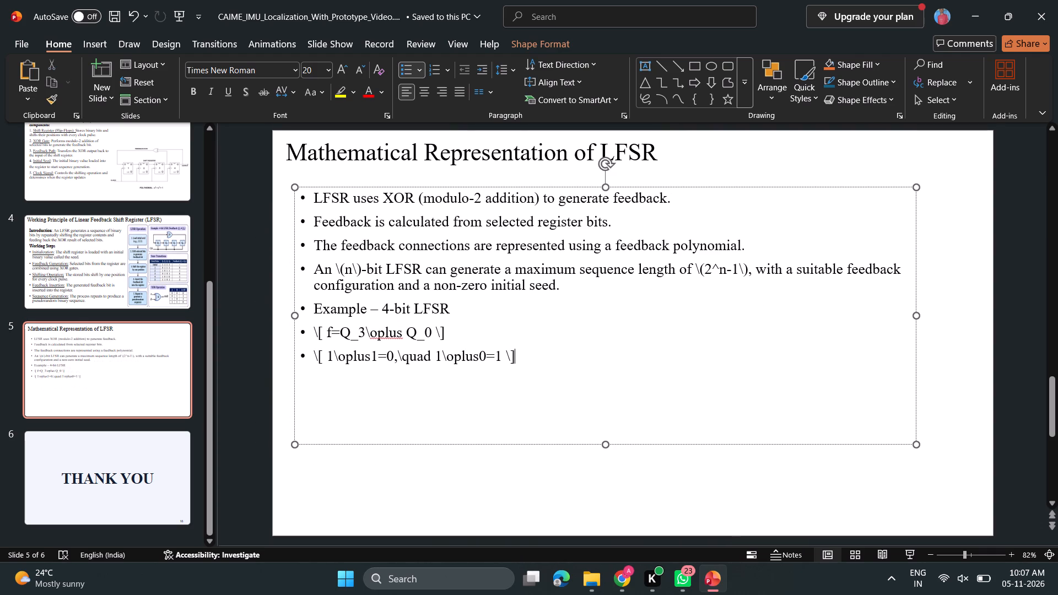
left_click_drag(498, 354, 336, 308)
key("BackSpace")
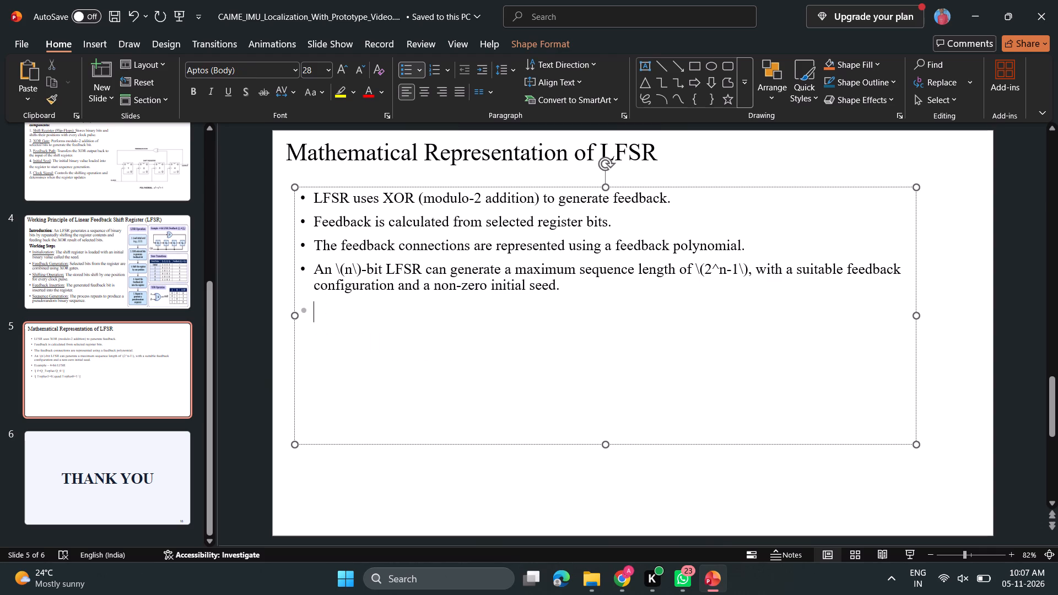
key("BackSpace")
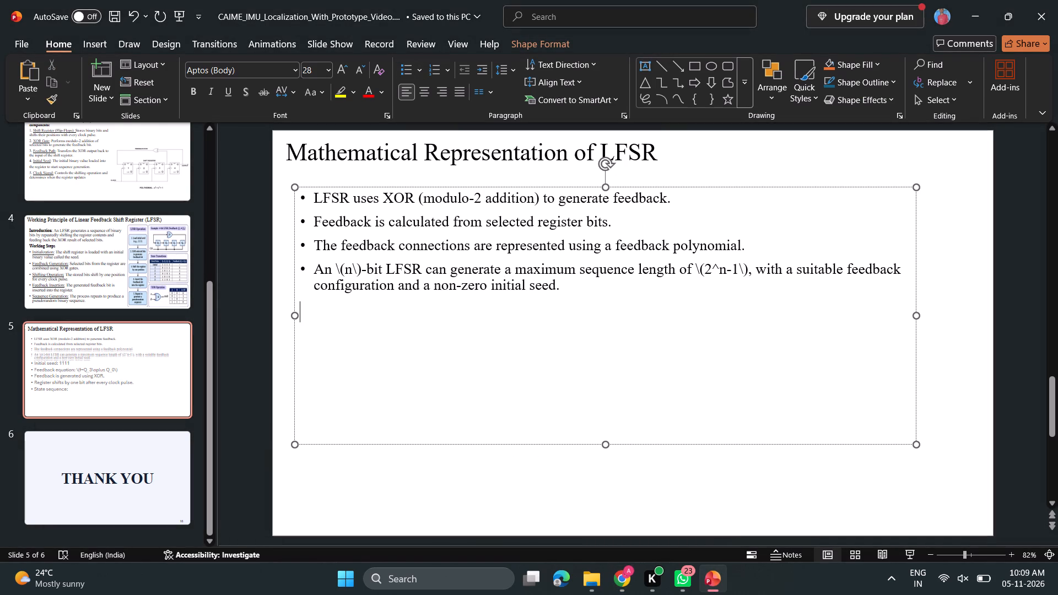
key("ctrl+v")
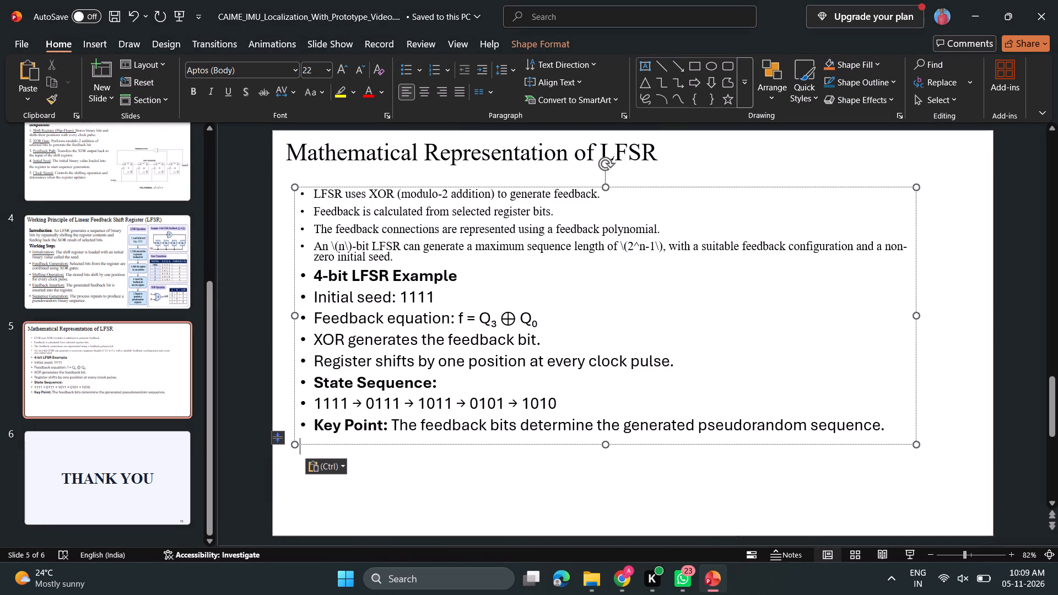
Remove the bold formatting from the "4-bit LFSR Example" heading on slide 5.
left_click_drag(468, 278, 314, 273)
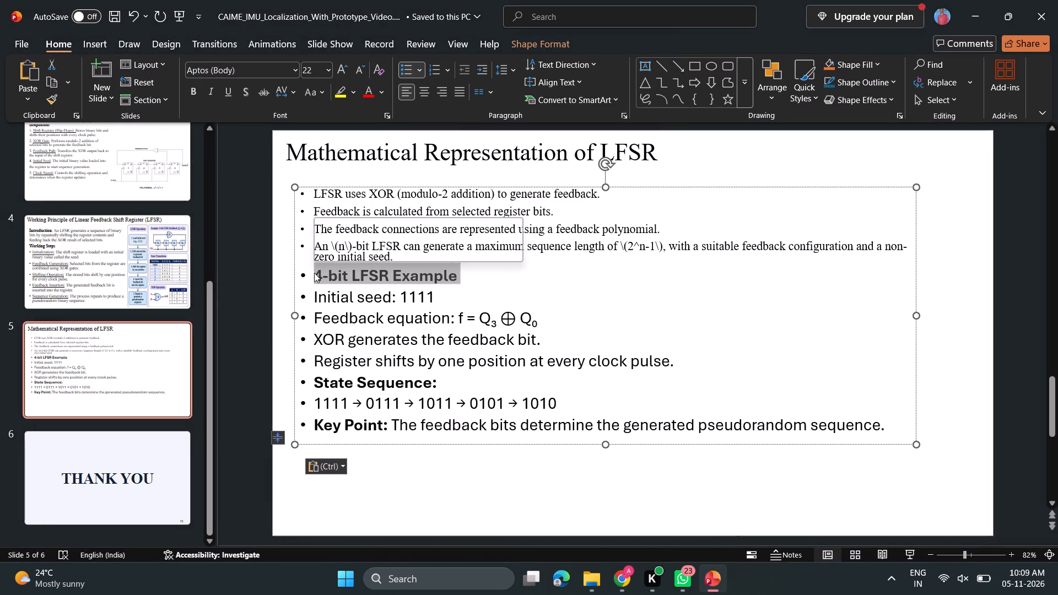
left_click(324, 250)
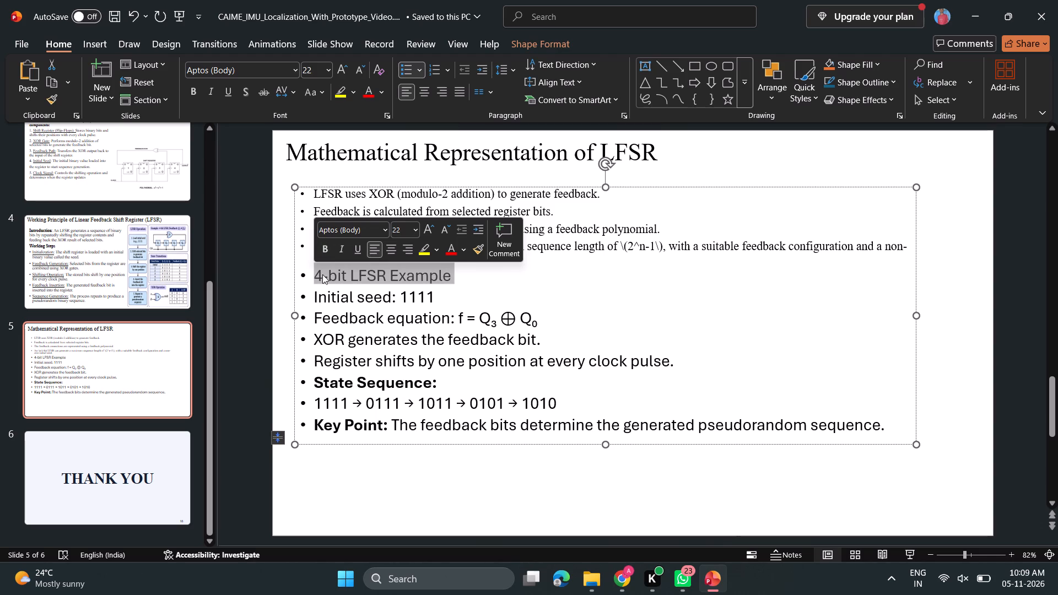
Remove the bullets from the "4-bit LFSR Example" and "State Sequence:" headings on slide 5.
left_click(307, 274)
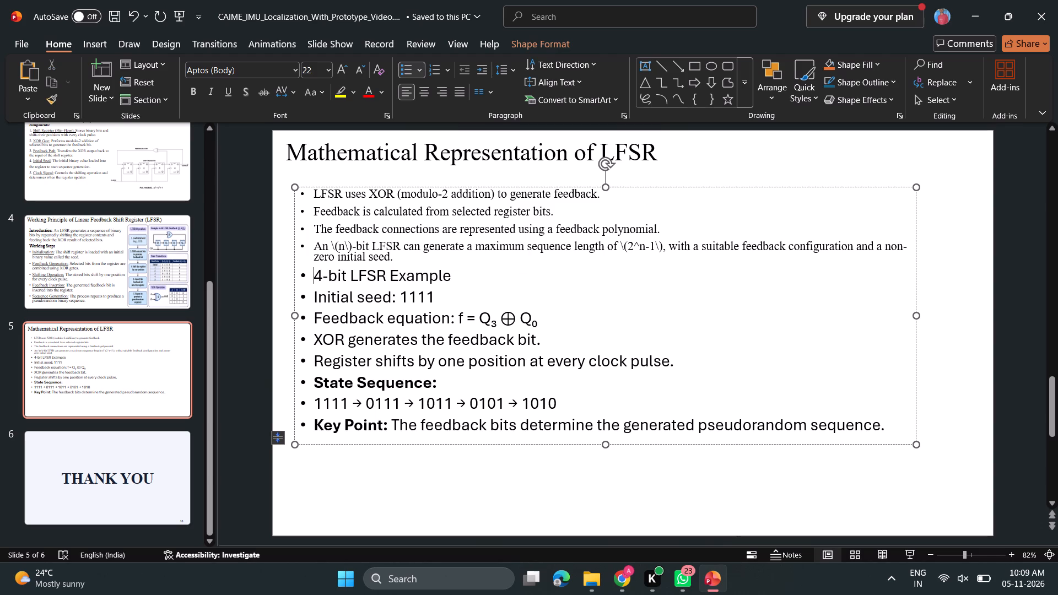
key("BackSpace")
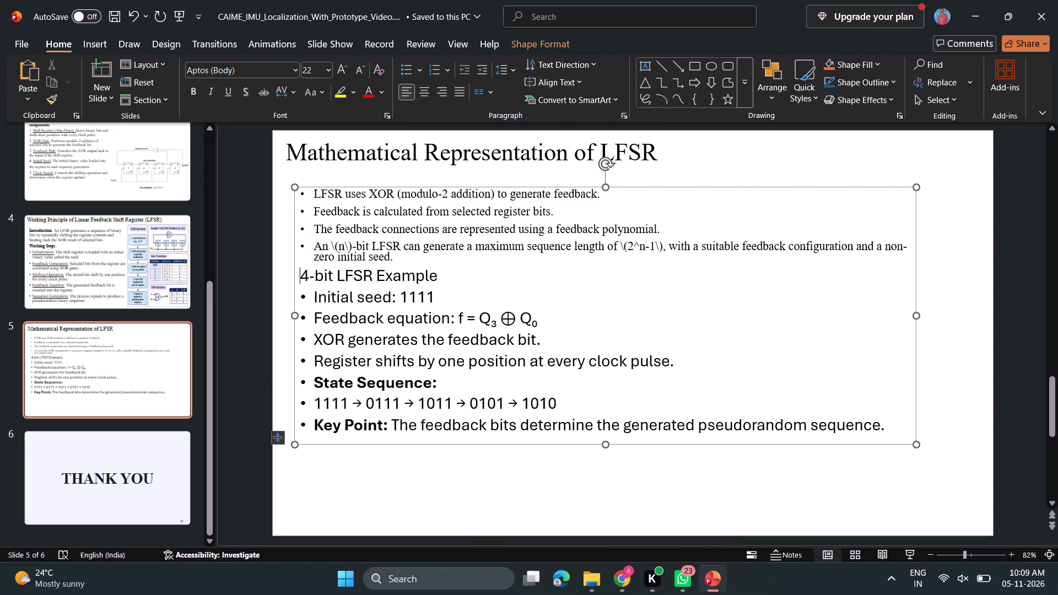
left_click(314, 381)
key("BackSpace")
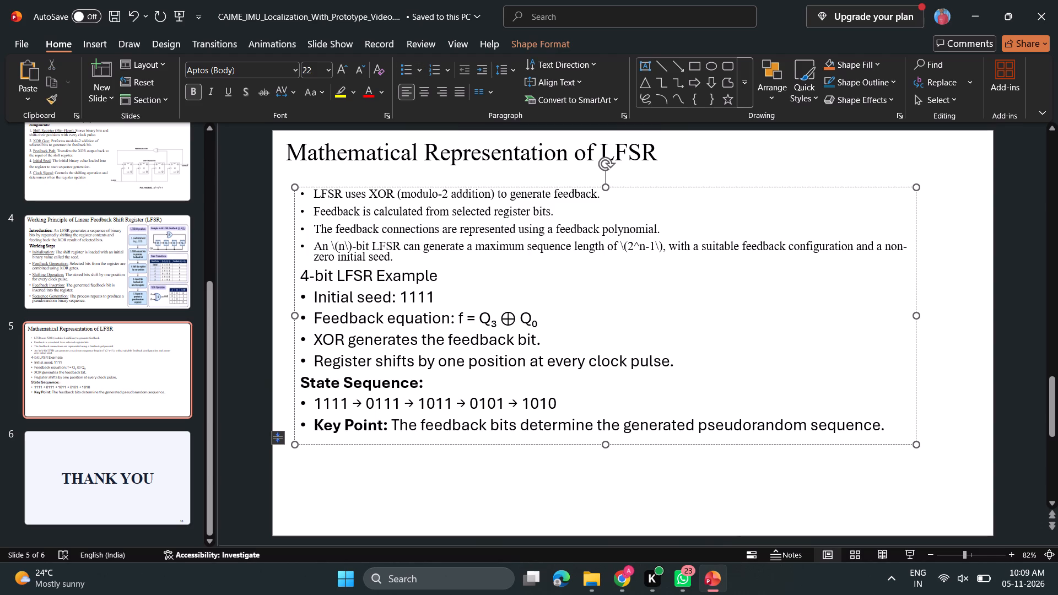
Delete the "Key Point:" line at the end of the slide 5 body text.
left_click_drag(895, 428, 375, 413)
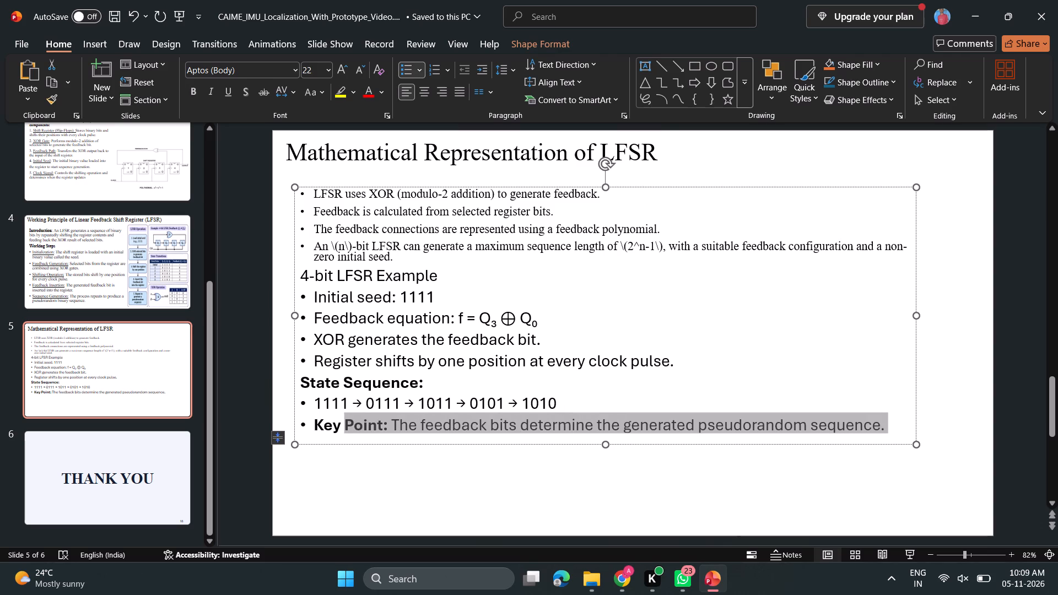
left_click_drag(375, 413, 290, 426)
key("BackSpace")
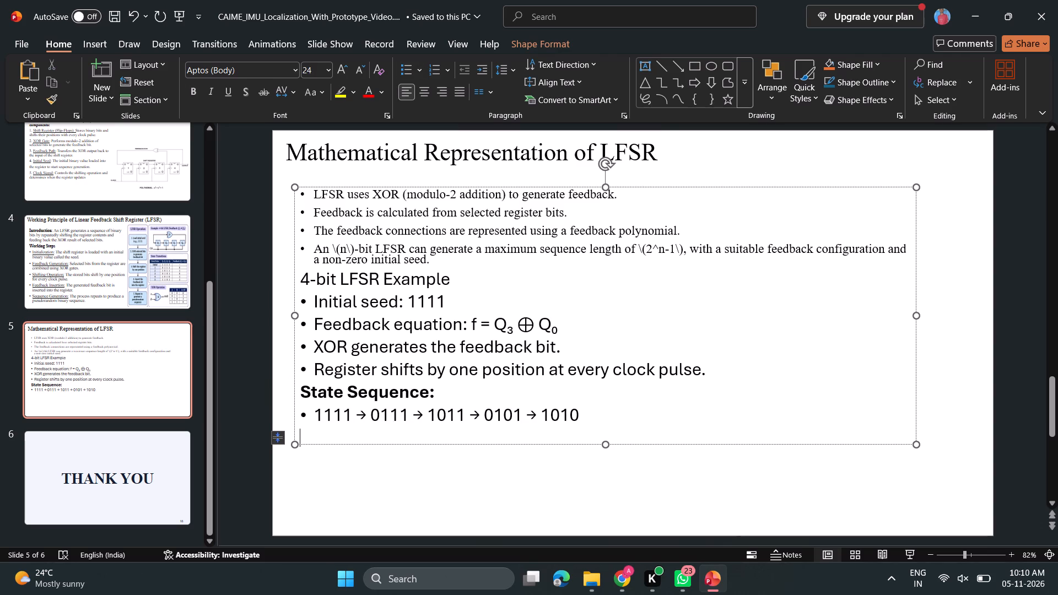
Format the text from "4-bit LFSR Example" through the state sequence line in Times New Roman, size 20.
left_click(595, 434)
left_click_drag(595, 434, 341, 328)
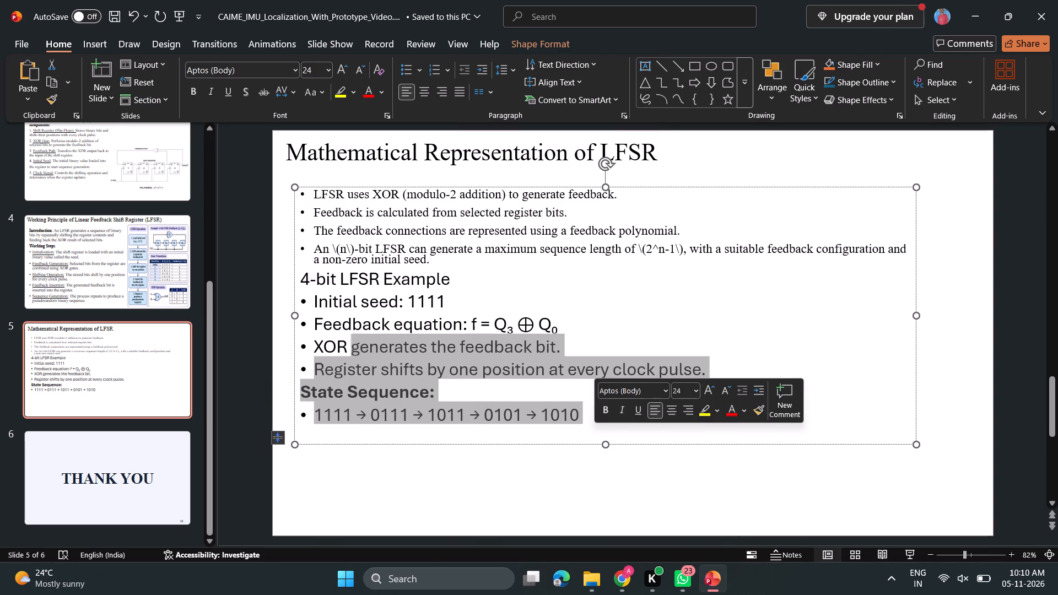
left_click_drag(341, 328, 295, 268)
left_click(295, 268)
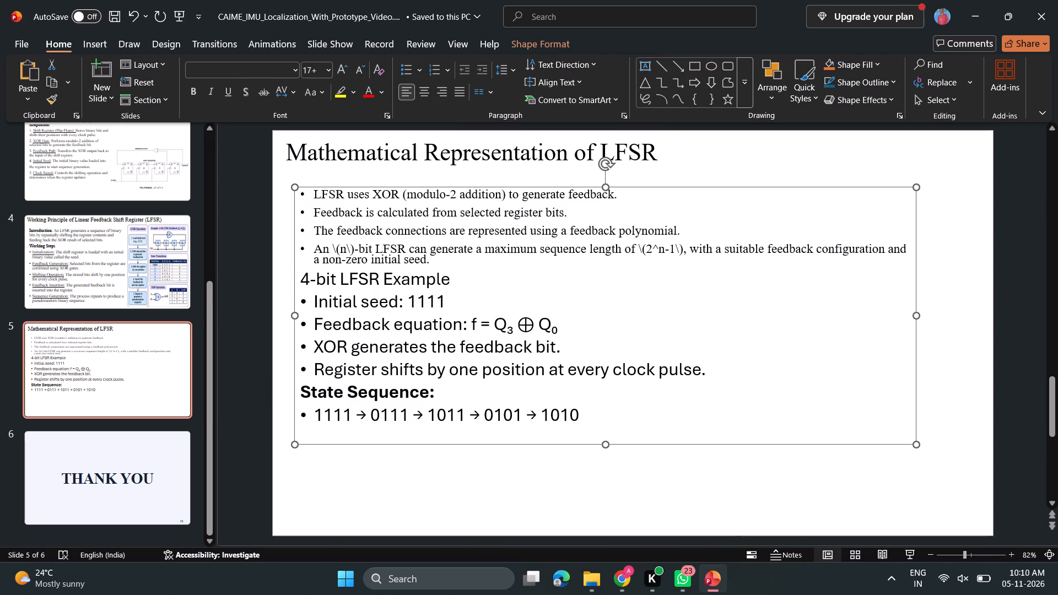
left_click_drag(304, 277, 557, 428)
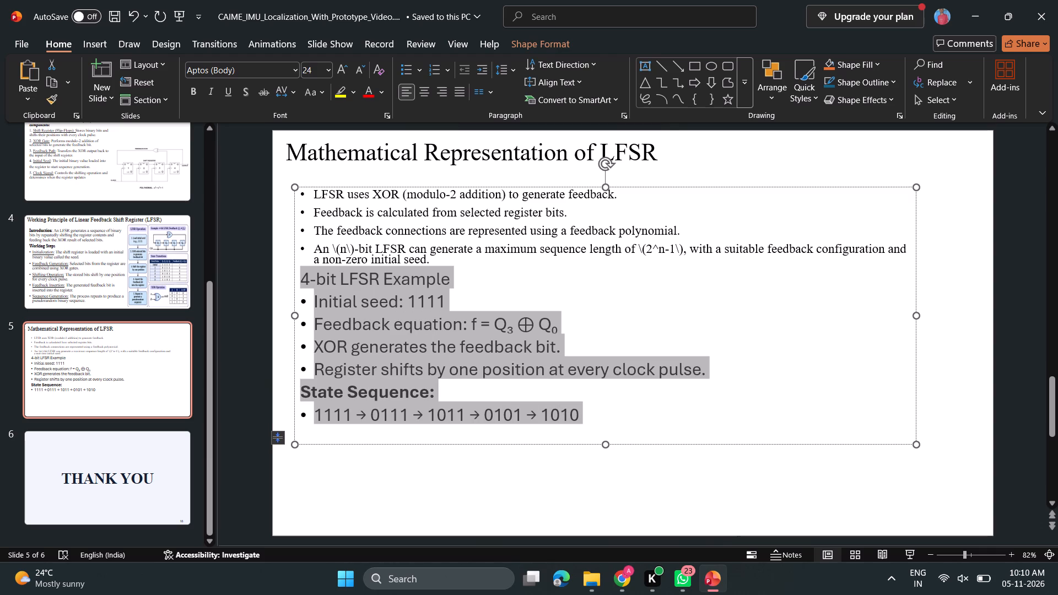
left_click_drag(557, 428, 557, 426)
left_click(624, 382)
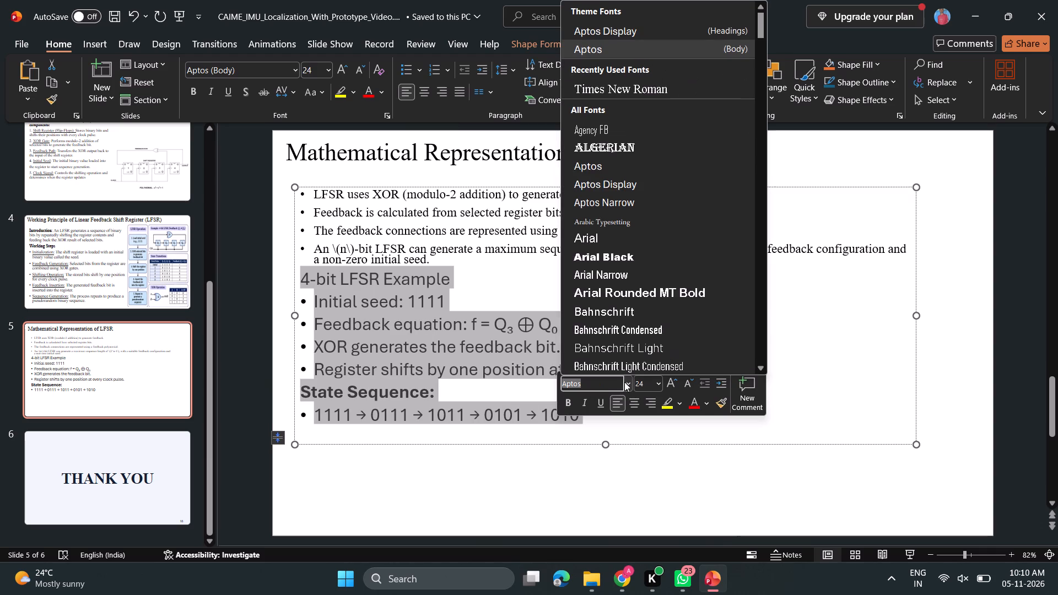
left_click(633, 80)
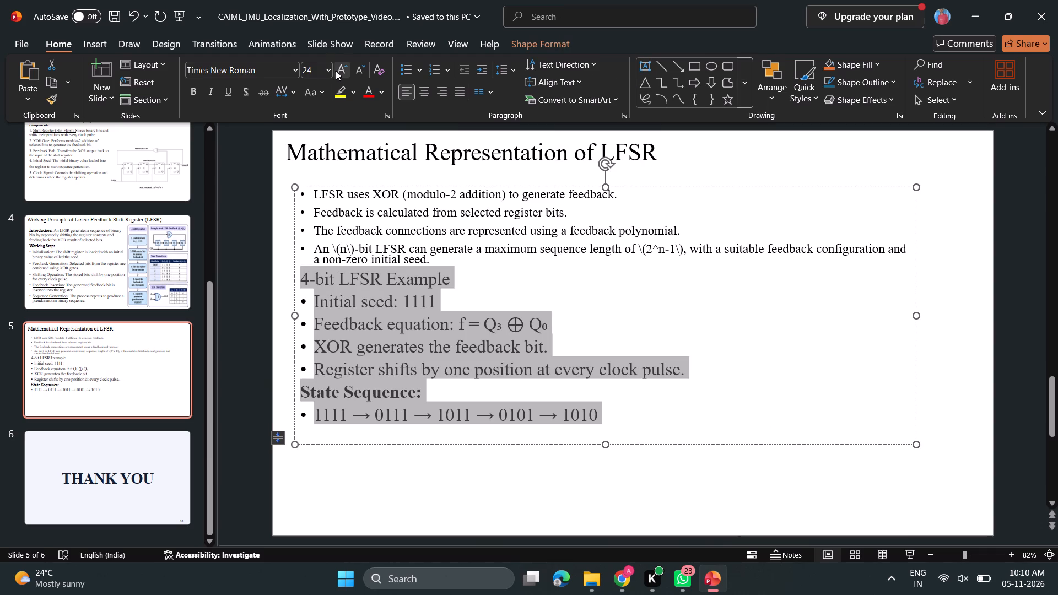
left_click(329, 71)
left_click(325, 236)
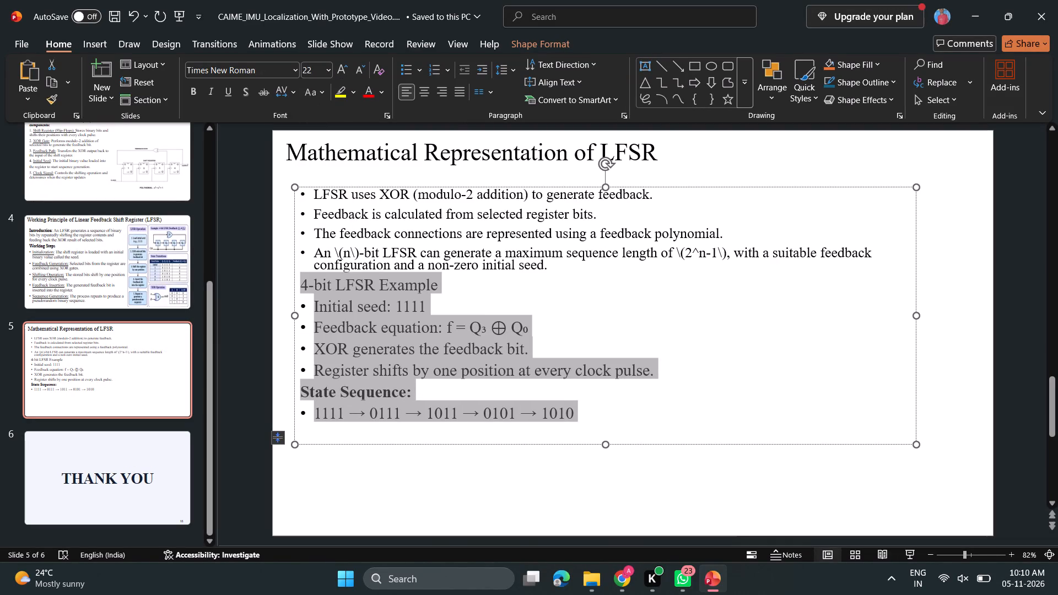
left_click(327, 66)
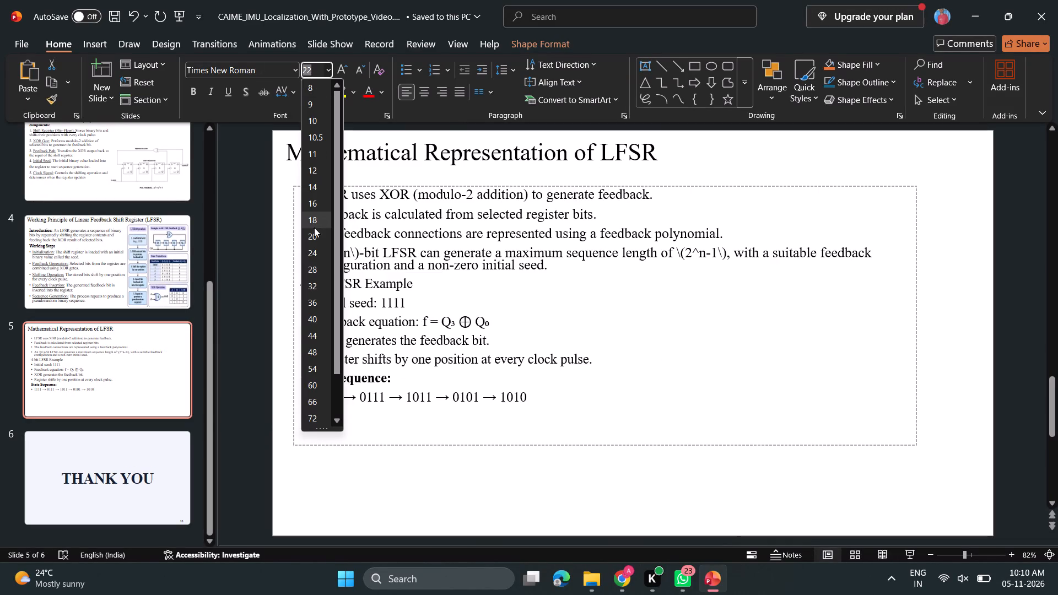
left_click(314, 232)
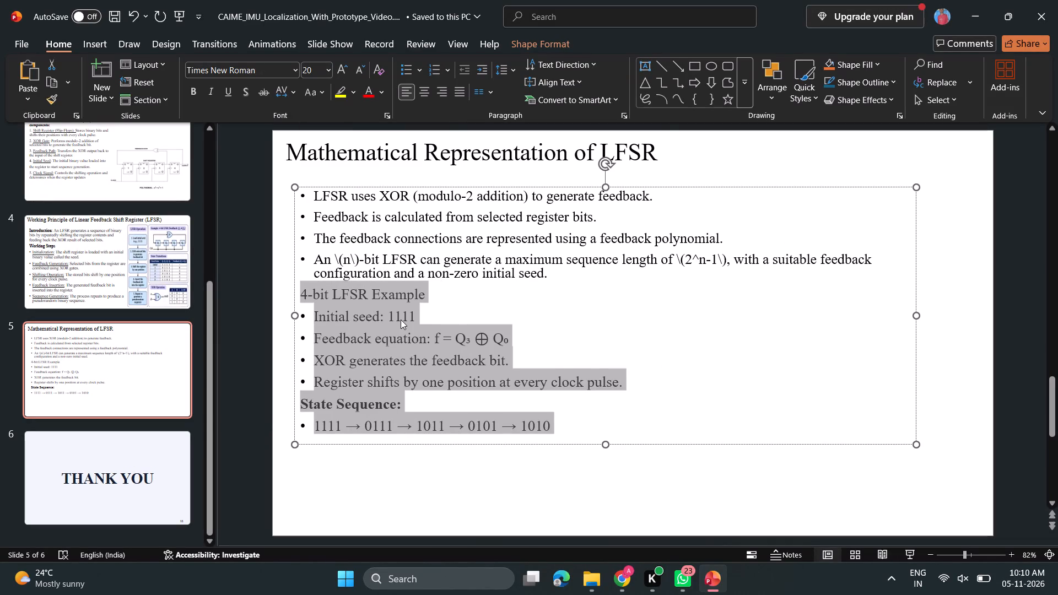
left_click(401, 320)
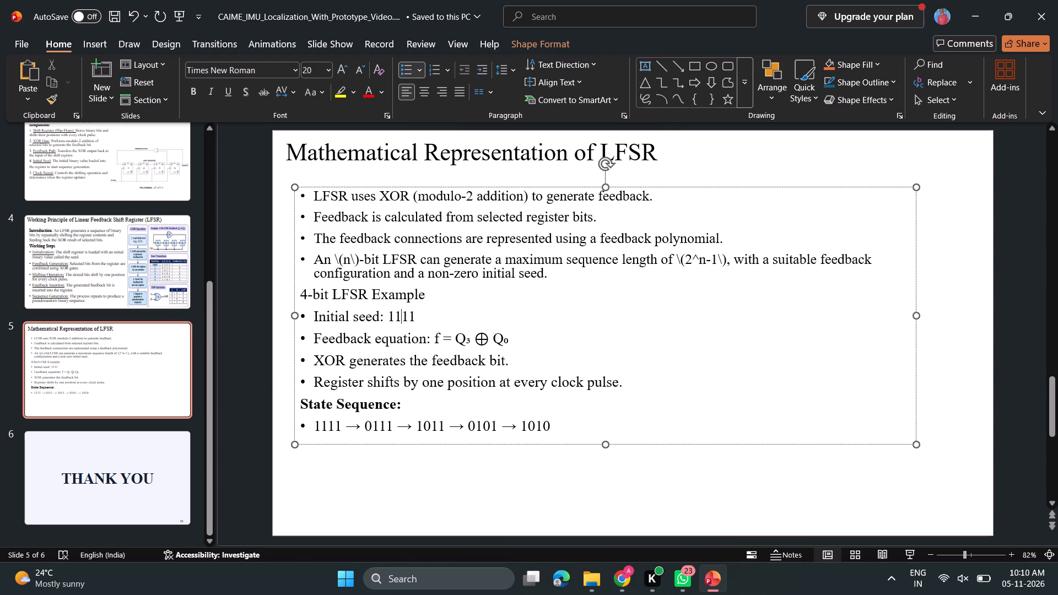
Make the "4-bit LFSR Example" heading on slide 5 bold.
left_click_drag(428, 293, 308, 288)
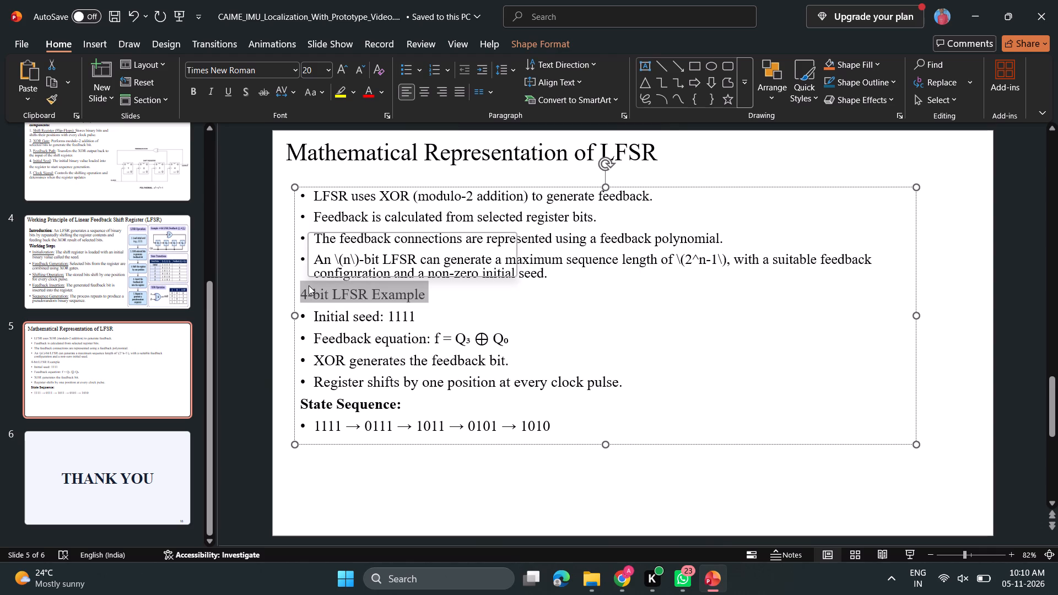
left_click(316, 267)
left_click(417, 328)
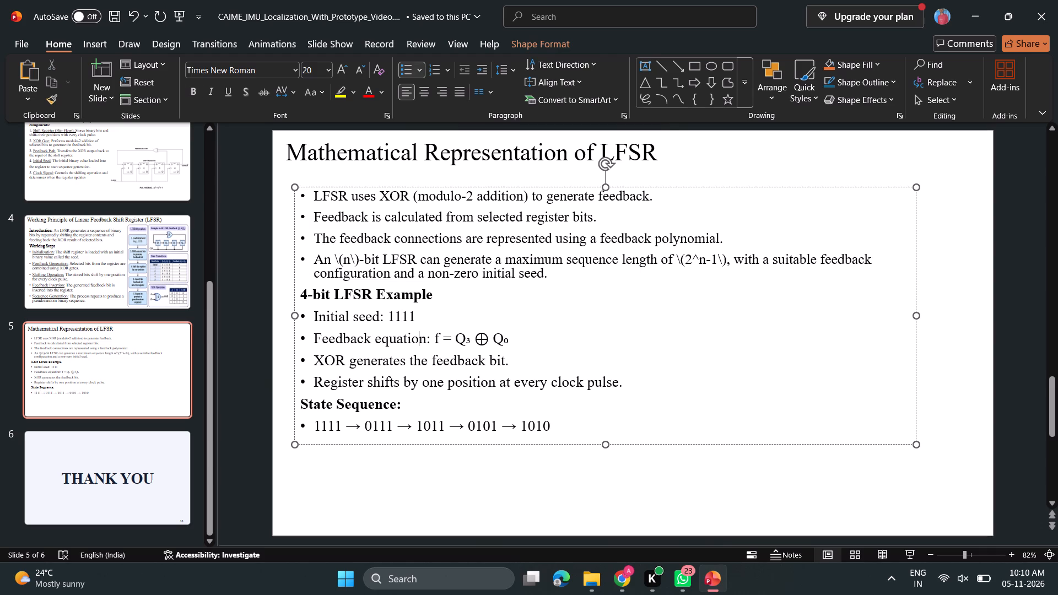
Make the slide title "Mathematical Representation of LFSR" bold.
left_click(650, 151)
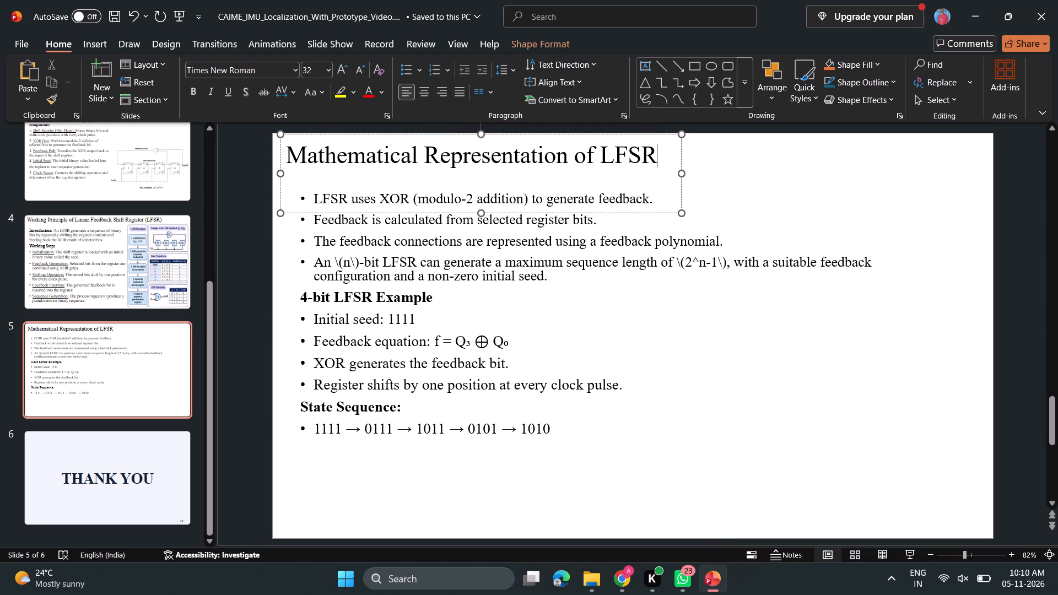
left_click_drag(650, 151, 368, 143)
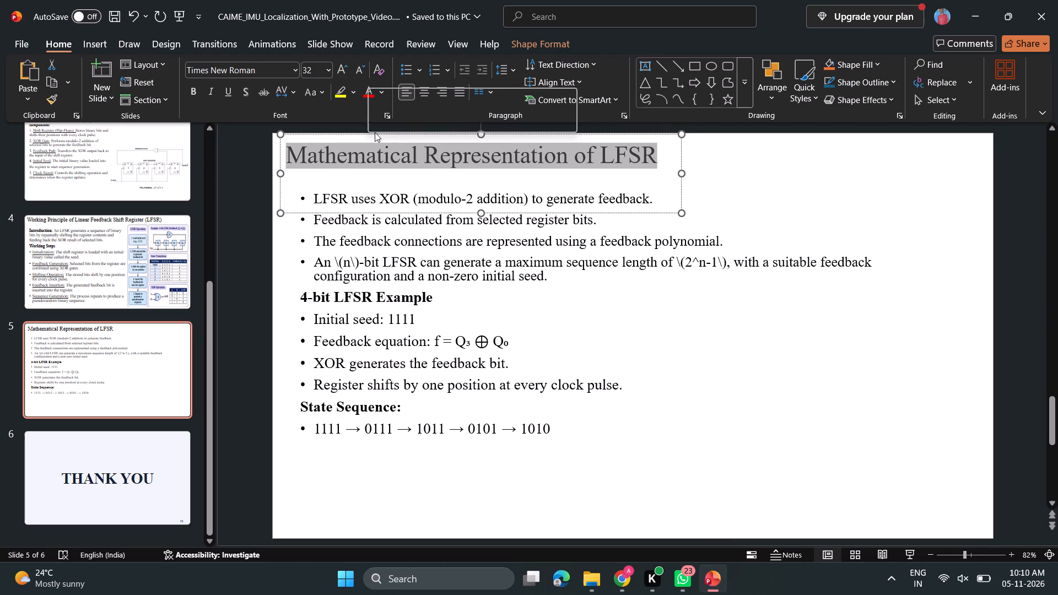
left_click(377, 123)
left_click(390, 211)
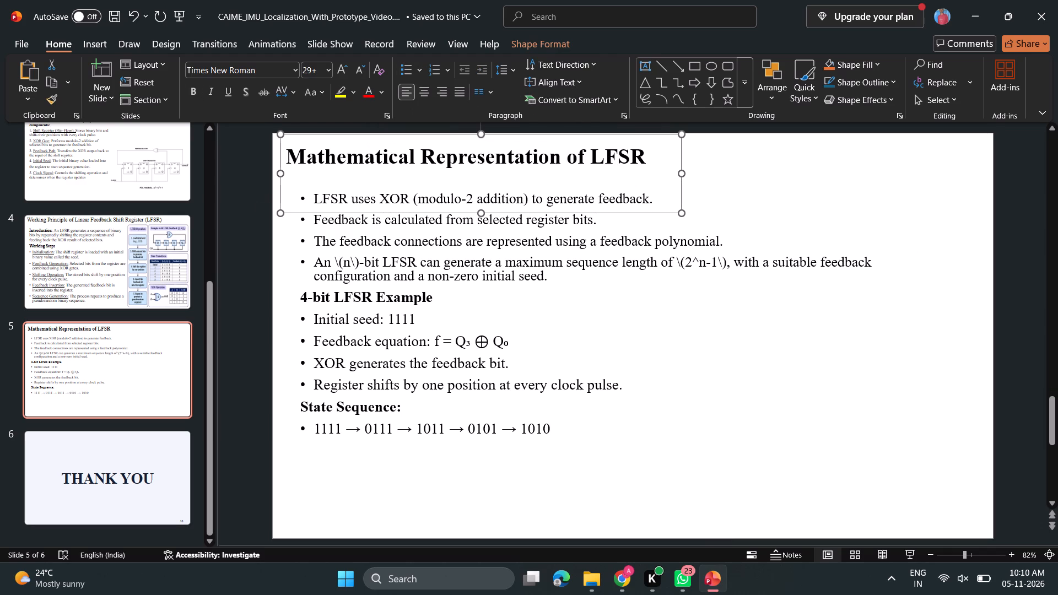
Narrow the slide 5 title box so its edge sits just past the end of the title text.
left_click(526, 237)
left_click(489, 181)
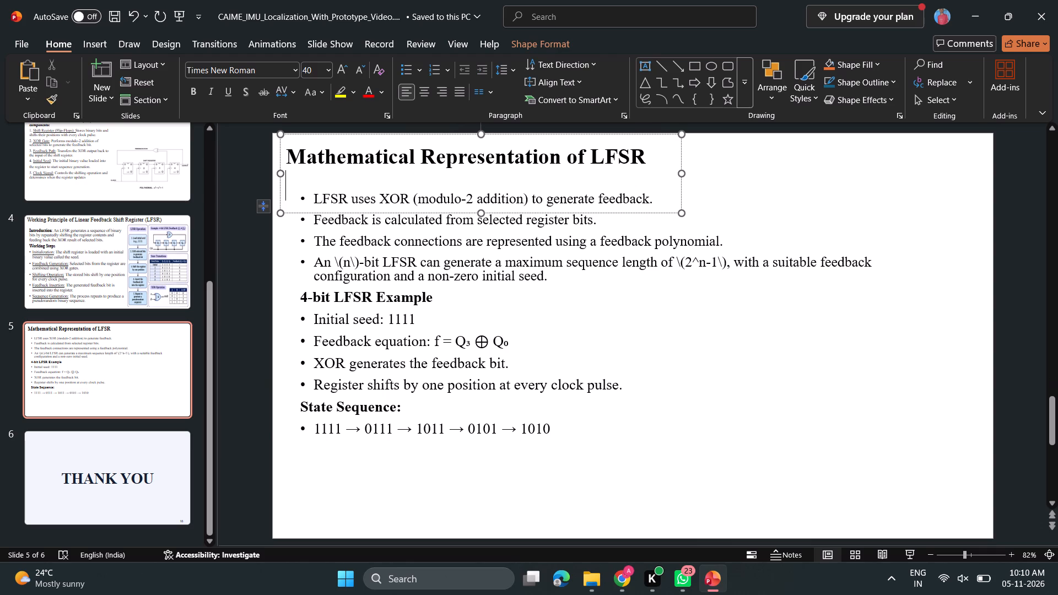
left_click(481, 213)
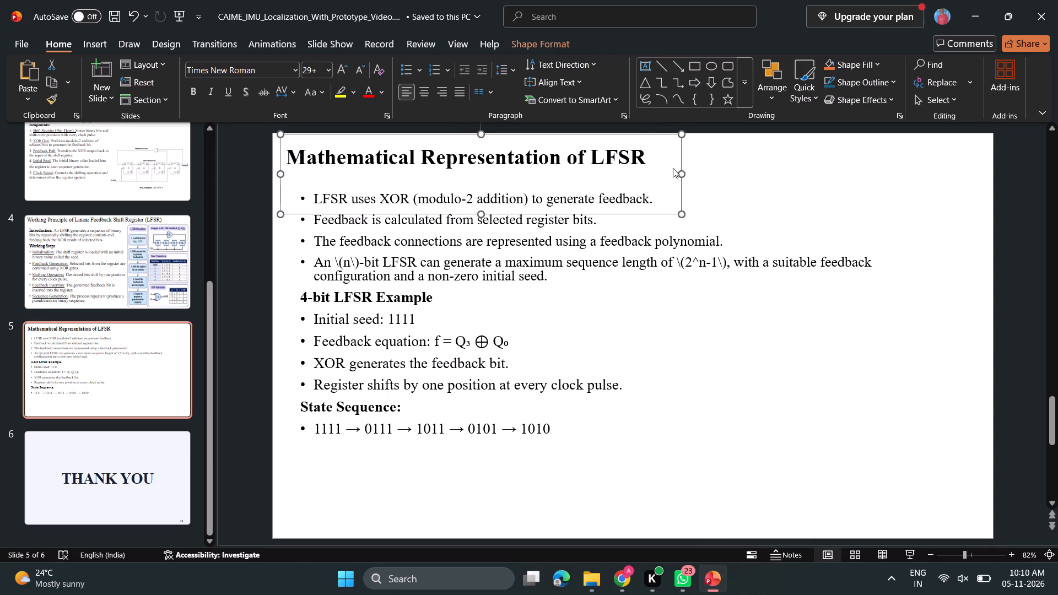
left_click_drag(683, 174, 655, 178)
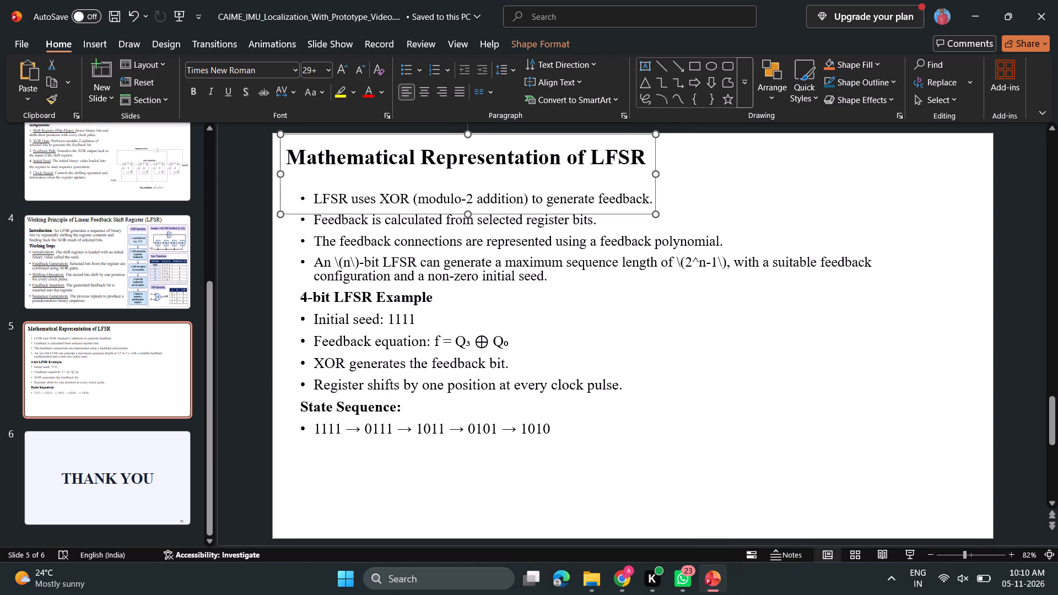
left_click(533, 310)
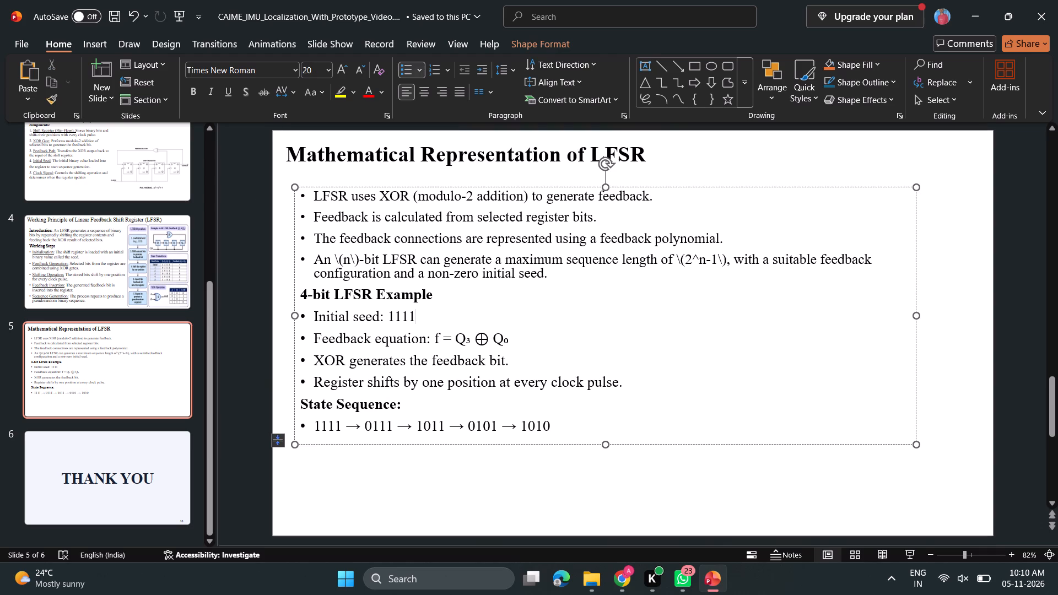
Move the slide 5 body text box slightly up and left, closer to the title.
left_click_drag(435, 186, 427, 176)
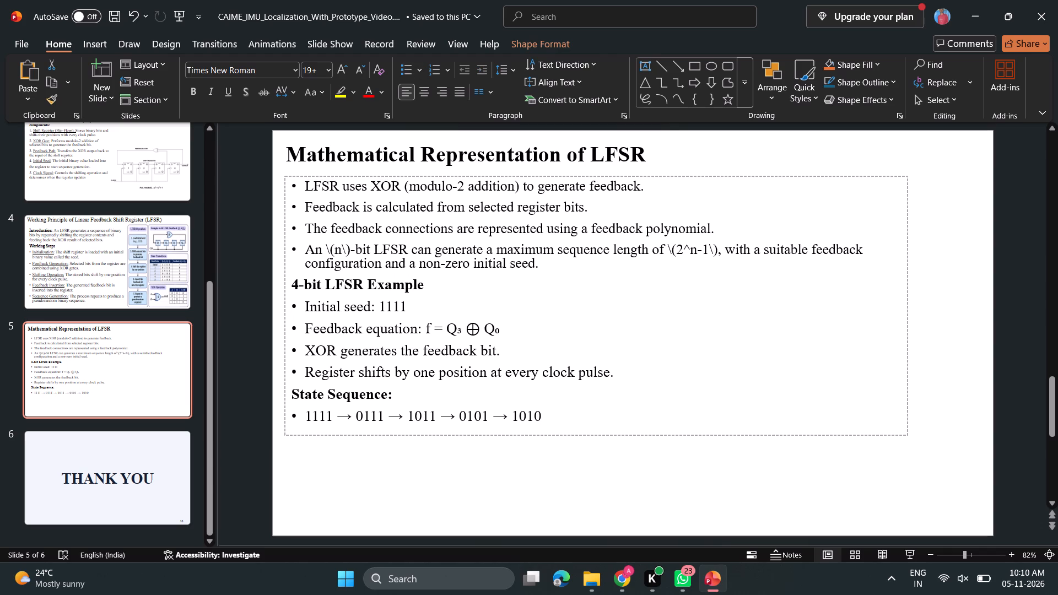
left_click_drag(427, 176, 430, 181)
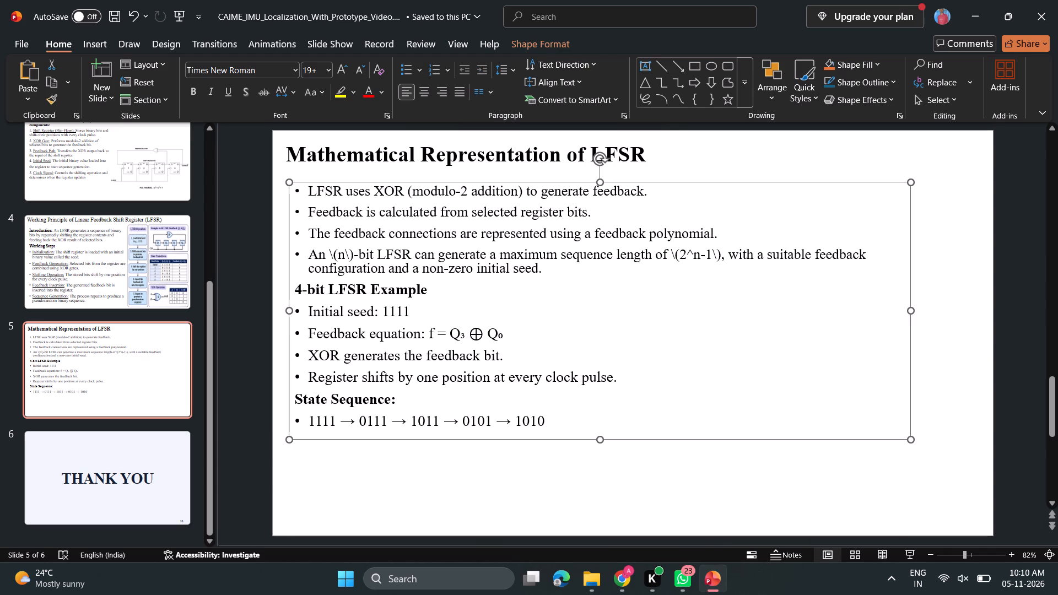
key("Print")
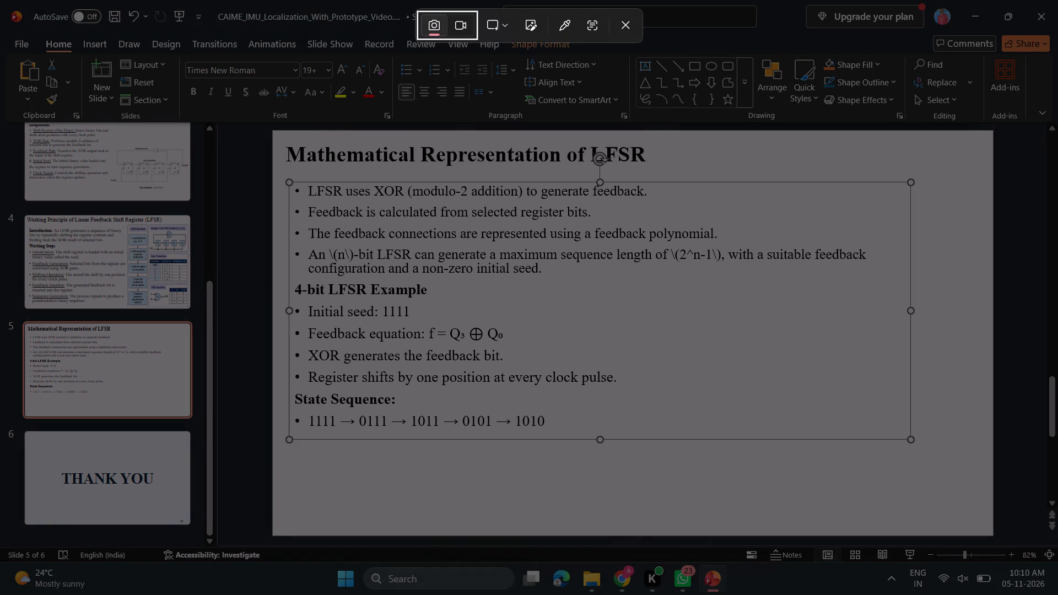
left_click_drag(292, 244, 658, 285)
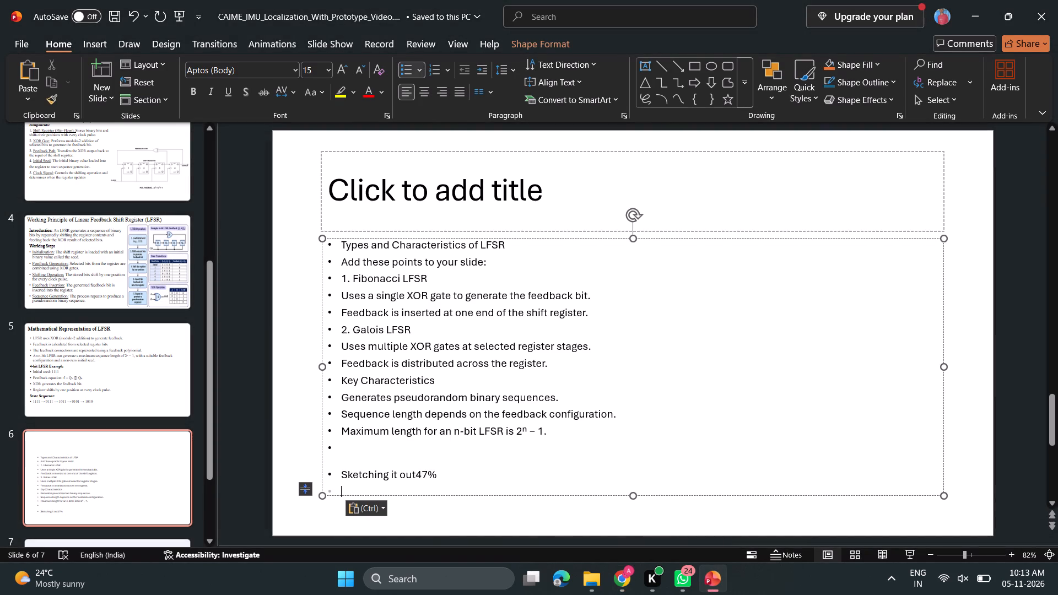
left_click_drag(460, 473, 331, 452)
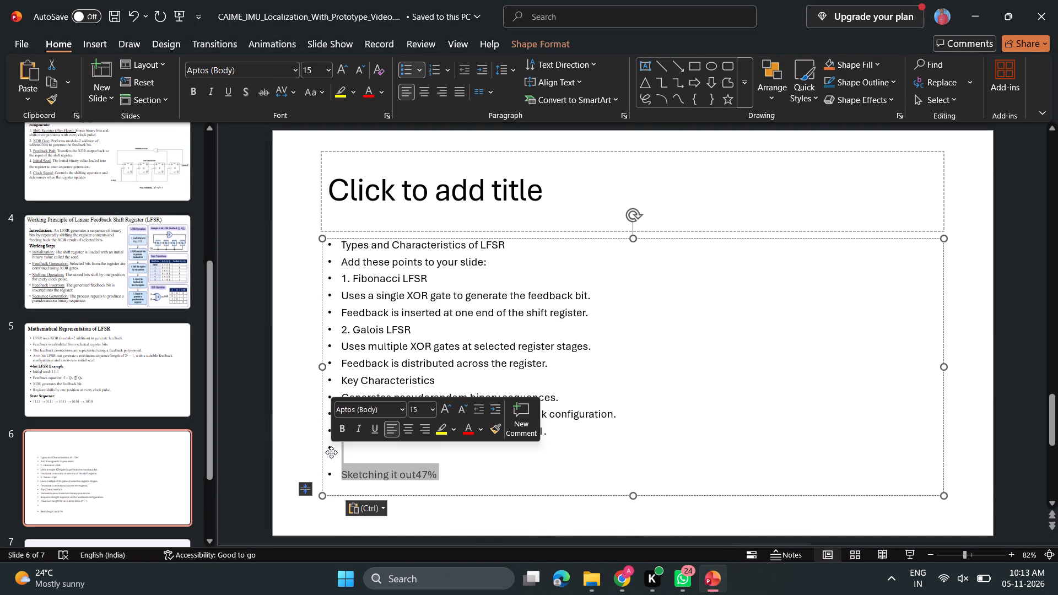
key("BackSpace")
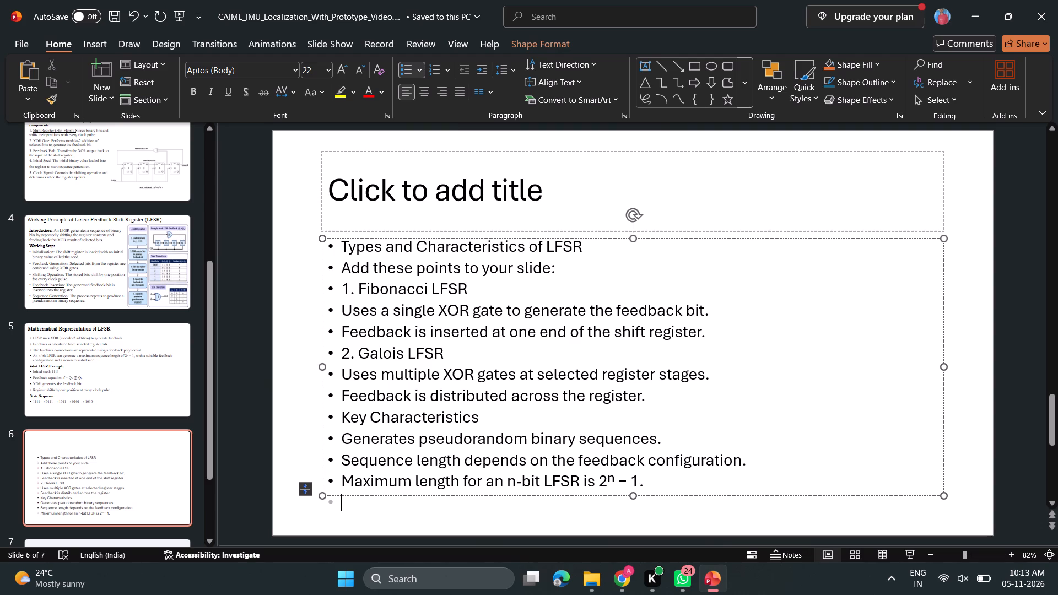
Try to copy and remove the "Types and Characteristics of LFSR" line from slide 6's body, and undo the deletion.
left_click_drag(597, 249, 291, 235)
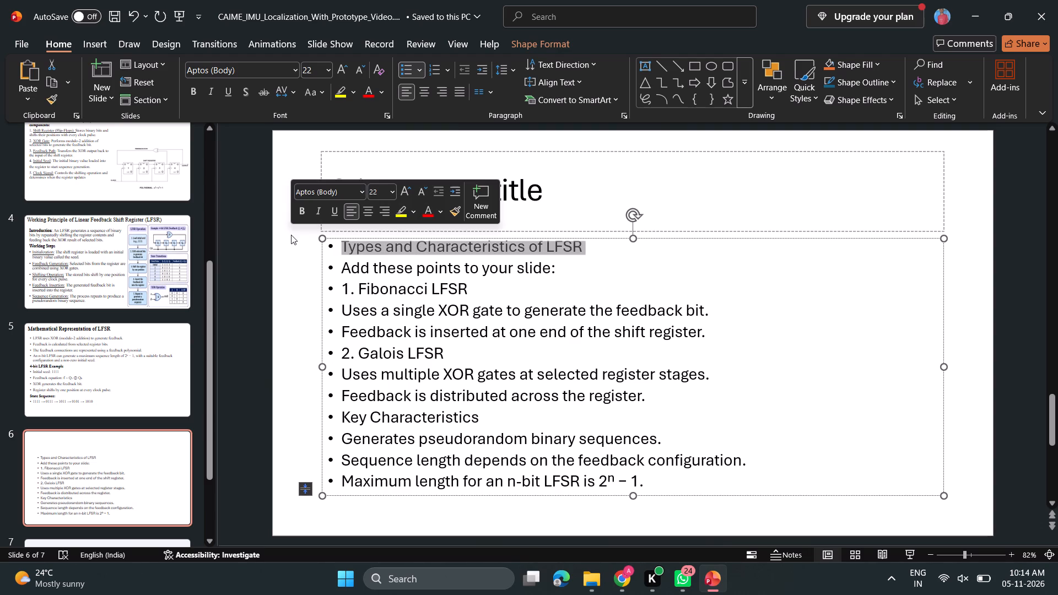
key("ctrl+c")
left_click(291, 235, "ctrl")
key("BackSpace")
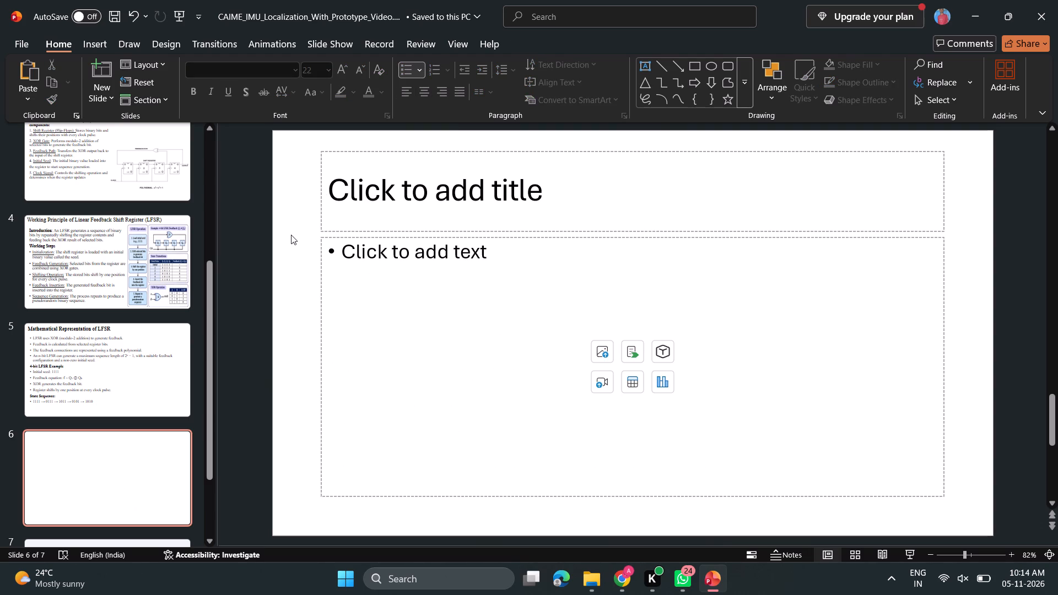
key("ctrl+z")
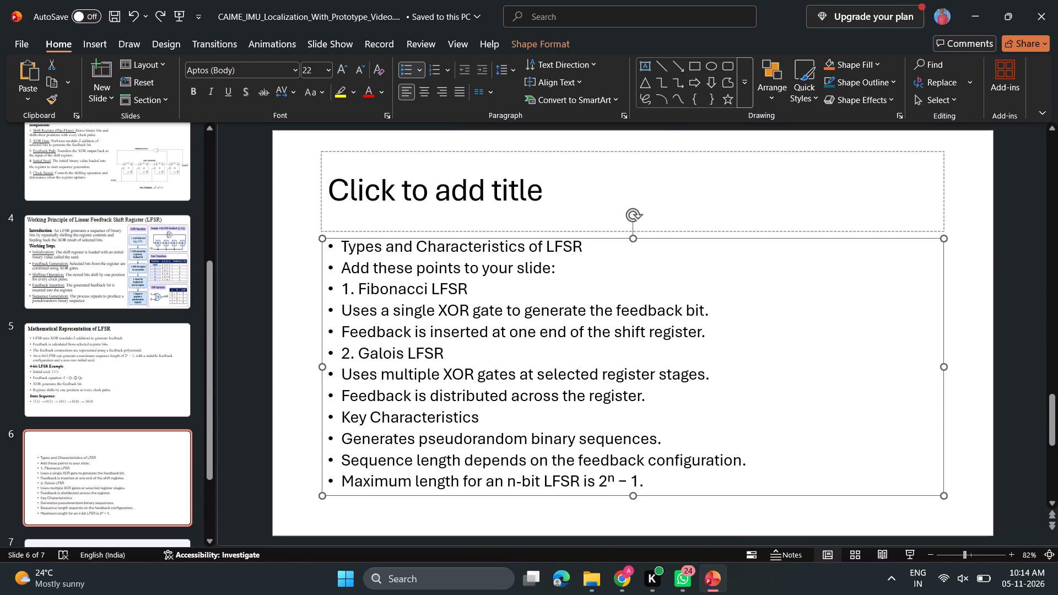
Move the "Types and Characteristics of LFSR" line from slide 6's body into the title placeholder and remove its bullet.
left_click_drag(593, 245, 311, 248)
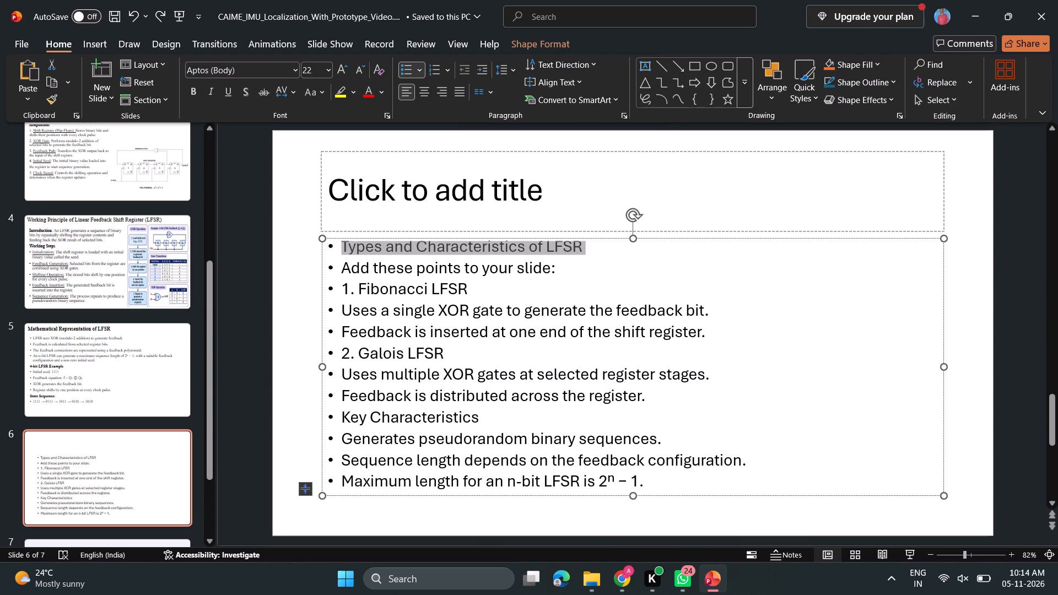
left_click_drag(311, 248, 338, 226)
key("ctrl+c")
key("BackSpace")
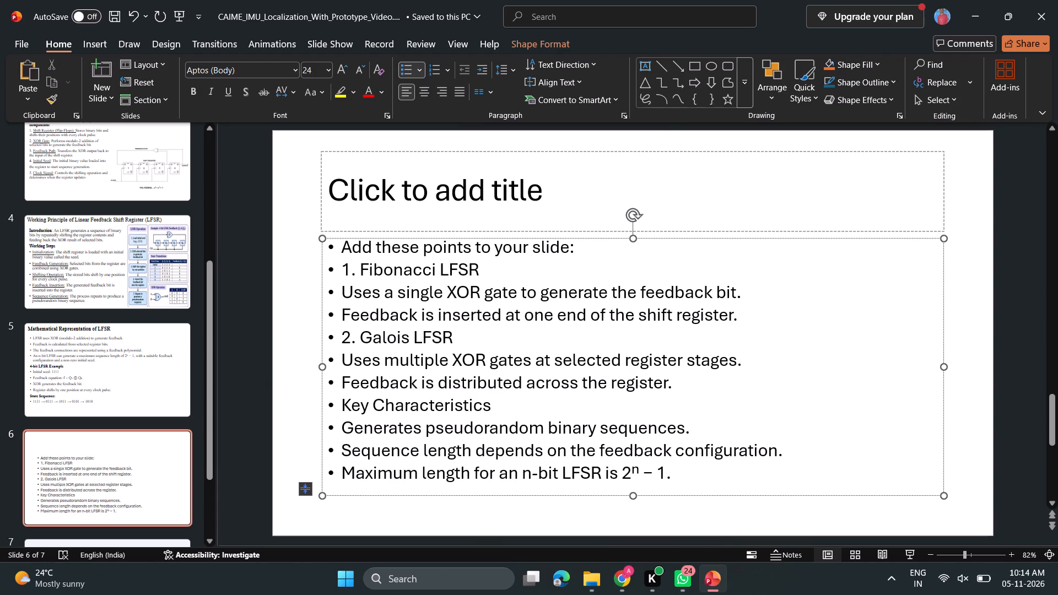
left_click(546, 208)
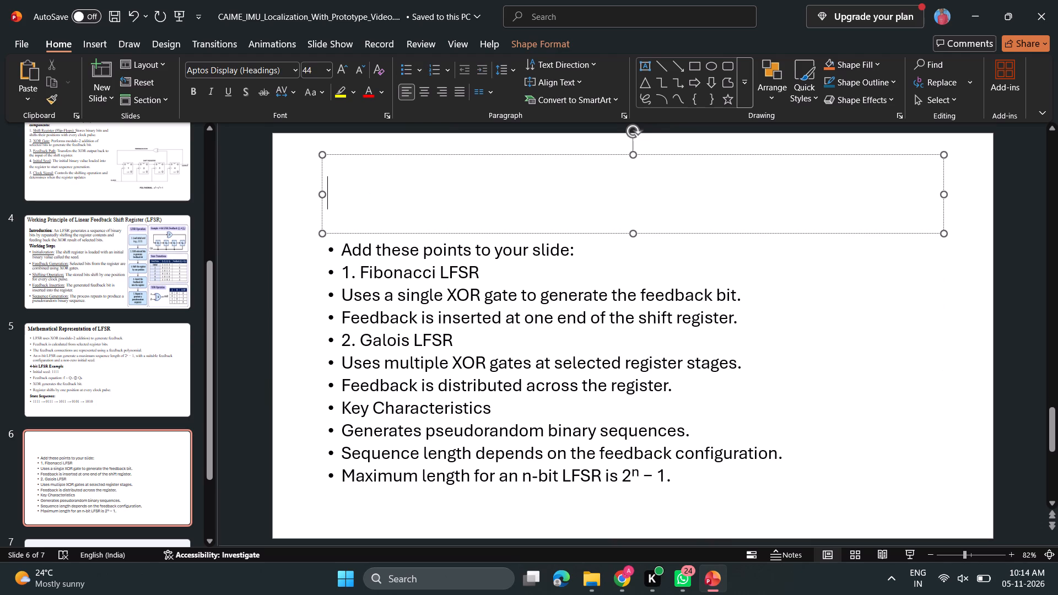
key("ctrl+v")
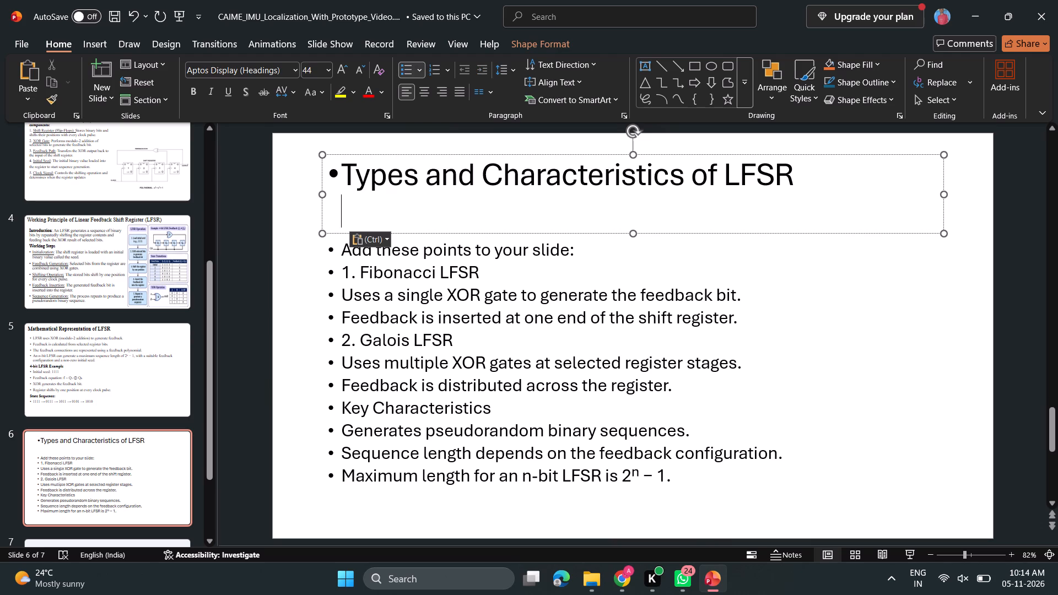
left_click(350, 172)
key("Left")
key("BackSpace")
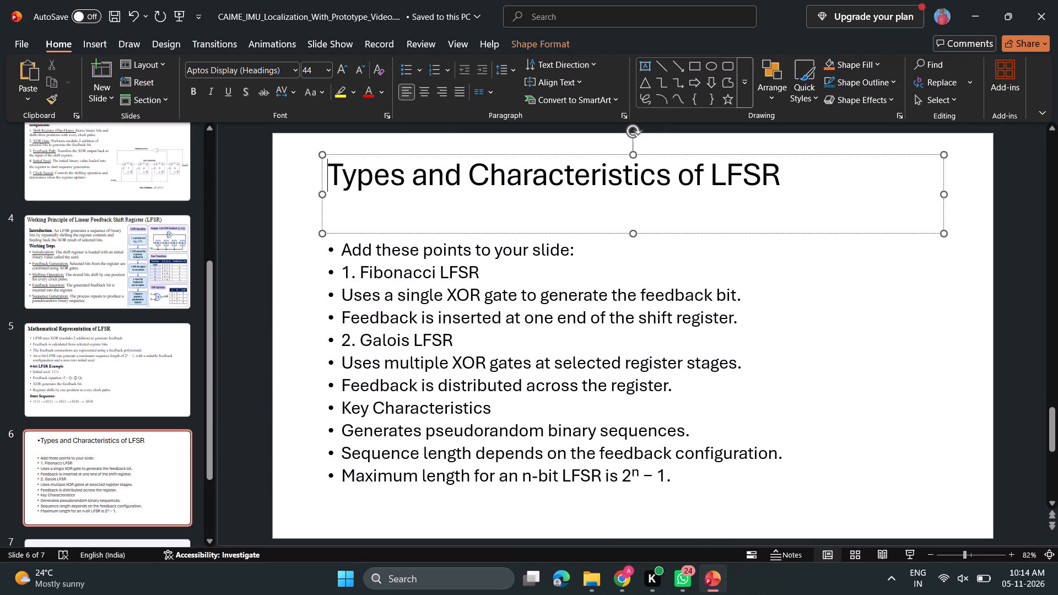
Set slide 6's title text "Types and Characteristics of LFSR" to 32 pt Times New Roman.
left_click_drag(794, 176, 705, 181)
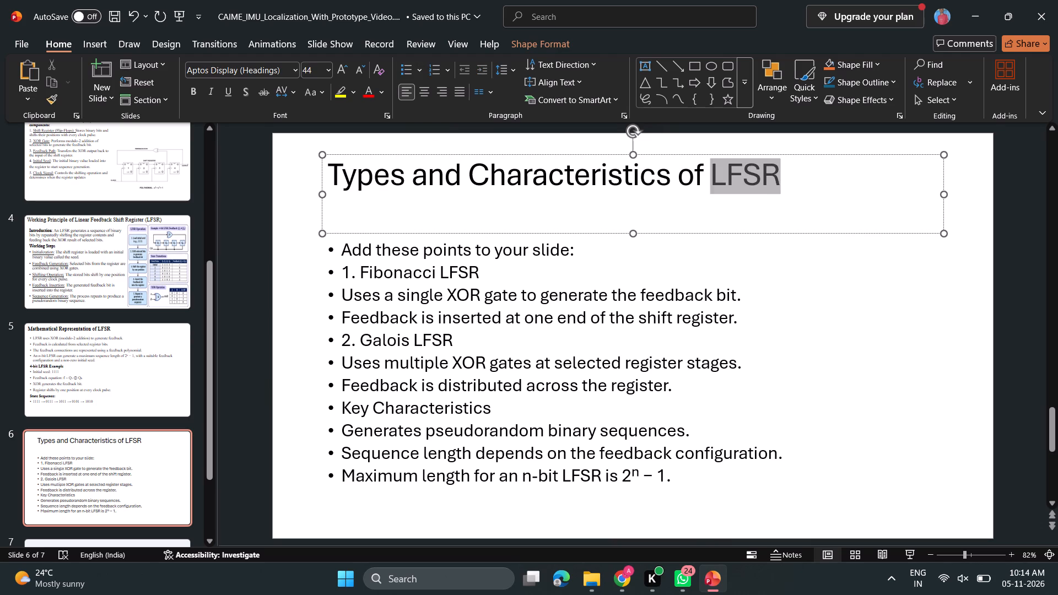
left_click_drag(705, 181, 381, 183)
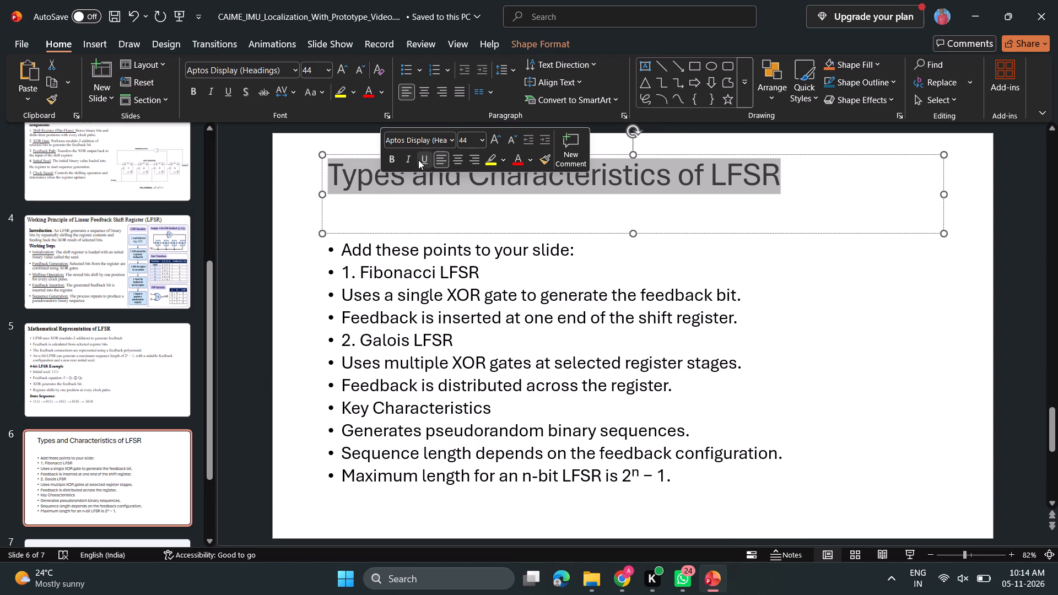
left_click(483, 138)
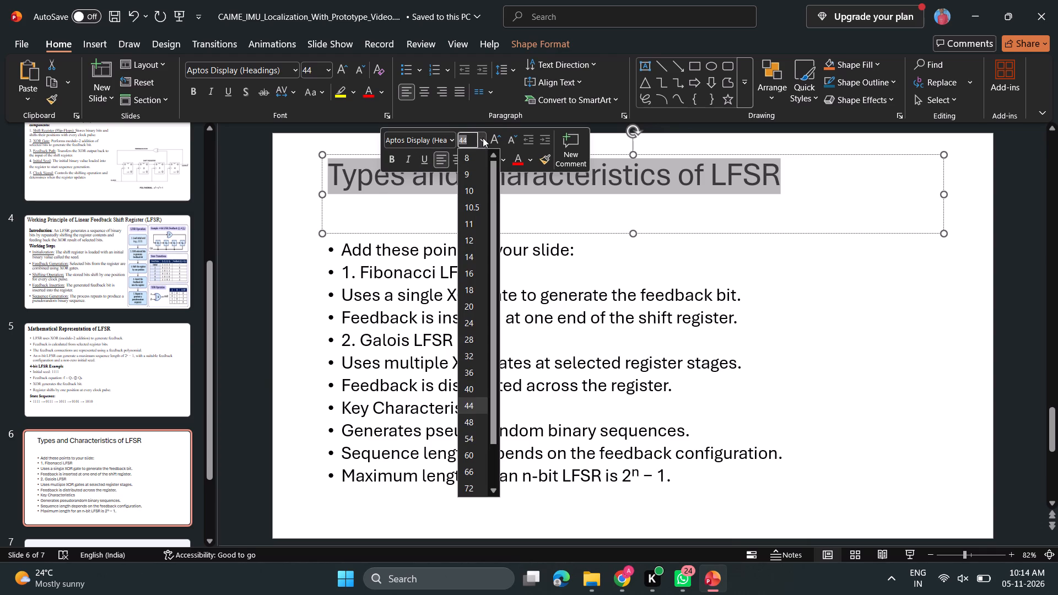
left_click(465, 349)
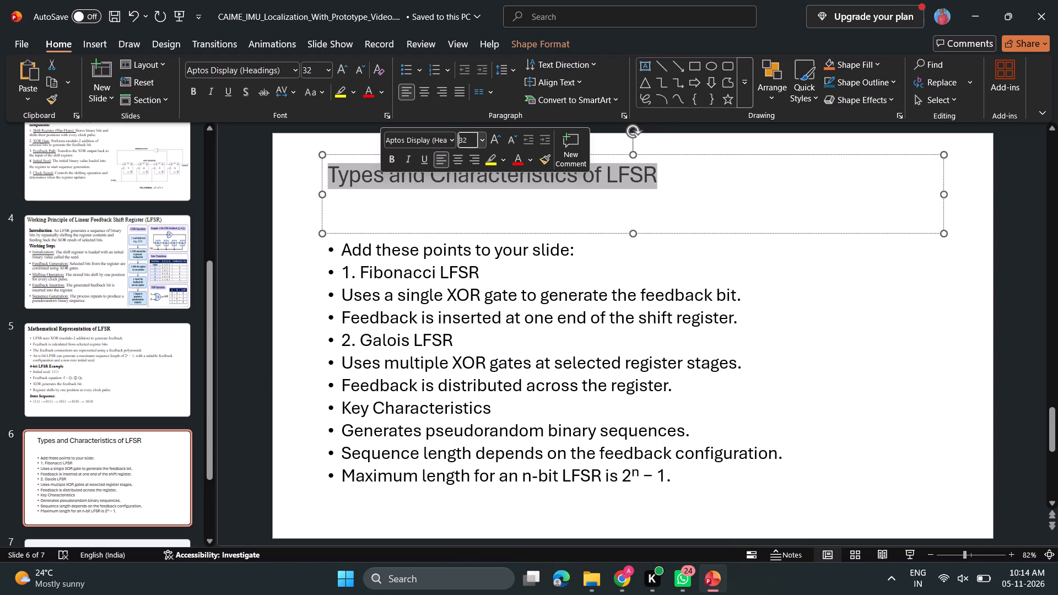
left_click(449, 136)
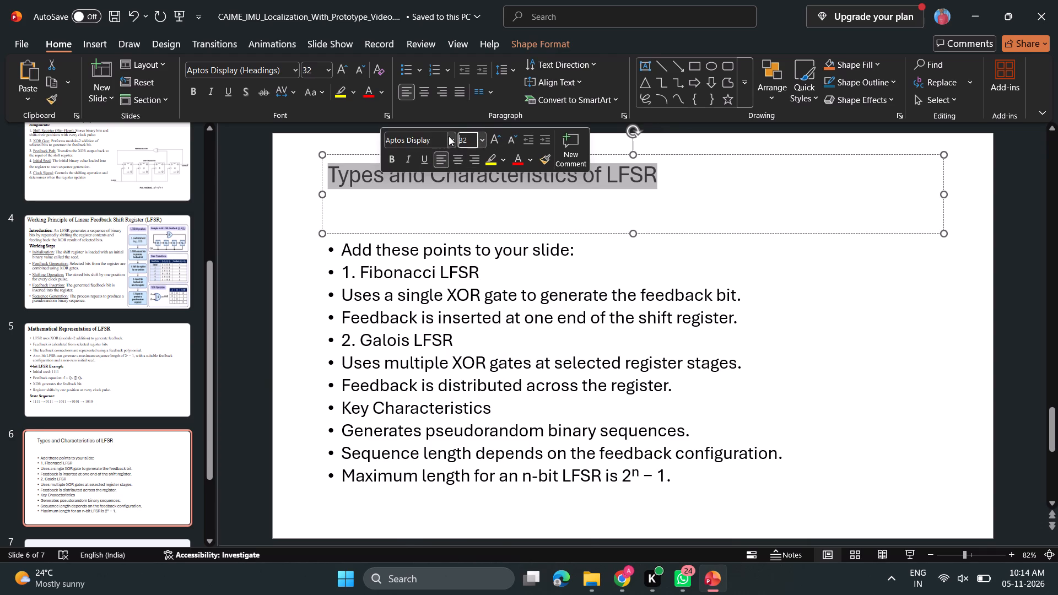
left_click(447, 240)
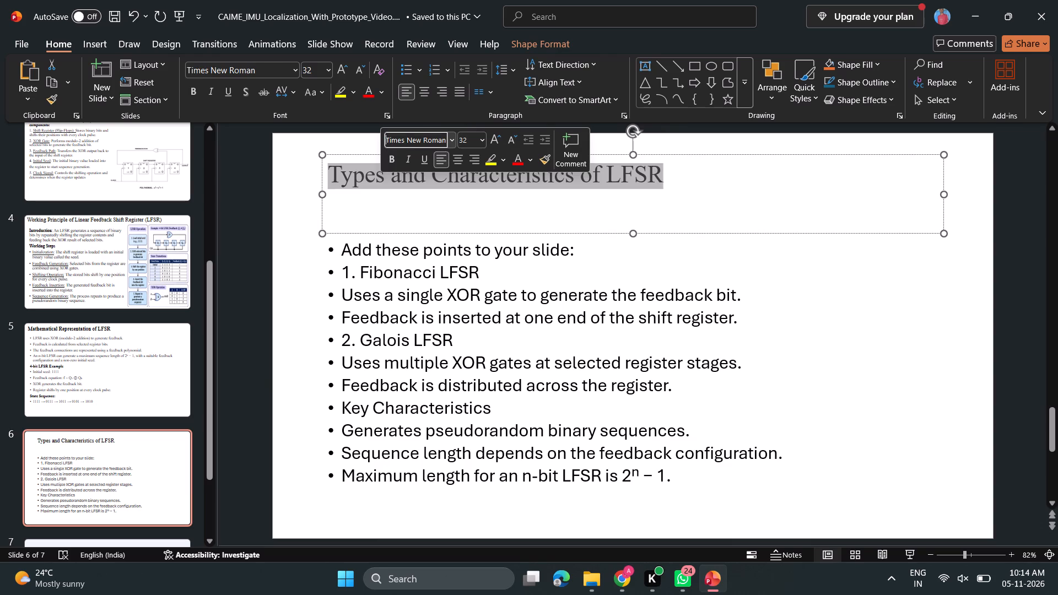
Narrow slide 6's title box, move it to the slide's upper-left corner, and shift the body placeholder up and left beneath it.
left_click_drag(944, 192, 730, 192)
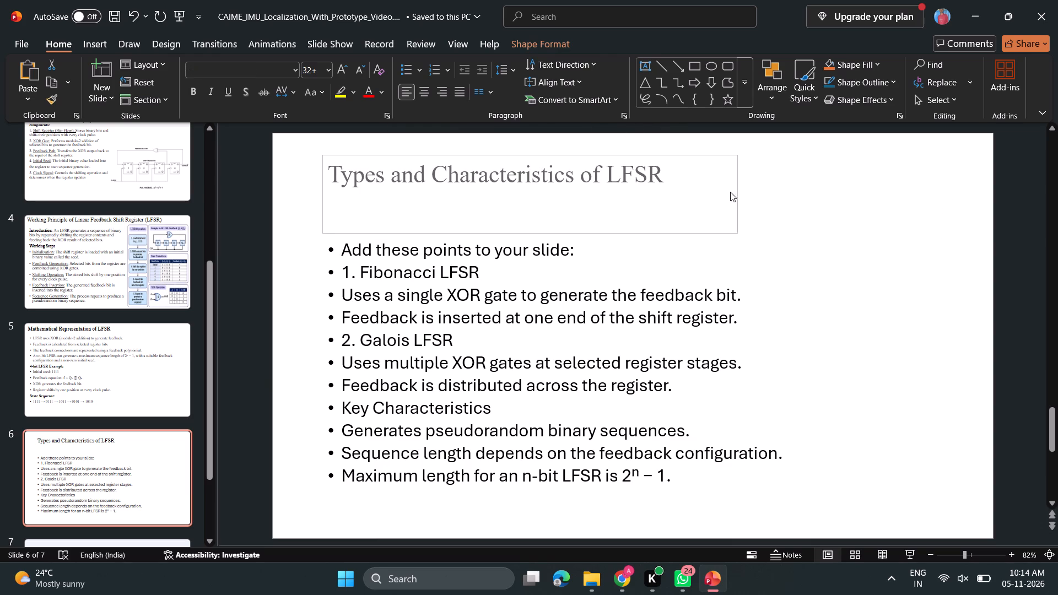
left_click_drag(730, 192, 711, 193)
left_click_drag(477, 156, 431, 143)
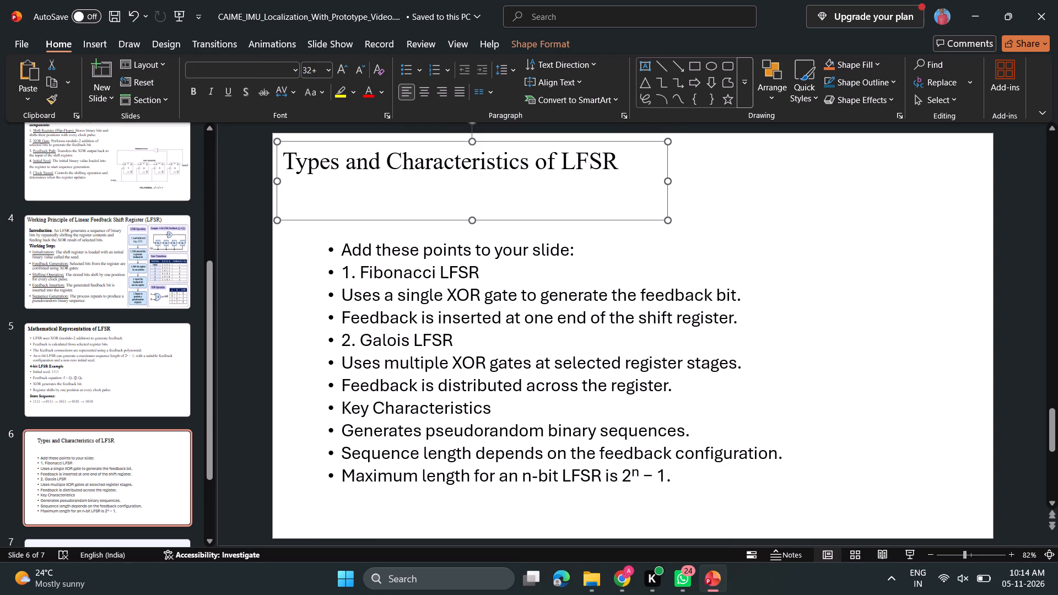
left_click(466, 258)
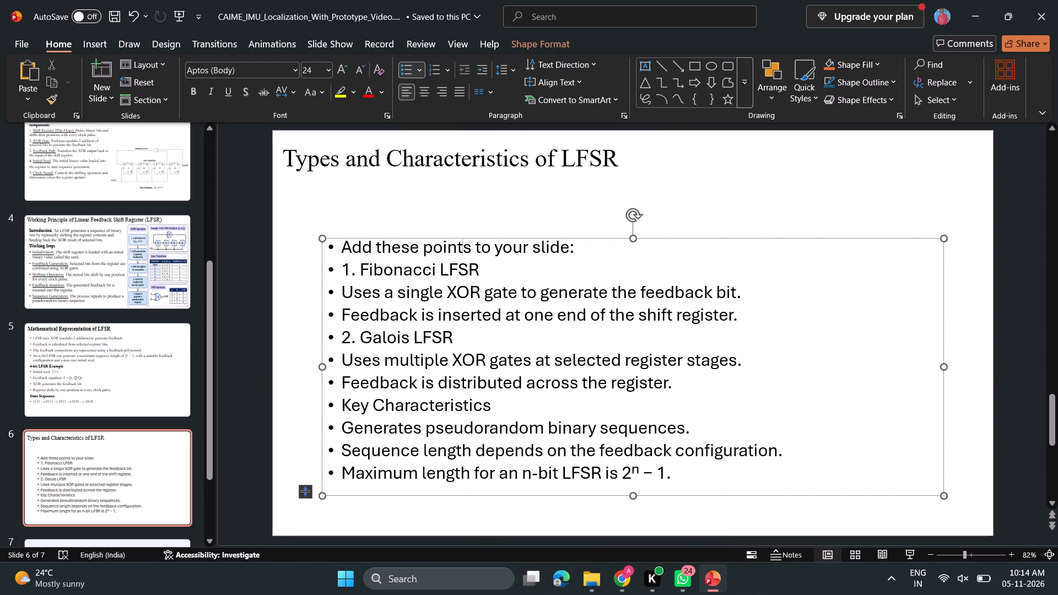
left_click_drag(447, 236, 418, 201)
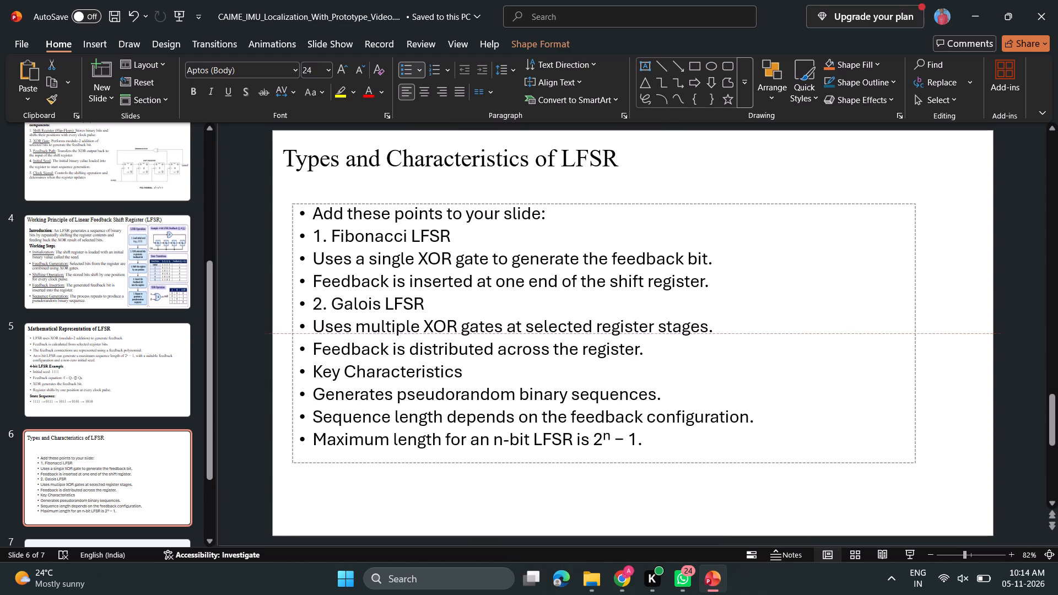
left_click_drag(418, 201, 419, 192)
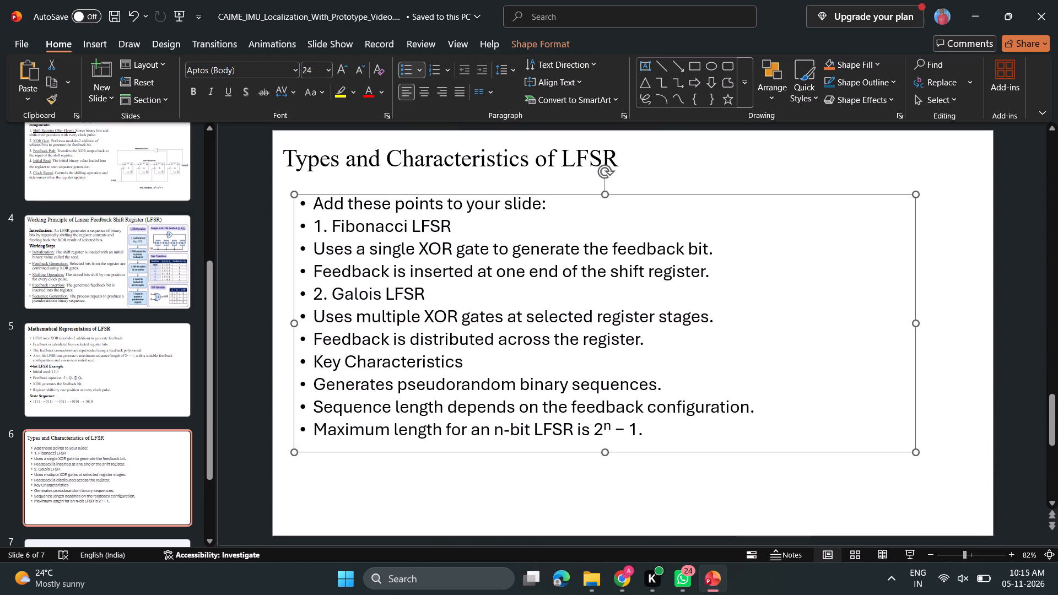
Delete the "Add these points to your slide:" line from slide 6's body and remove the bullet from "1. Fibonacci LFSR".
left_click_drag(552, 204, 325, 197)
key("BackSpace")
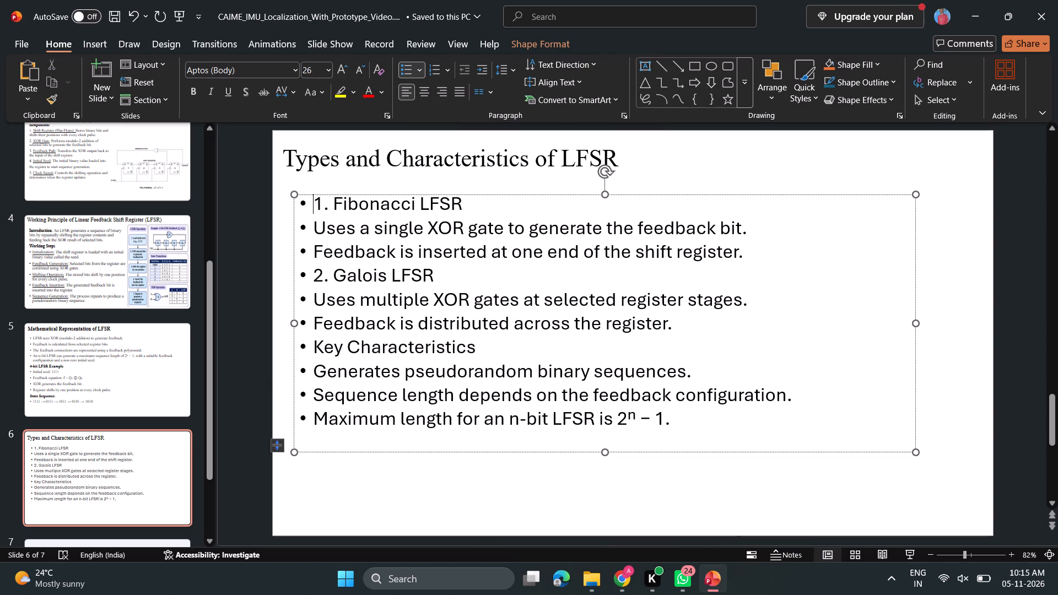
key("BackSpace")
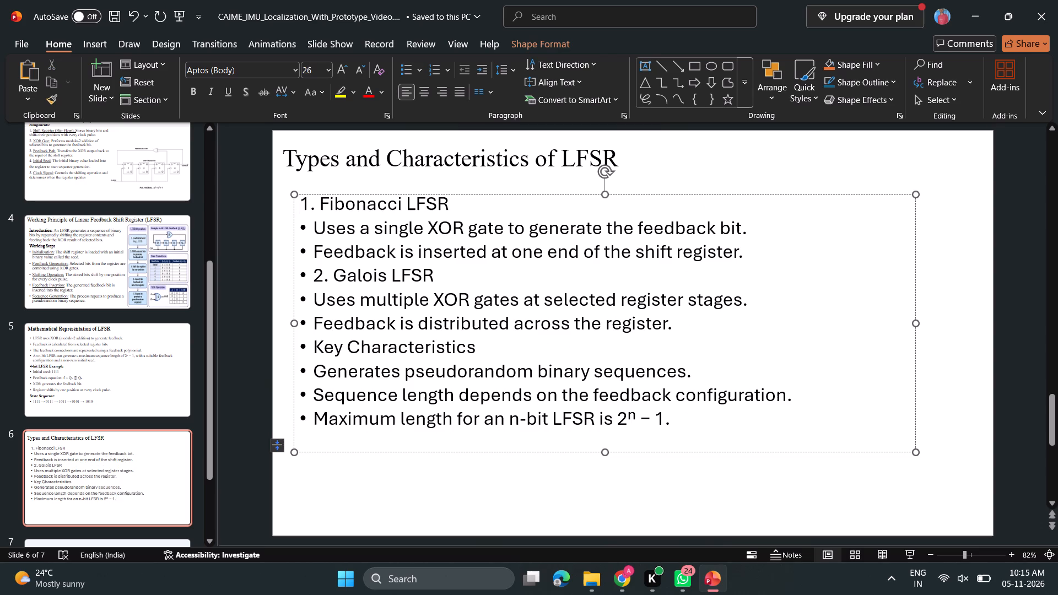
Change all of slide 6's body text to Times New Roman and reduce its size to 22 pt.
left_click_drag(676, 435, 295, 165)
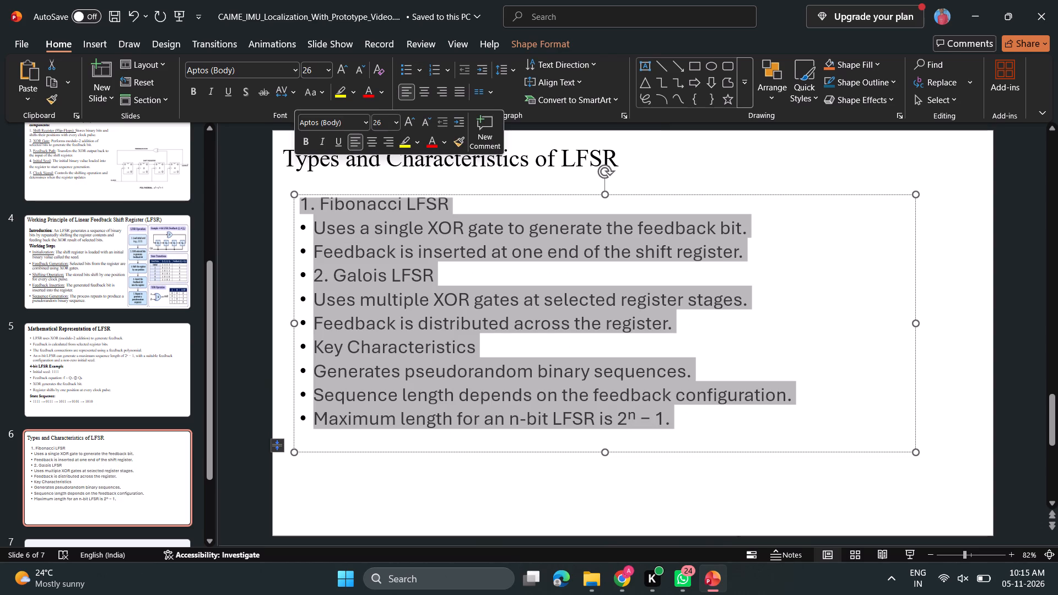
left_click(364, 122)
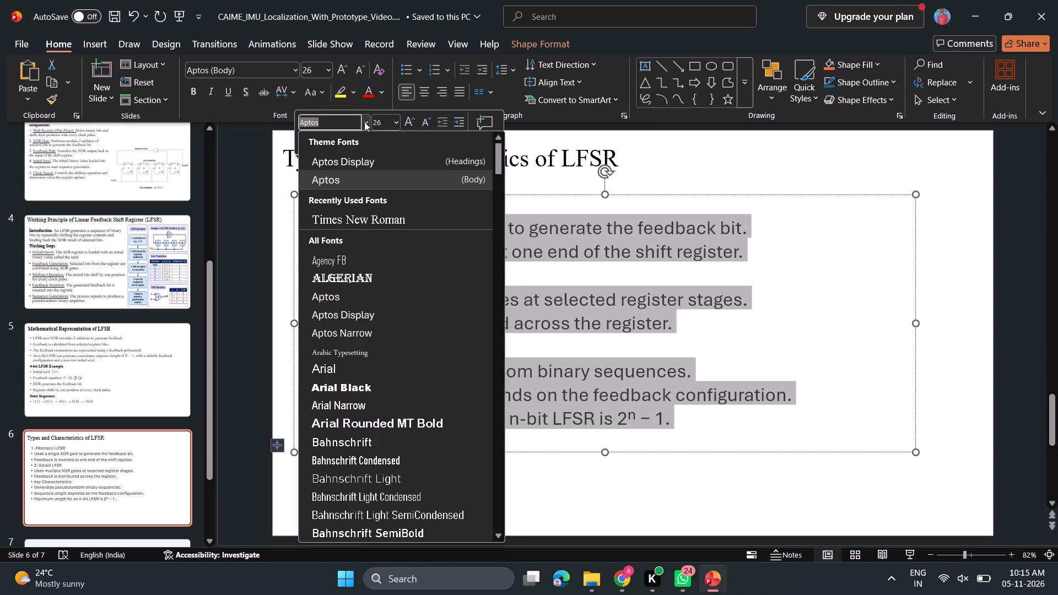
left_click(369, 213)
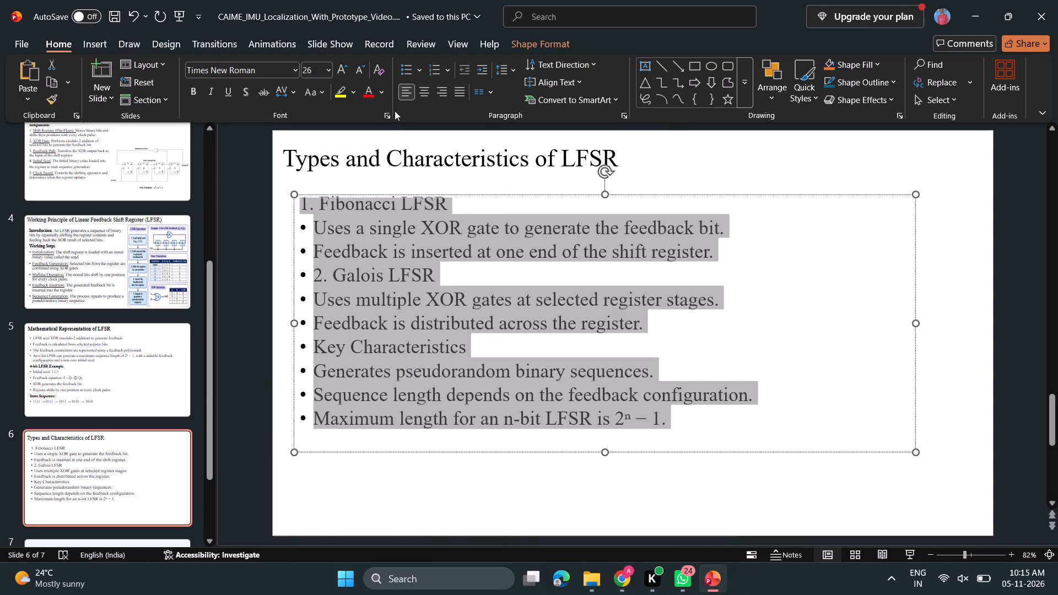
left_click(330, 65)
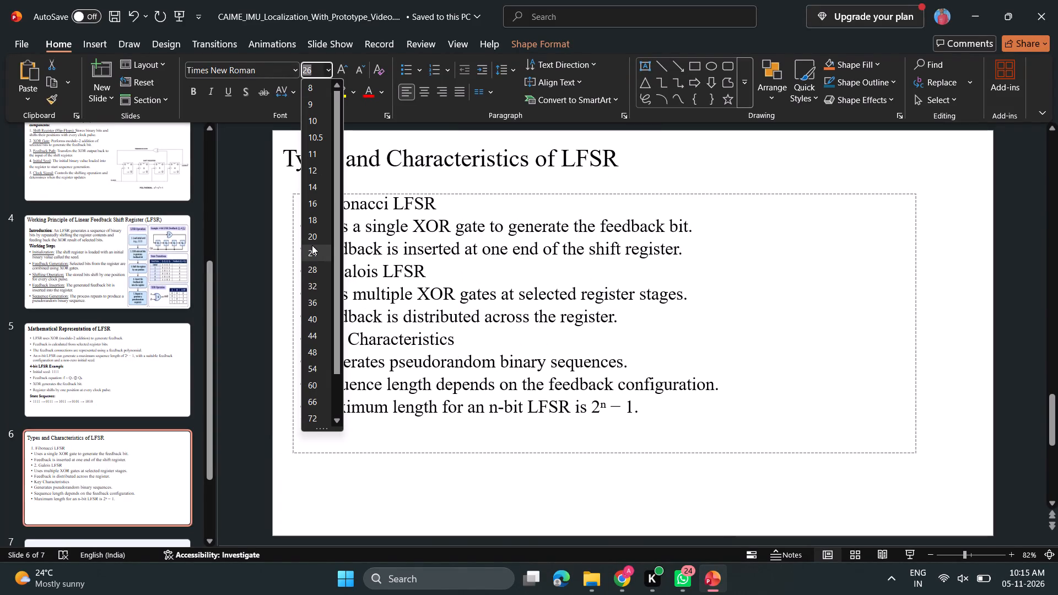
left_click(312, 244)
Remove the bullets from the "2. Galois LFSR" and "Key Characteristics" lines in slide 6's body.
left_click(467, 272)
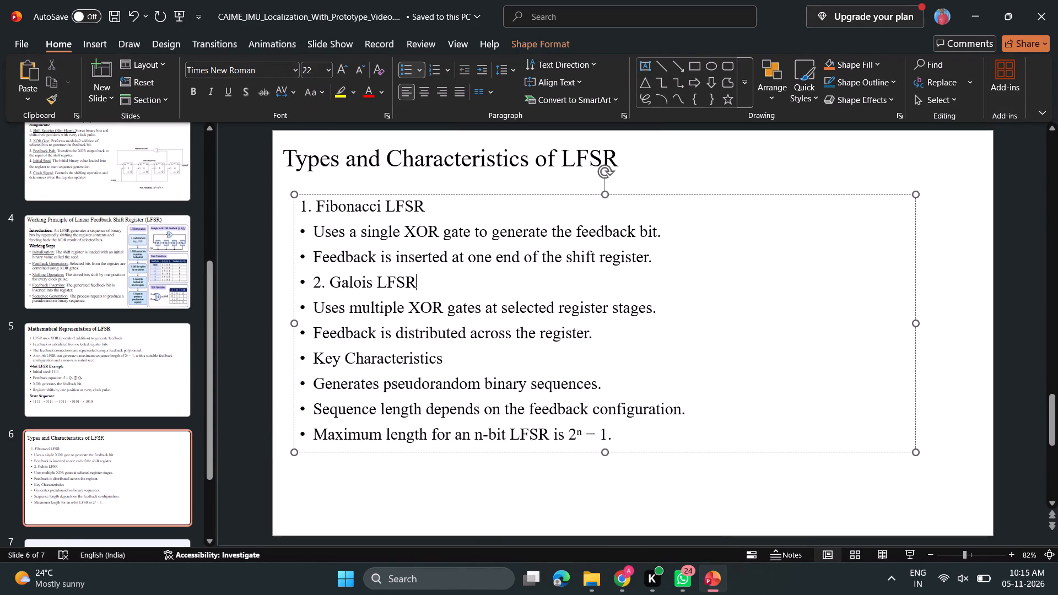
left_click(316, 282)
key("BackSpace")
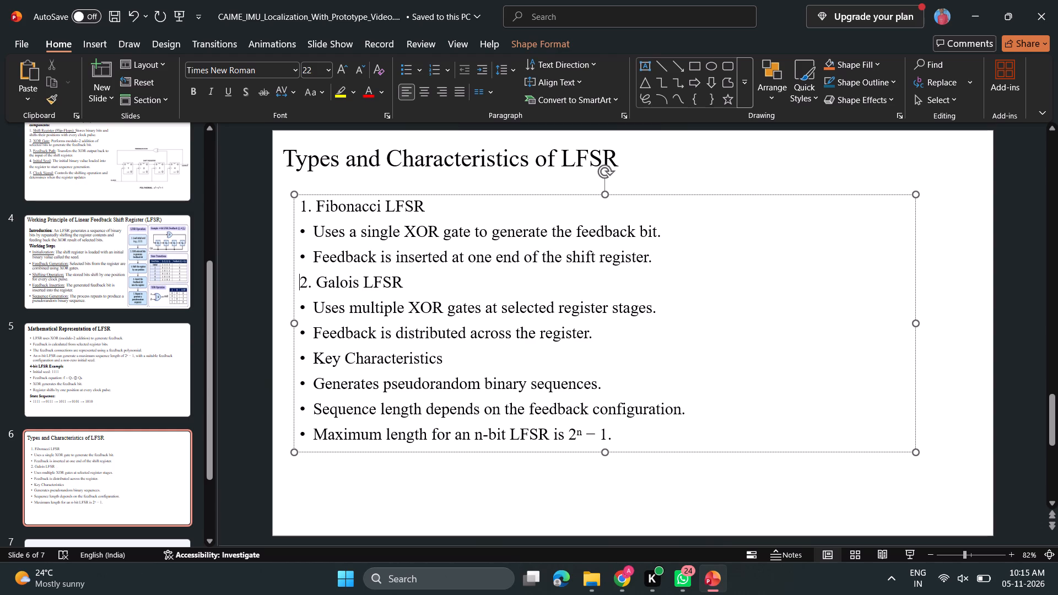
left_click(307, 354)
key("BackSpace")
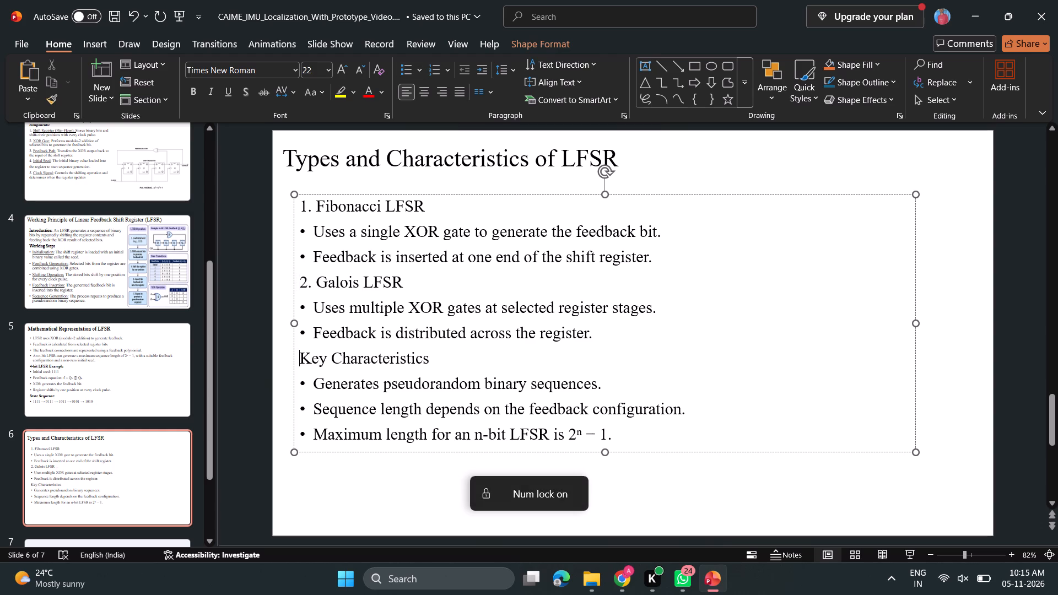
Make the body headings "Key Characteristics", "2. Galois LFSR" and "1. Fibonacci LFSR" bold.
left_click_drag(429, 360, 279, 364)
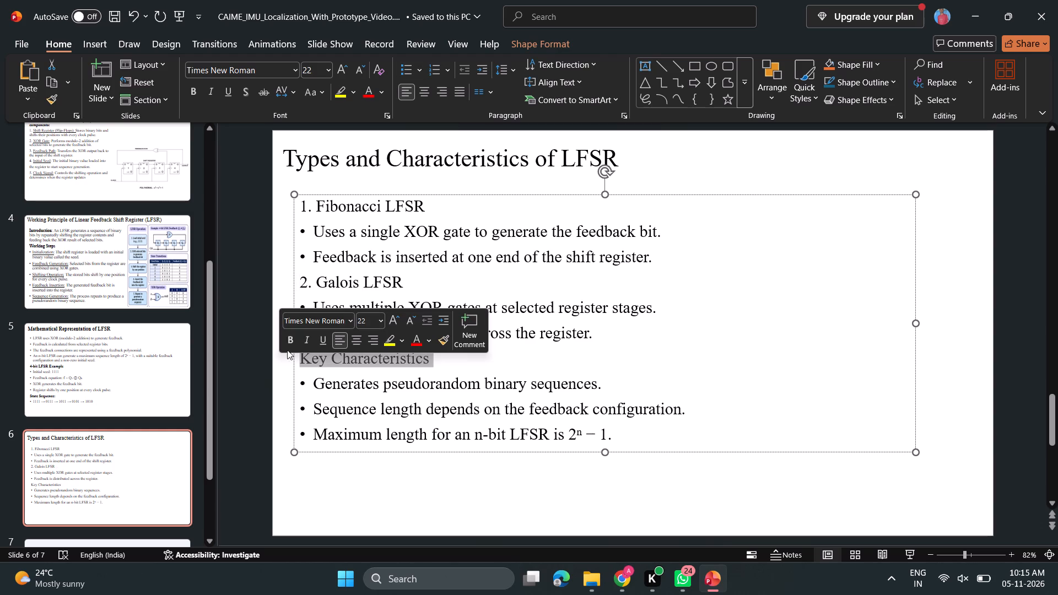
left_click(289, 338)
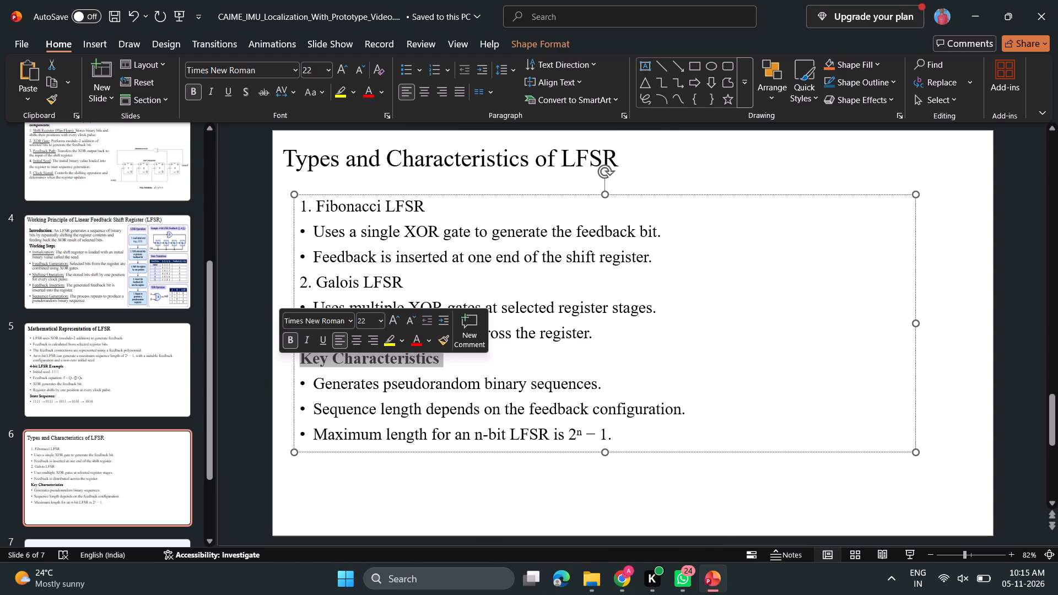
left_click_drag(423, 277, 304, 284)
scroll(401, 278, "left", 1)
scroll(310, 285, "left", 1)
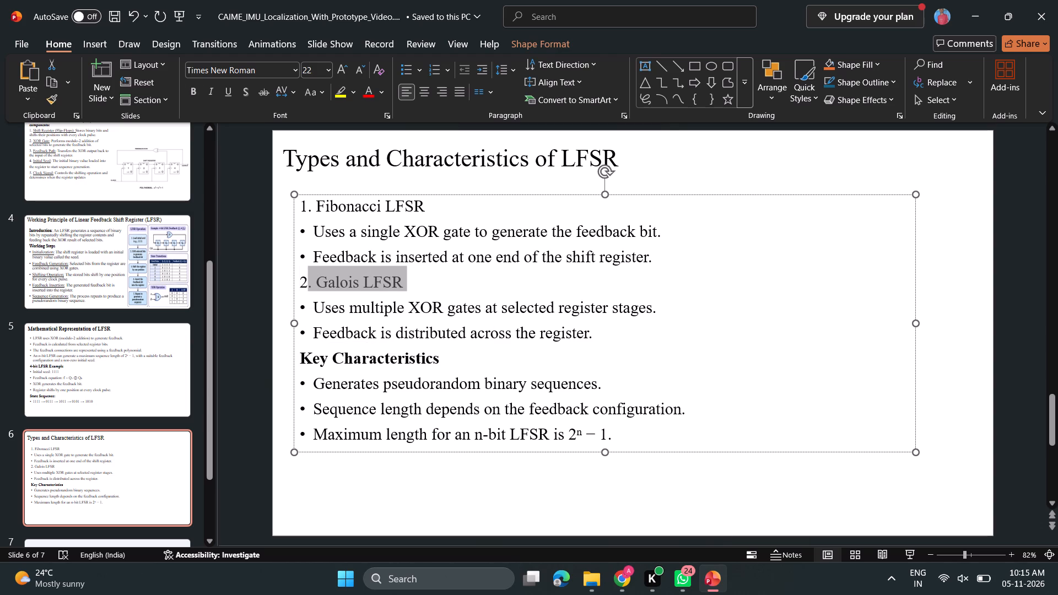
left_click_drag(304, 284, 299, 283)
scroll(304, 284, "left", 1)
left_click(315, 254)
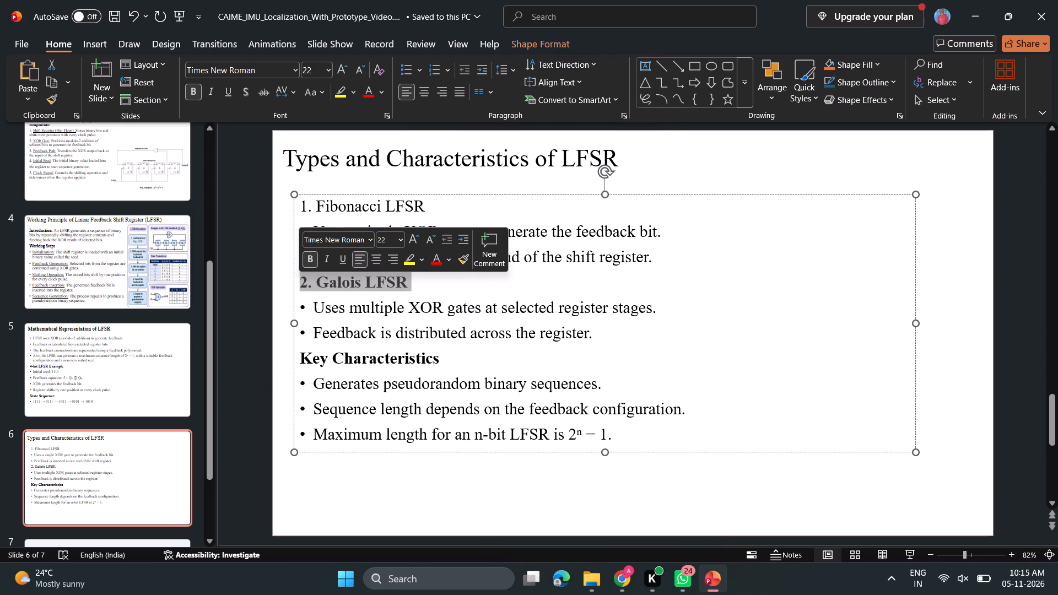
left_click(428, 197)
left_click(430, 202)
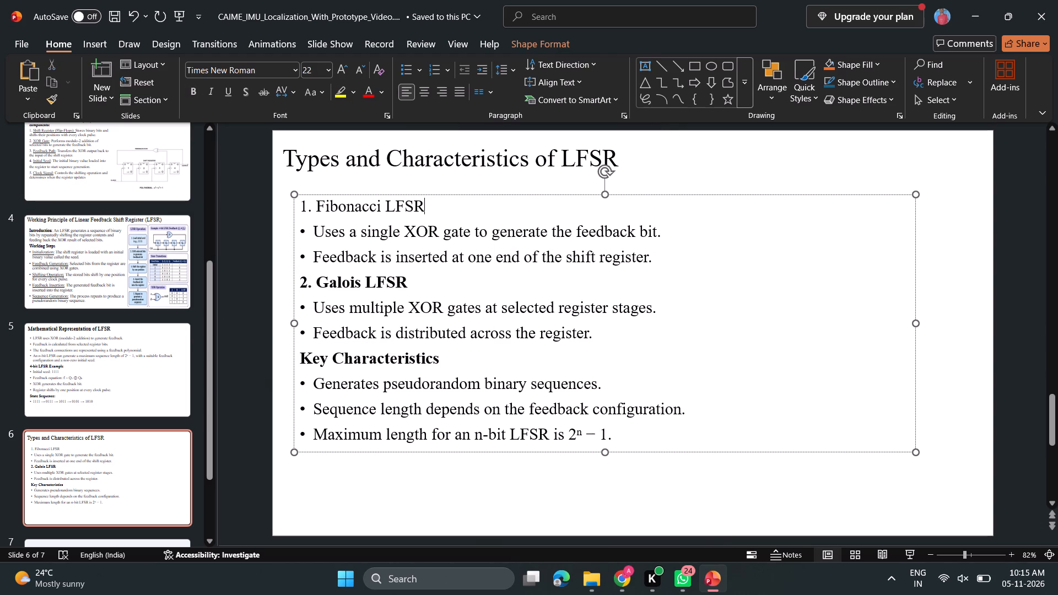
left_click_drag(430, 202, 286, 191)
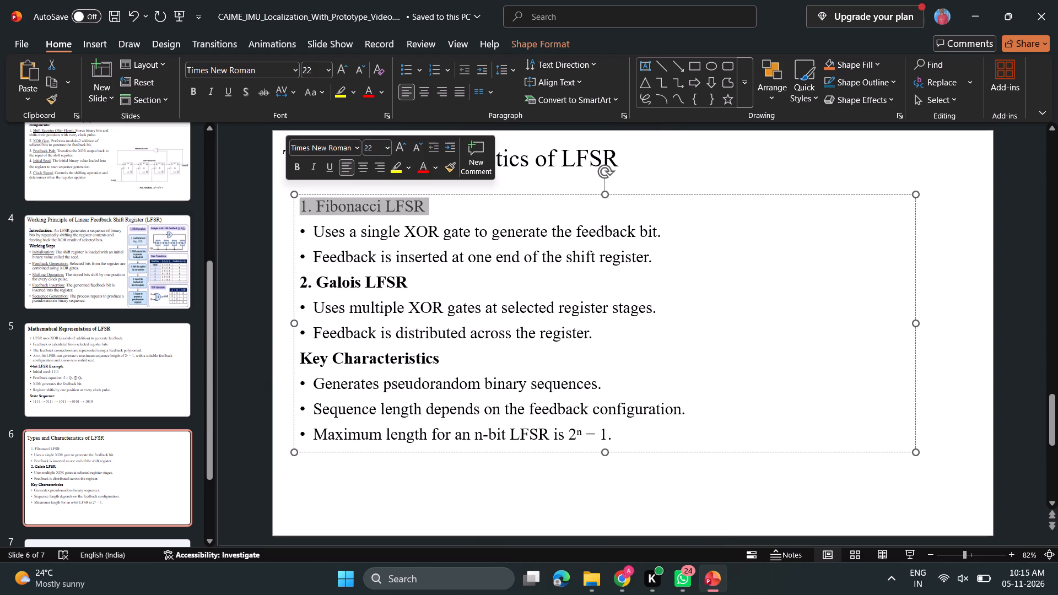
left_click(291, 170)
Enlarge slide 6's body placeholder by extending its right edge and bottom edge outward.
left_click(642, 234)
left_click_drag(916, 320, 959, 321)
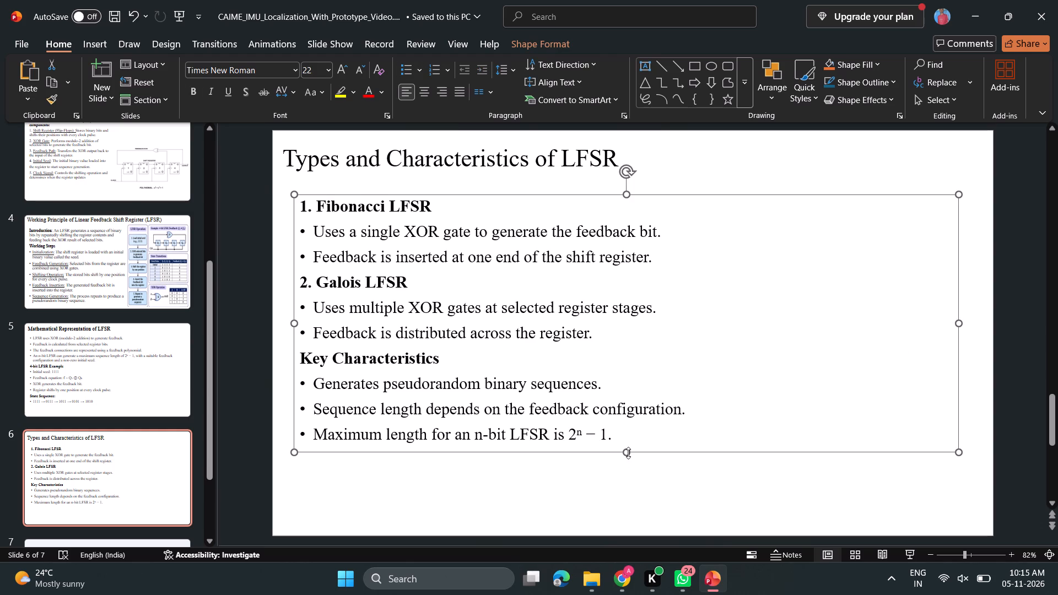
left_click_drag(628, 453, 638, 494)
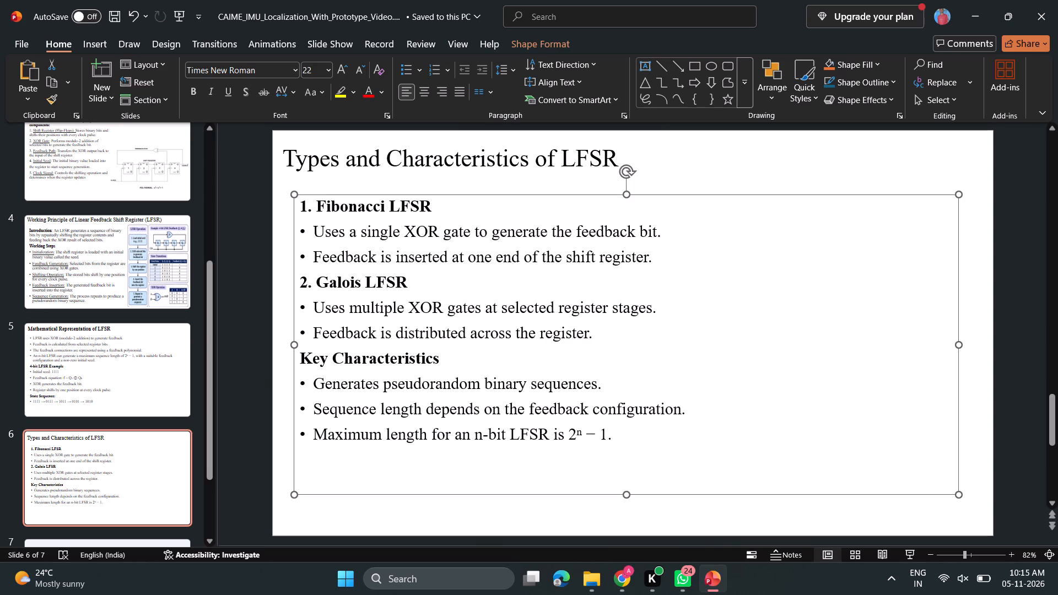
Insert a new title-and-content slide after slide 6, before the THANK YOU slide.
scroll(102, 302, "down", 3)
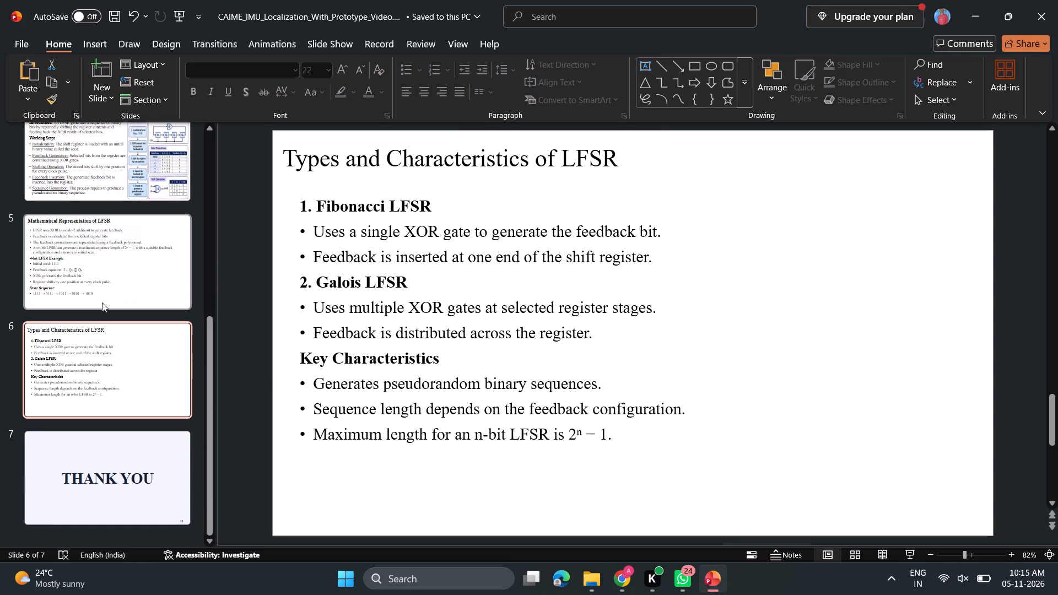
left_click(100, 63)
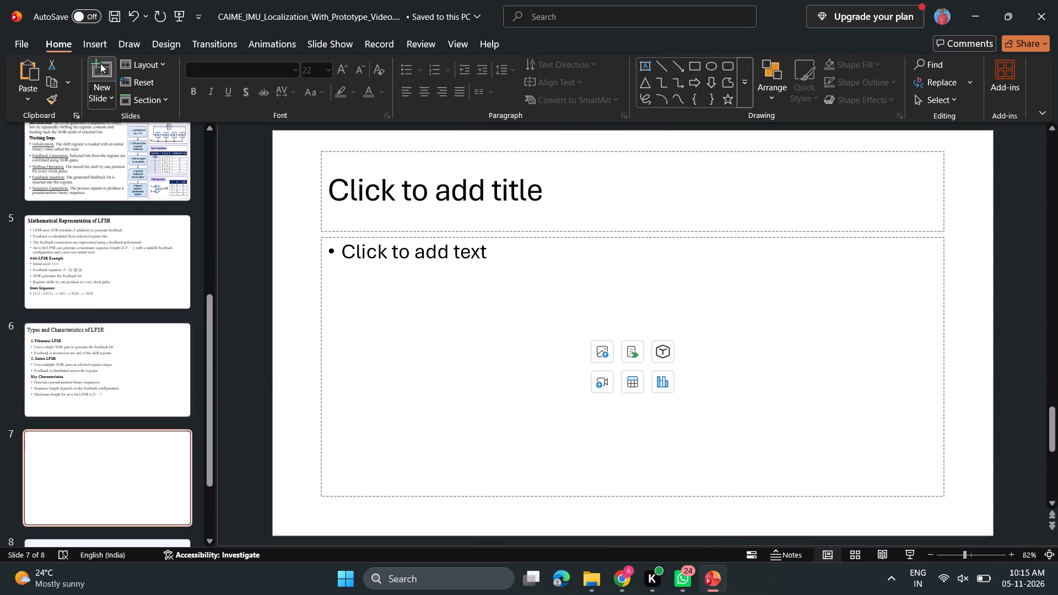
scroll(145, 369, "down", 1)
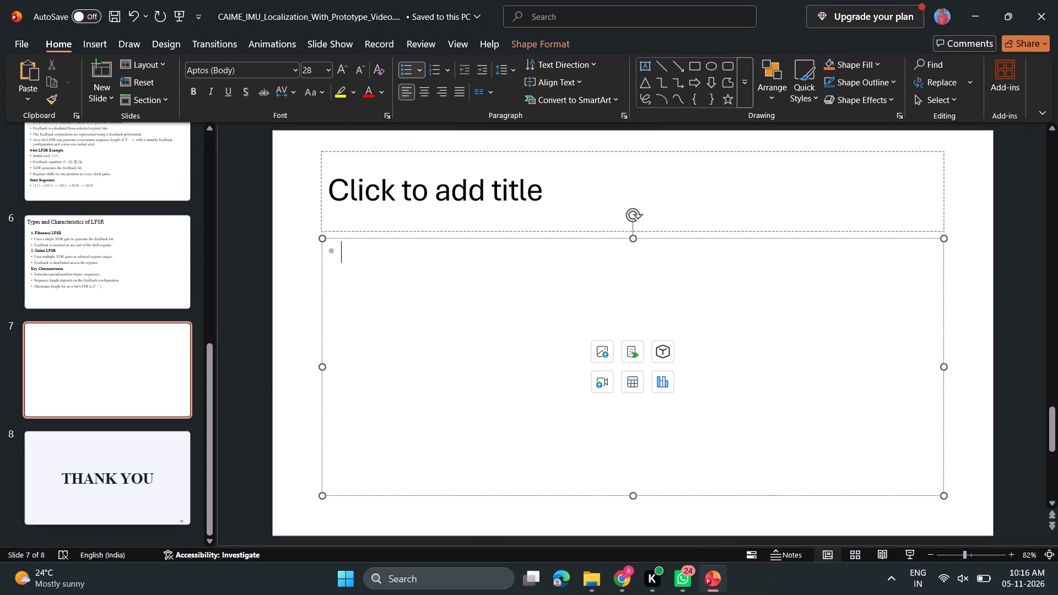
key("ctrl+v")
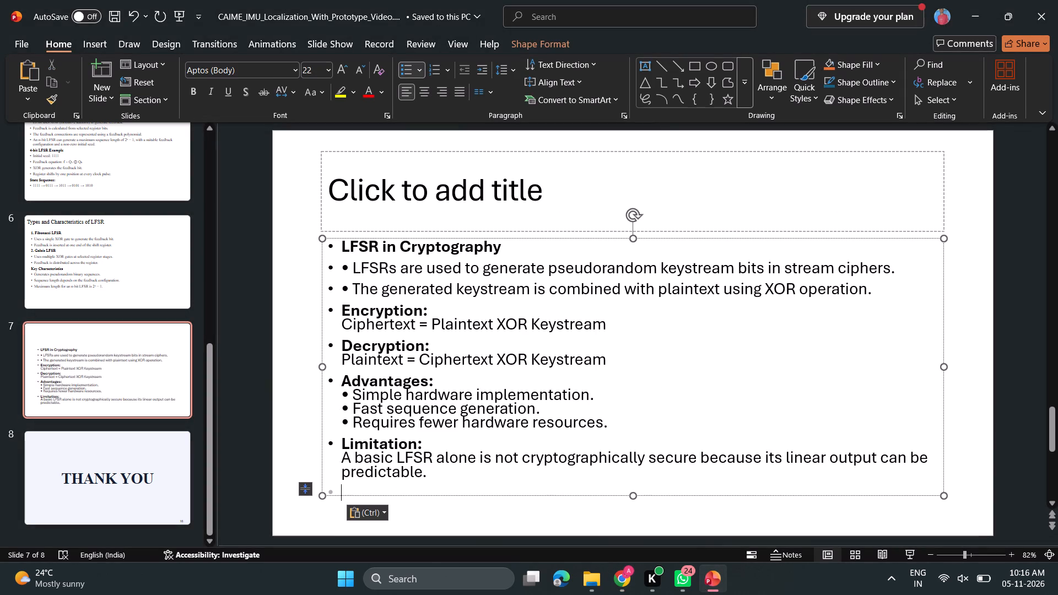
Move the "LFSR in Cryptography" line from slide 7's body into the title placeholder, removing the first body line's extra bullet.
left_click_drag(509, 241, 328, 240)
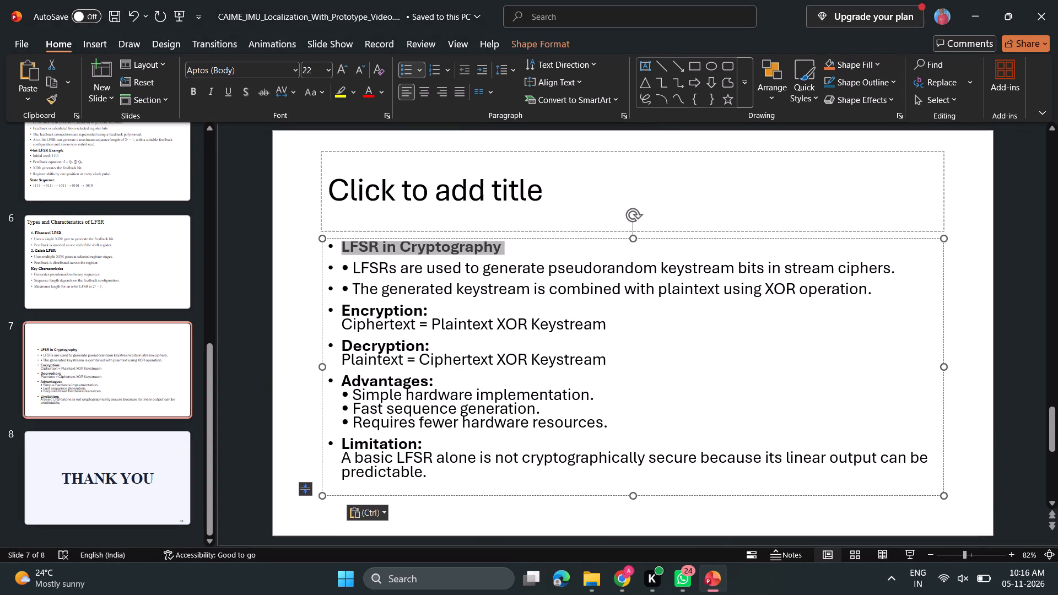
key("ctrl+c")
key("BackSpace")
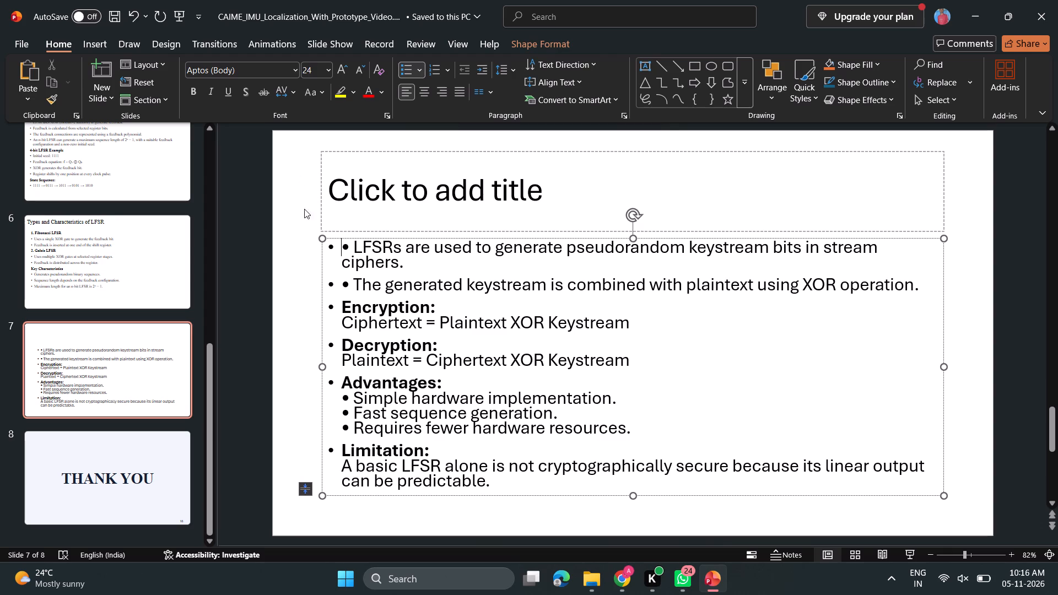
key("BackSpace")
left_click(412, 196)
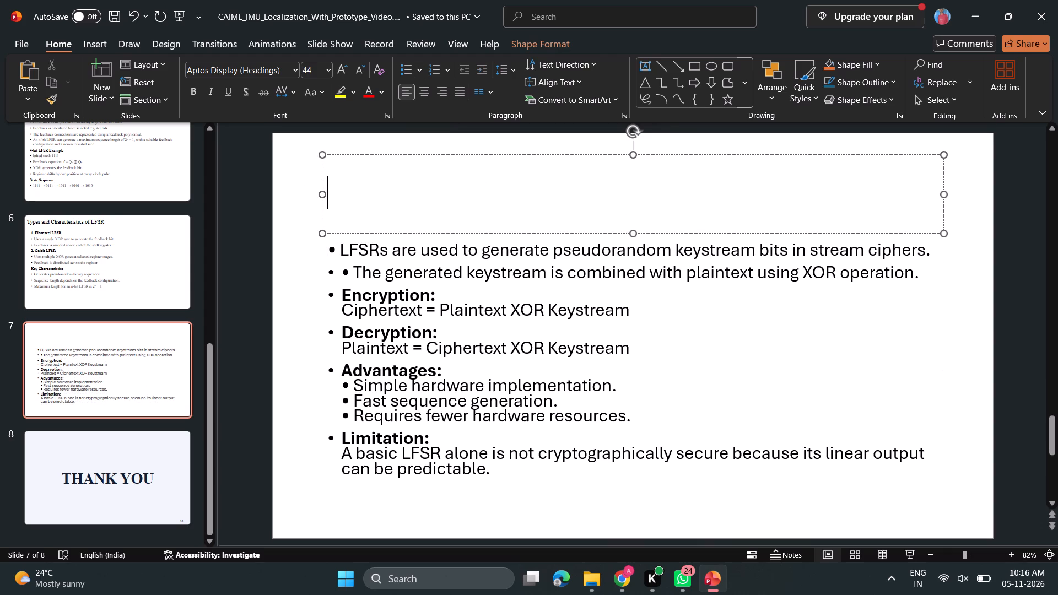
key("ctrl+v")
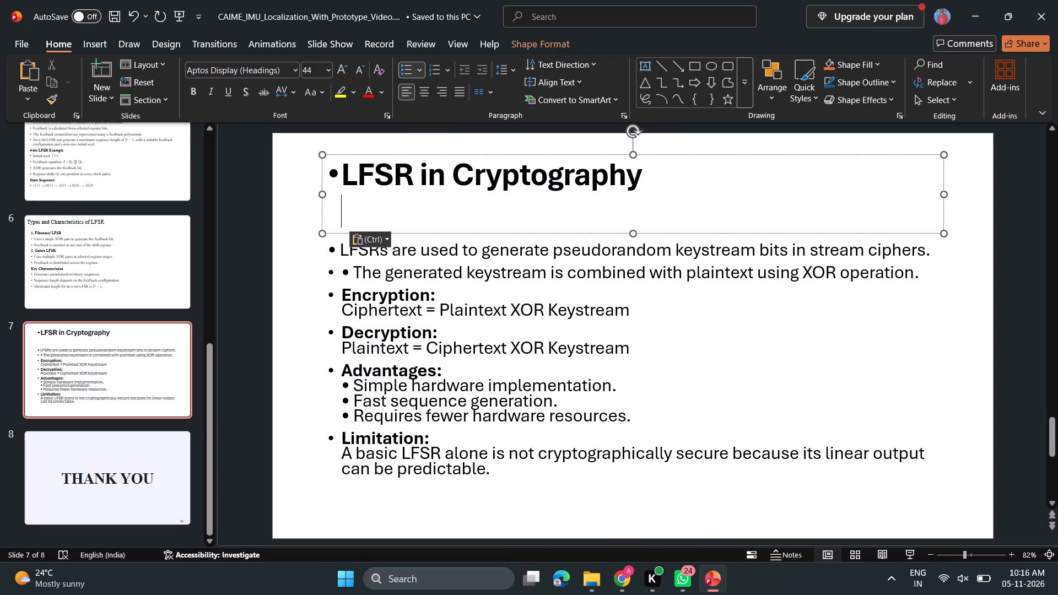
Format slide 7's title text in Times New Roman at size 32.
left_click_drag(679, 188, 447, 171)
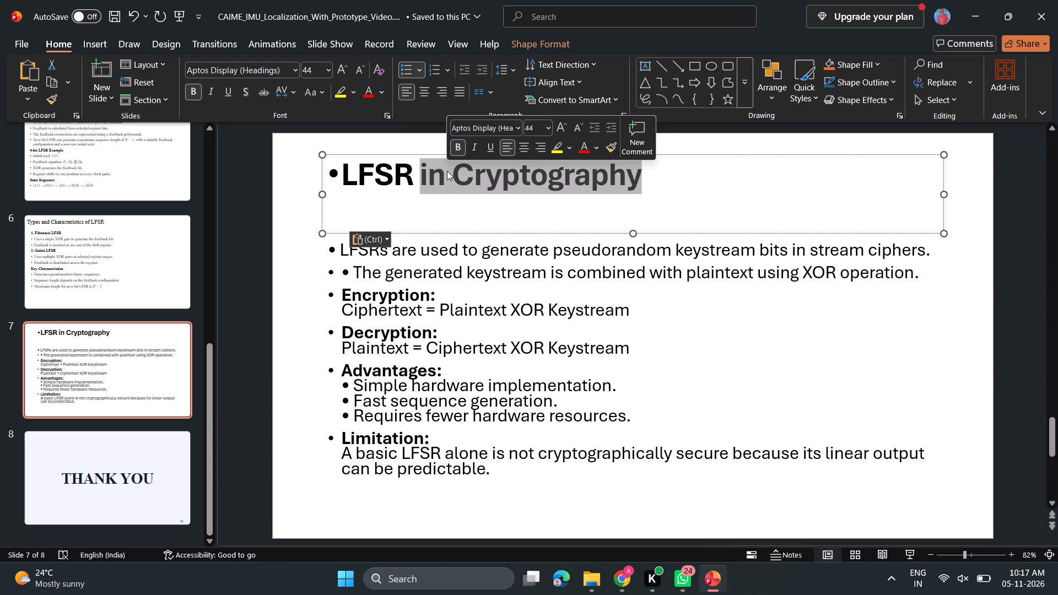
scroll(483, 151, "right", 1)
left_click(601, 186)
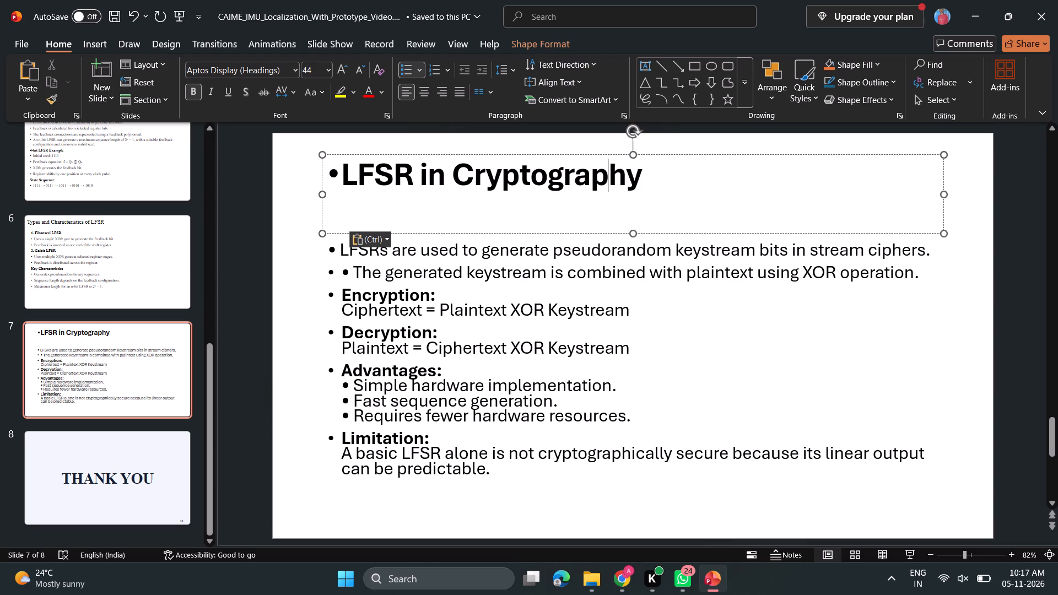
left_click_drag(654, 183, 361, 151)
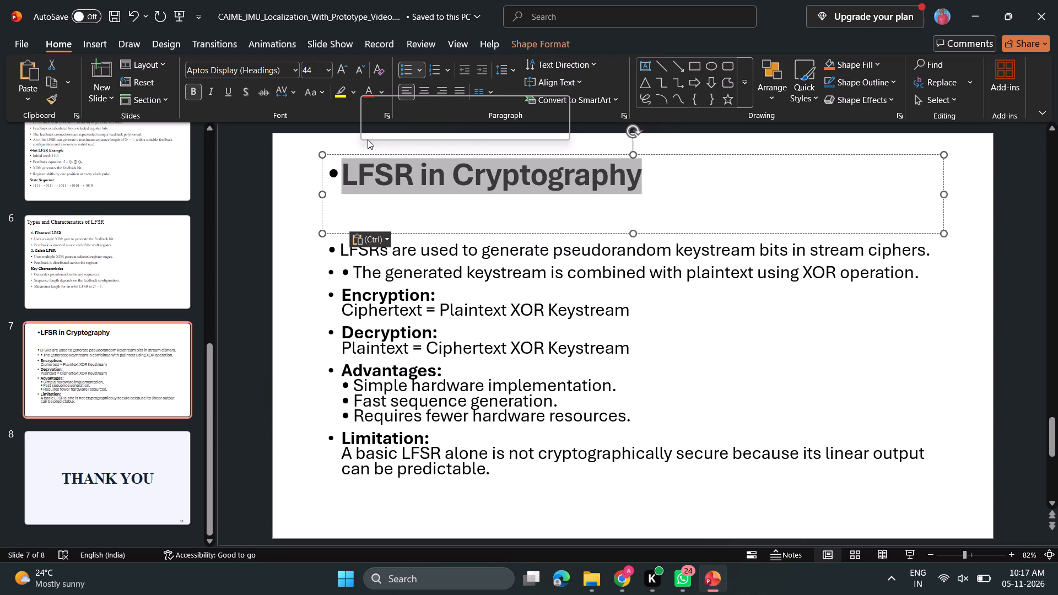
left_click(430, 105)
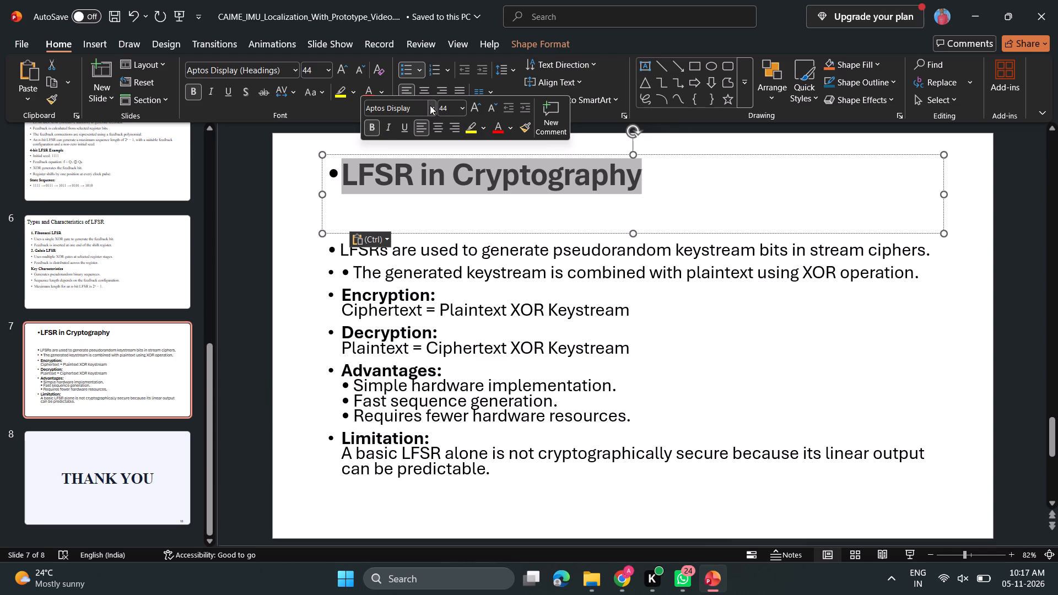
left_click(415, 209)
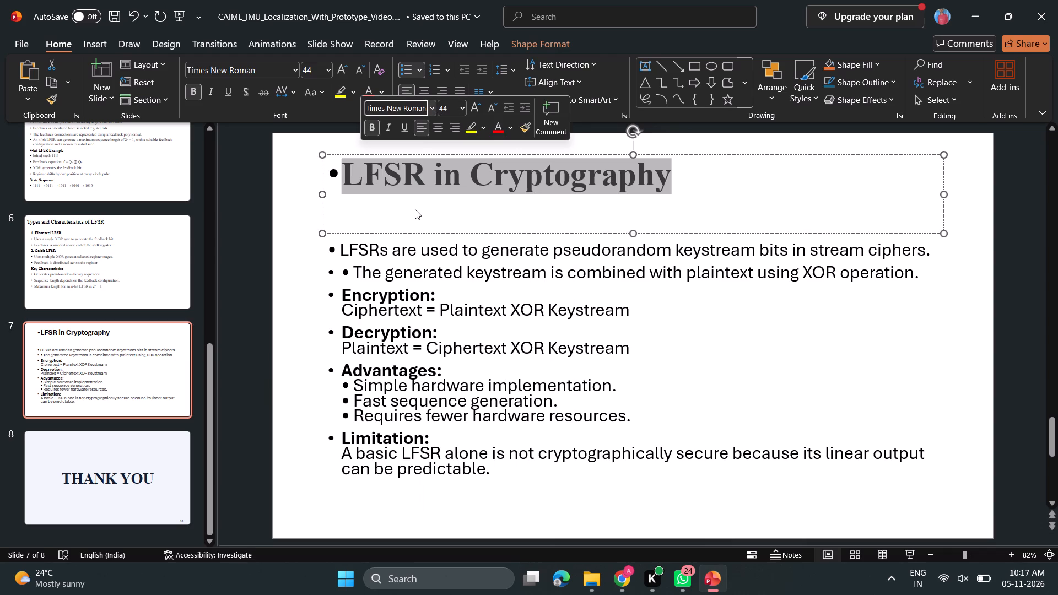
left_click(327, 68)
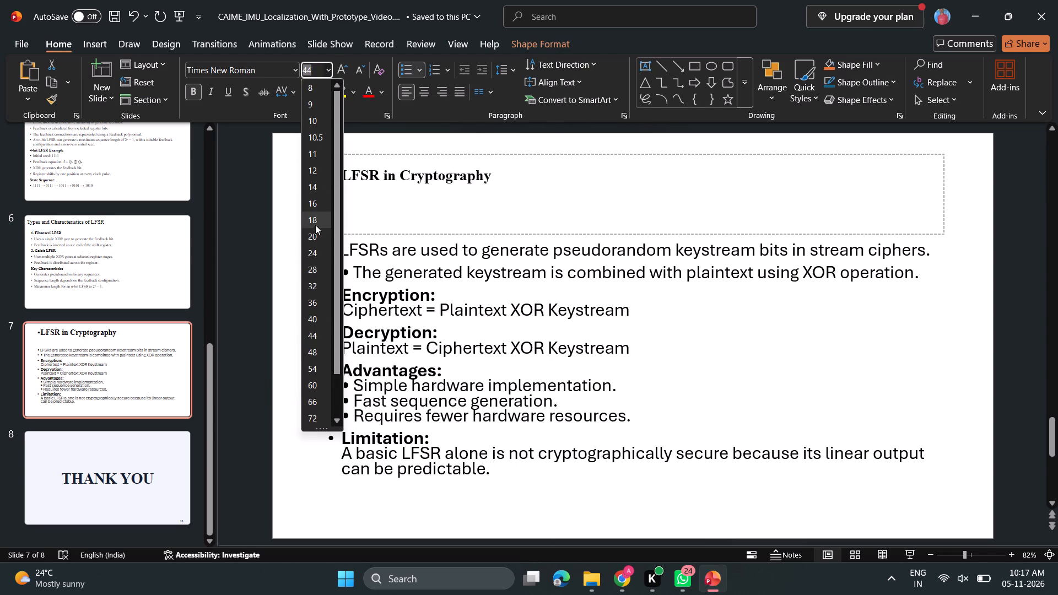
left_click(315, 236)
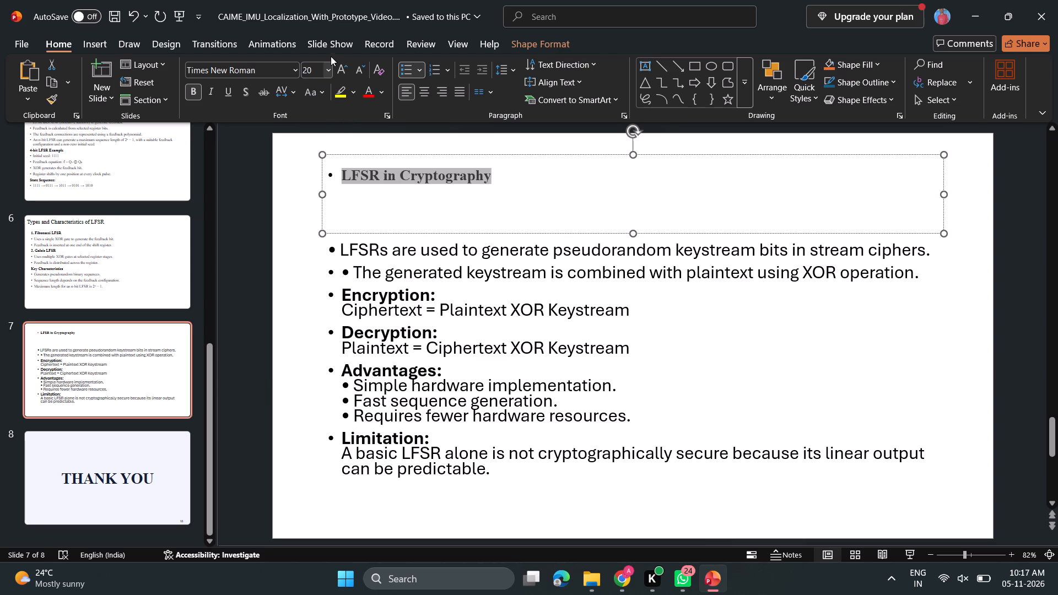
left_click(328, 73)
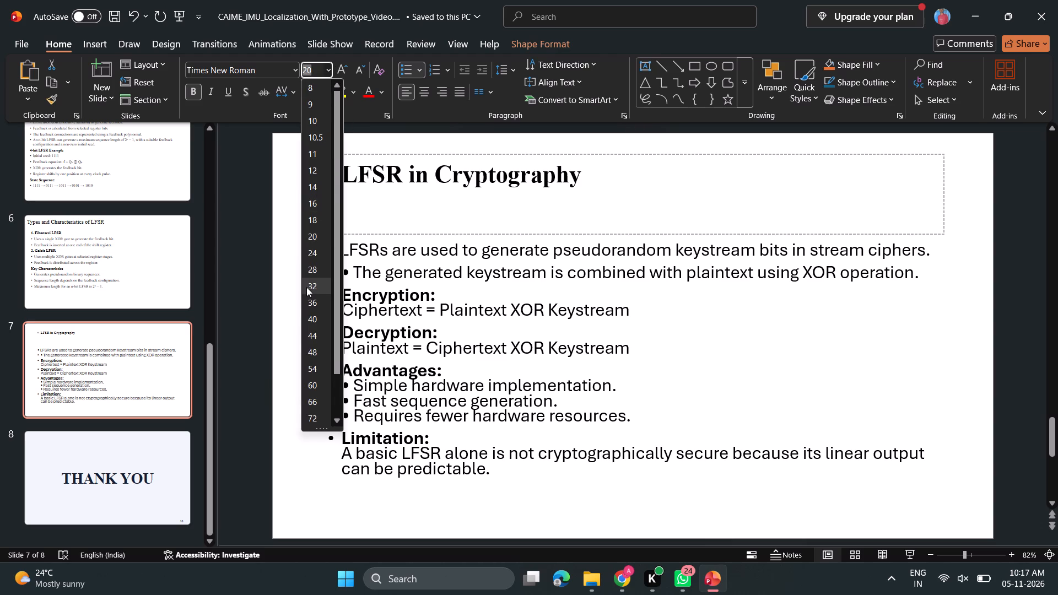
left_click(306, 287)
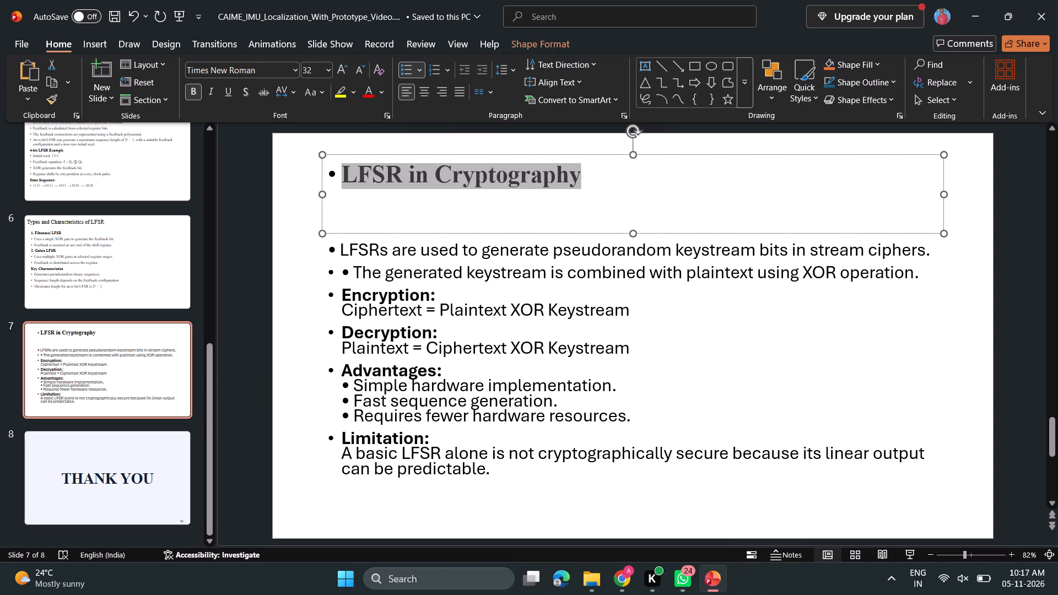
Remove the bullet in front of slide 7's title.
left_click(339, 178)
key("BackSpace")
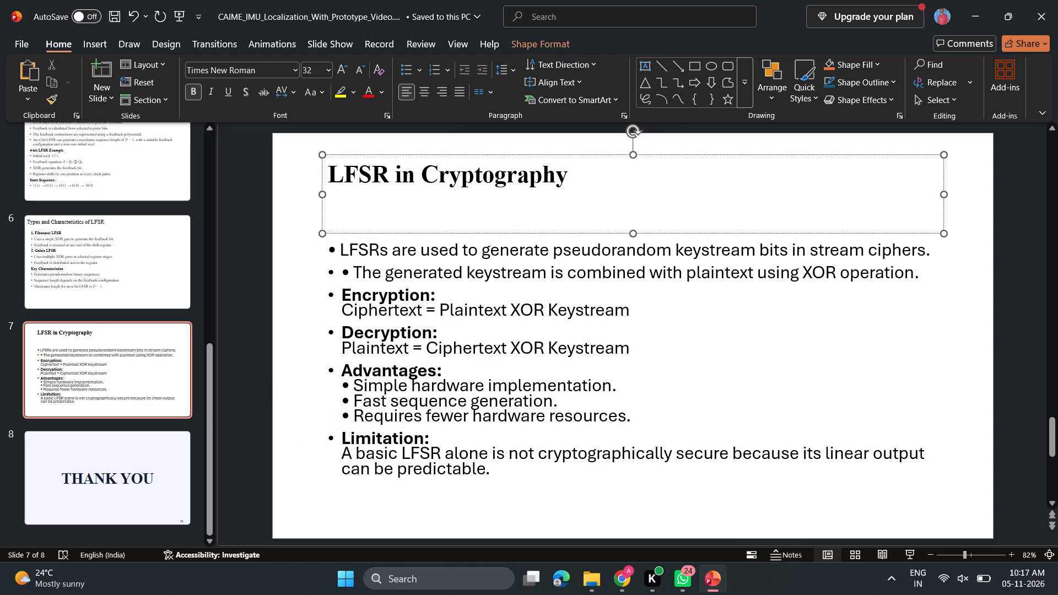
Shrink slide 7's title placeholder to fit its text and move it to the slide's top-left corner.
left_click_drag(942, 193, 598, 208)
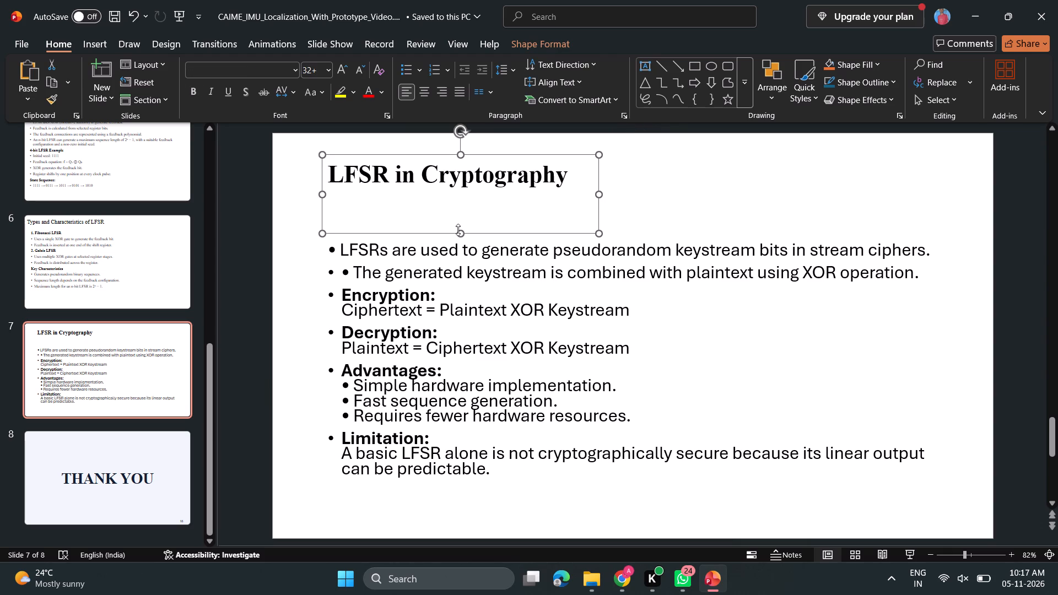
left_click_drag(459, 231, 455, 219)
left_click_drag(407, 155, 374, 142)
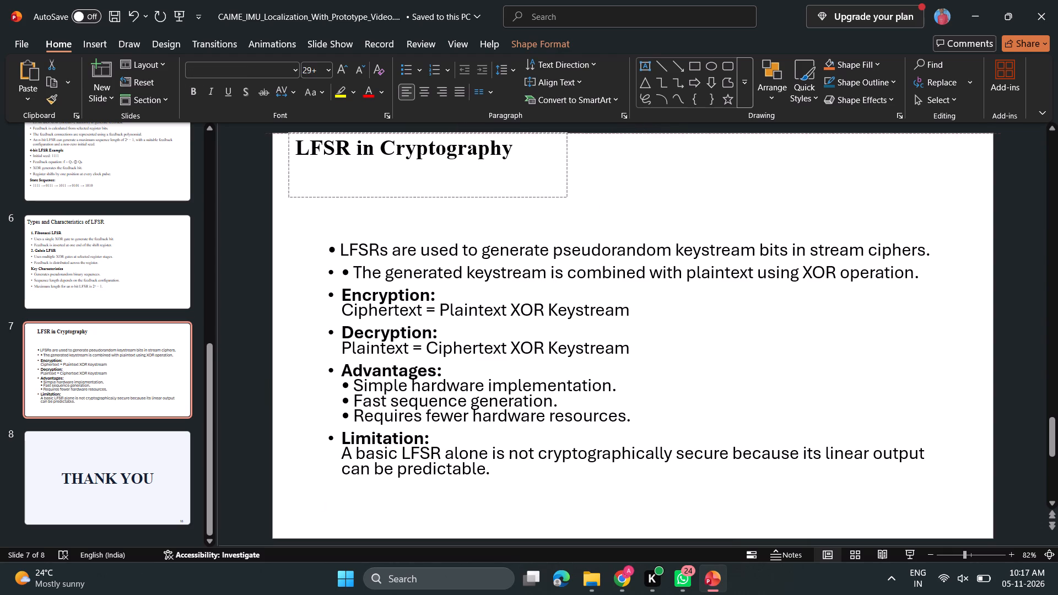
left_click_drag(374, 142, 362, 137)
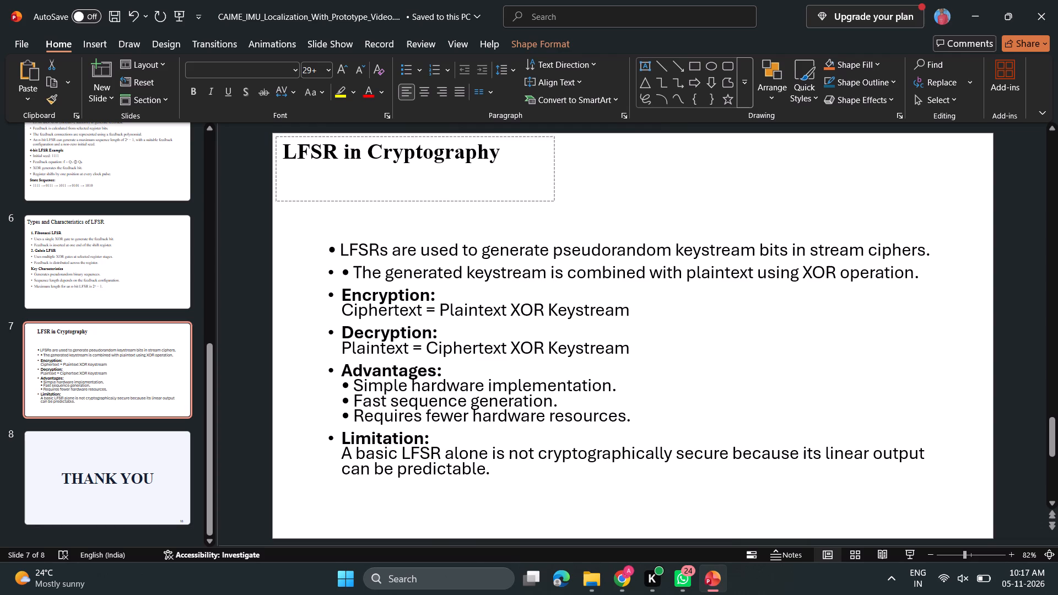
left_click_drag(362, 137, 362, 137)
Move slide 7's body placeholder up and left so it sits beneath the title near the slide's left edge.
left_click(372, 261)
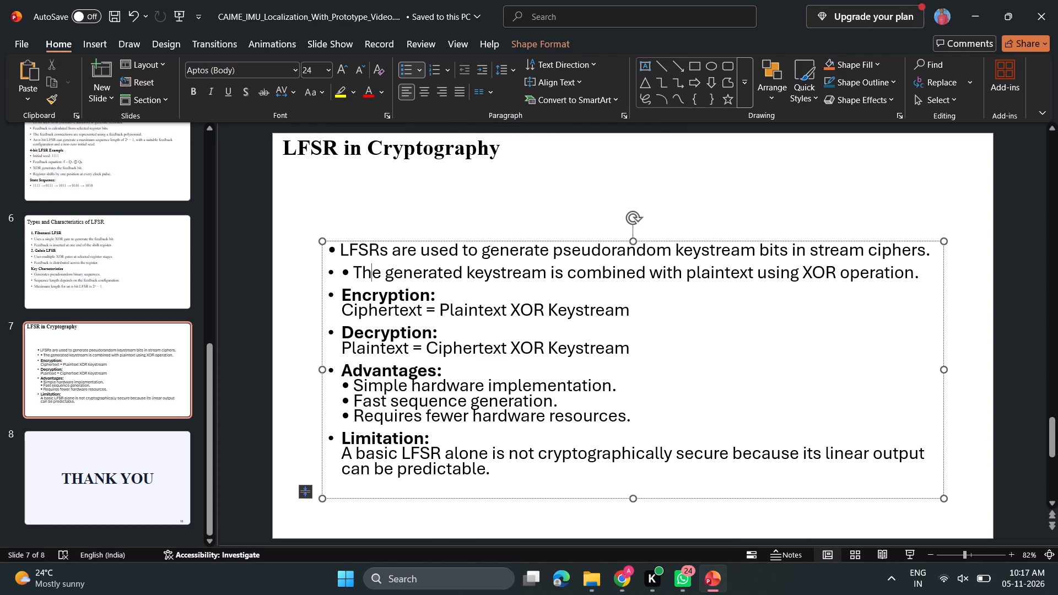
left_click_drag(612, 241, 569, 194)
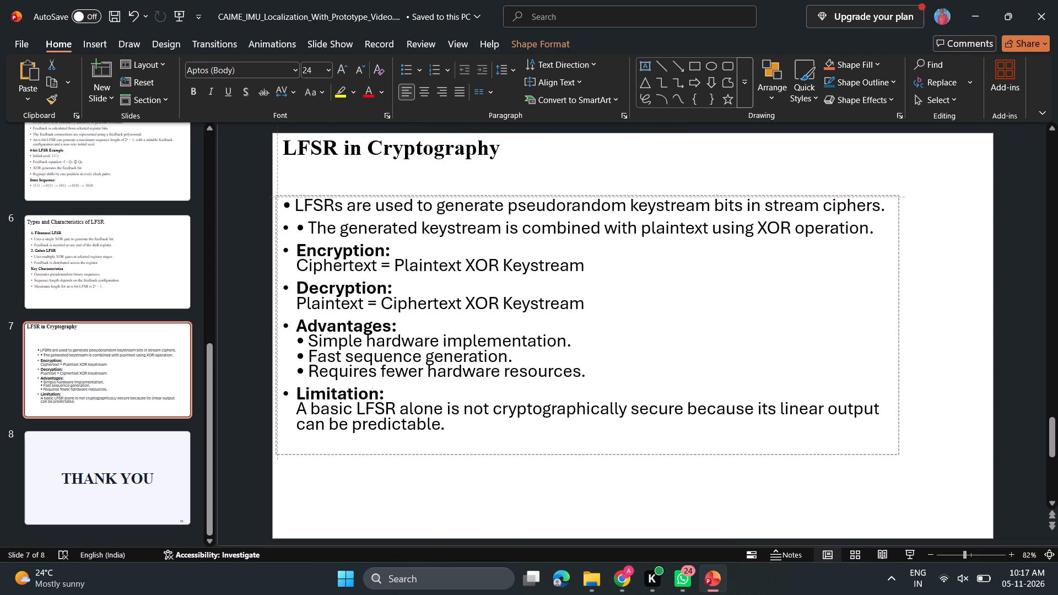
left_click_drag(569, 194, 580, 194)
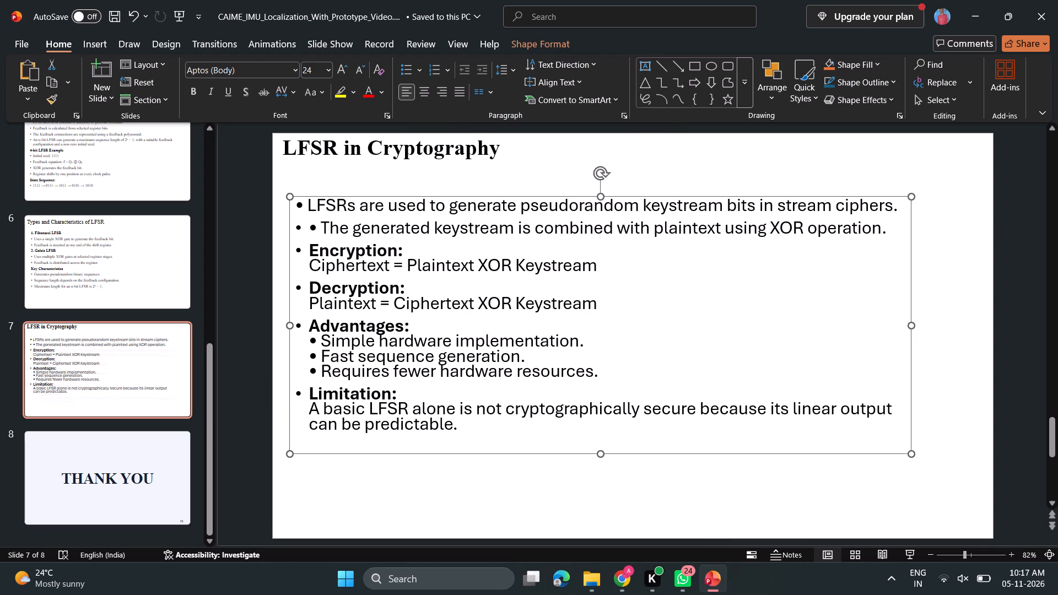
Remove the automatic list bullets from all of slide 7's body text, keeping the pasted bullet characters.
left_click(469, 425)
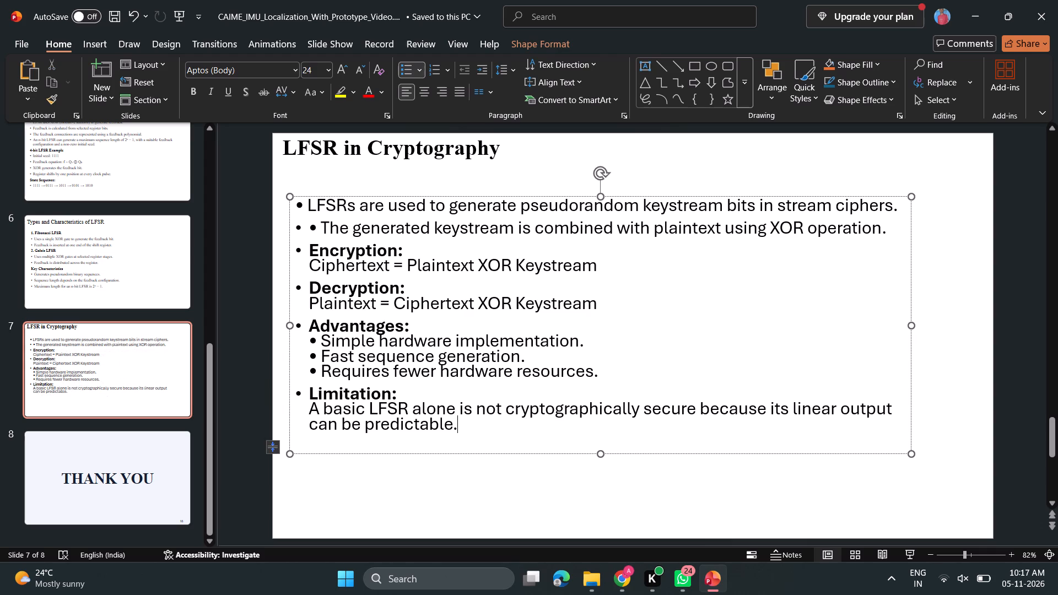
left_click_drag(462, 432, 299, 194)
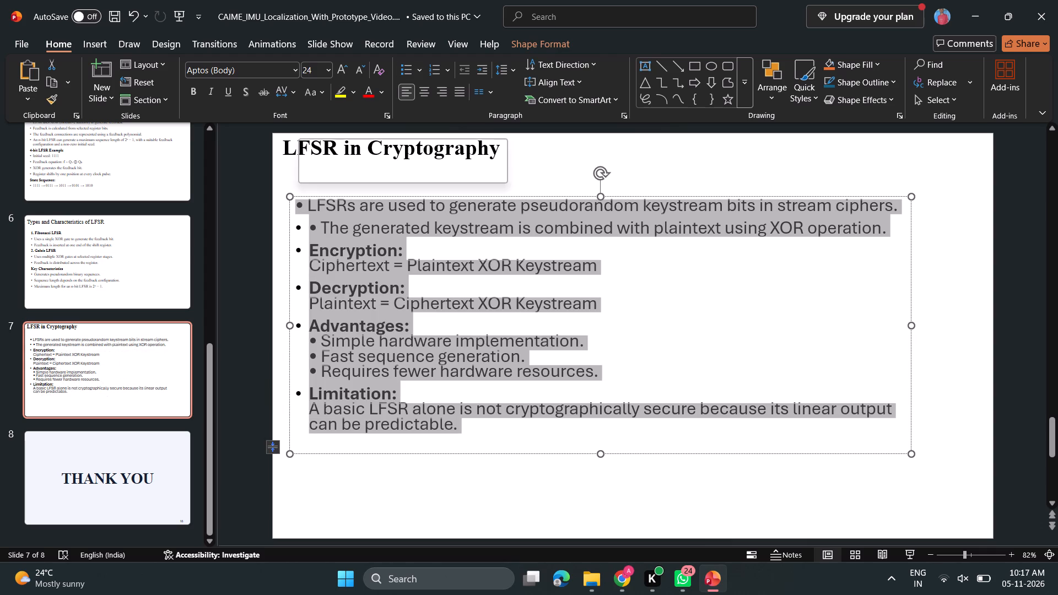
left_click(406, 61)
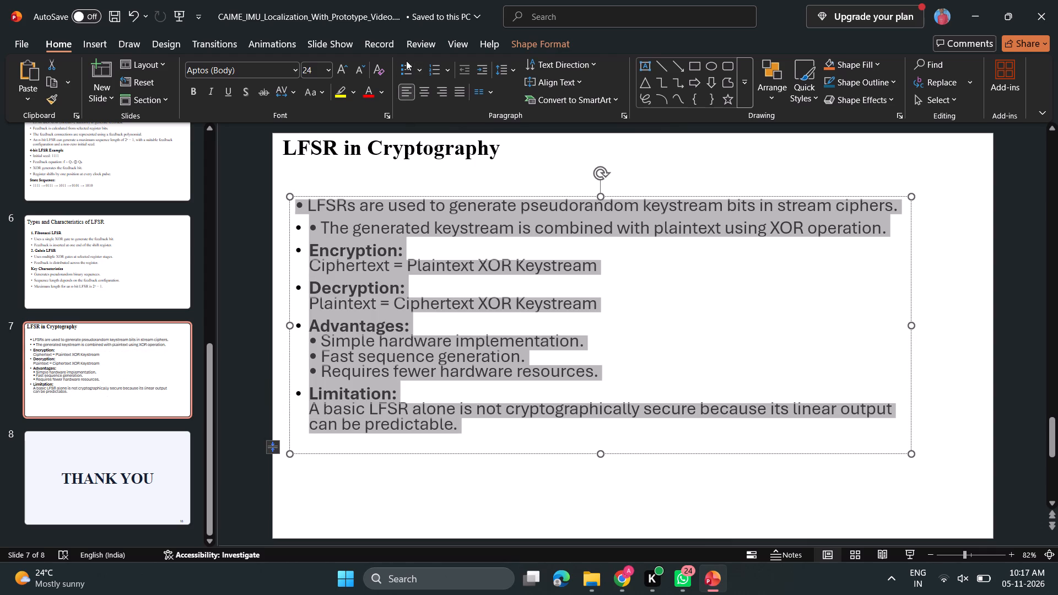
left_click(406, 61)
left_click(404, 67)
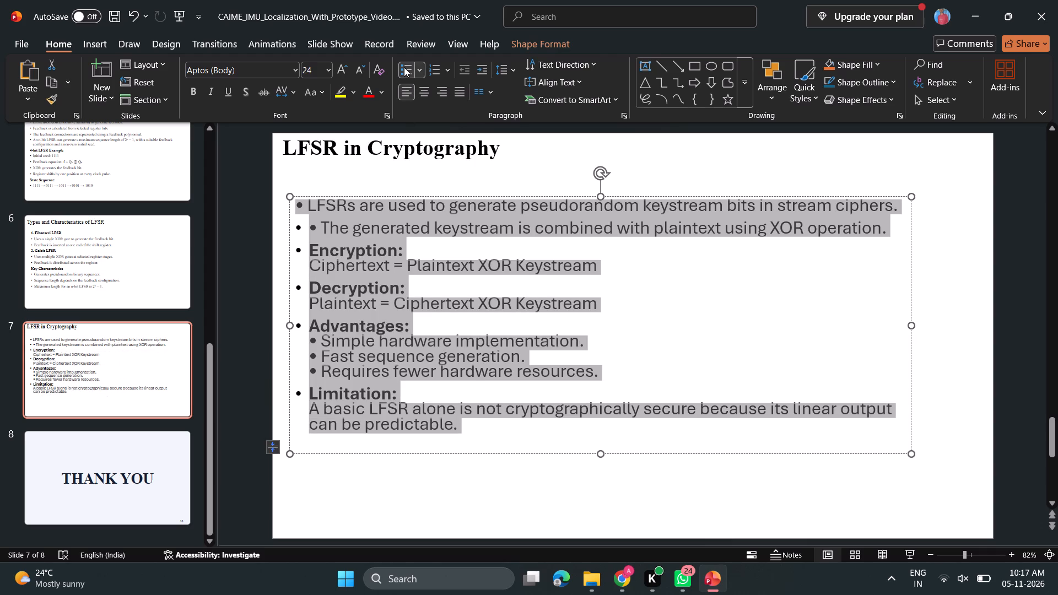
left_click(404, 67)
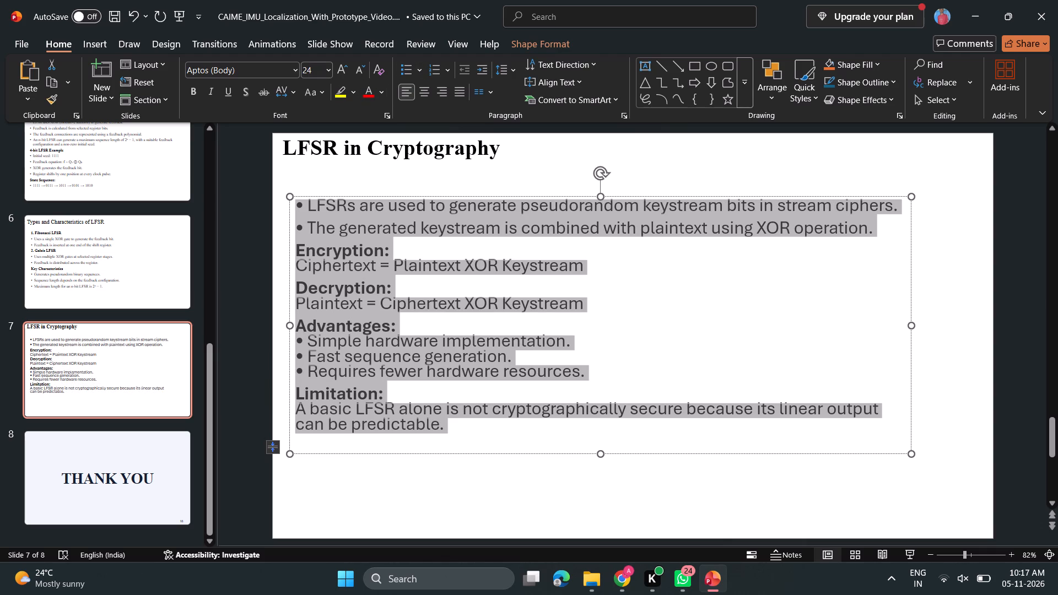
Set slide 7's body text to Times New Roman at size 20.
left_click(296, 66)
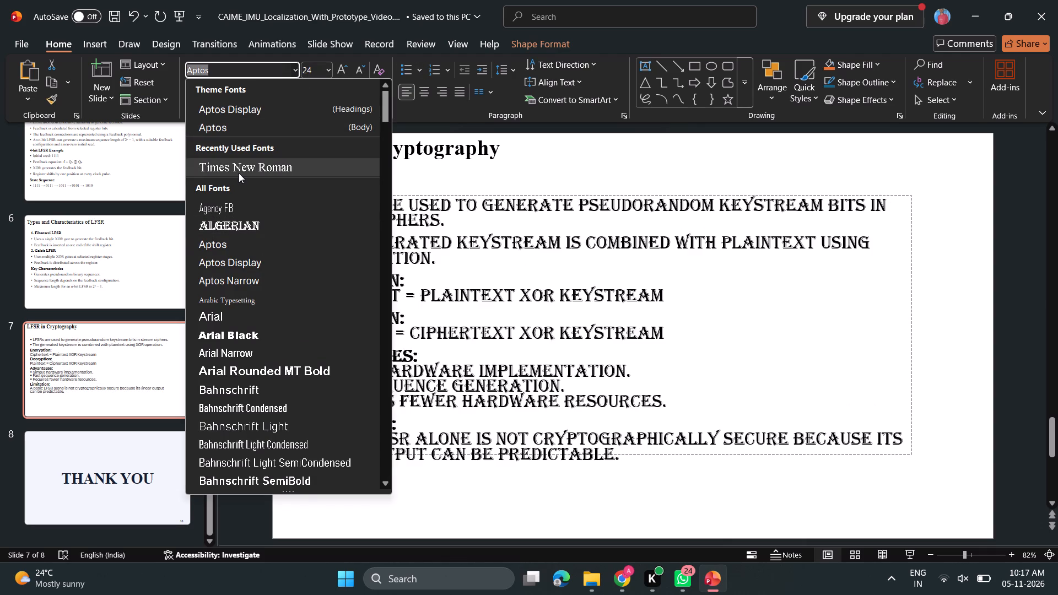
left_click(239, 171)
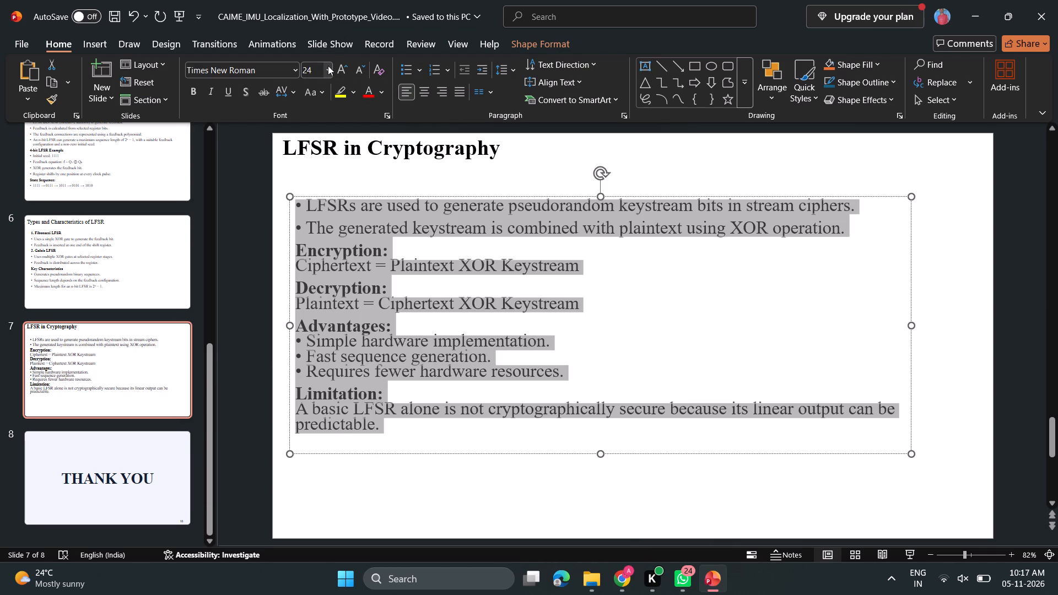
left_click(328, 66)
left_click(313, 232)
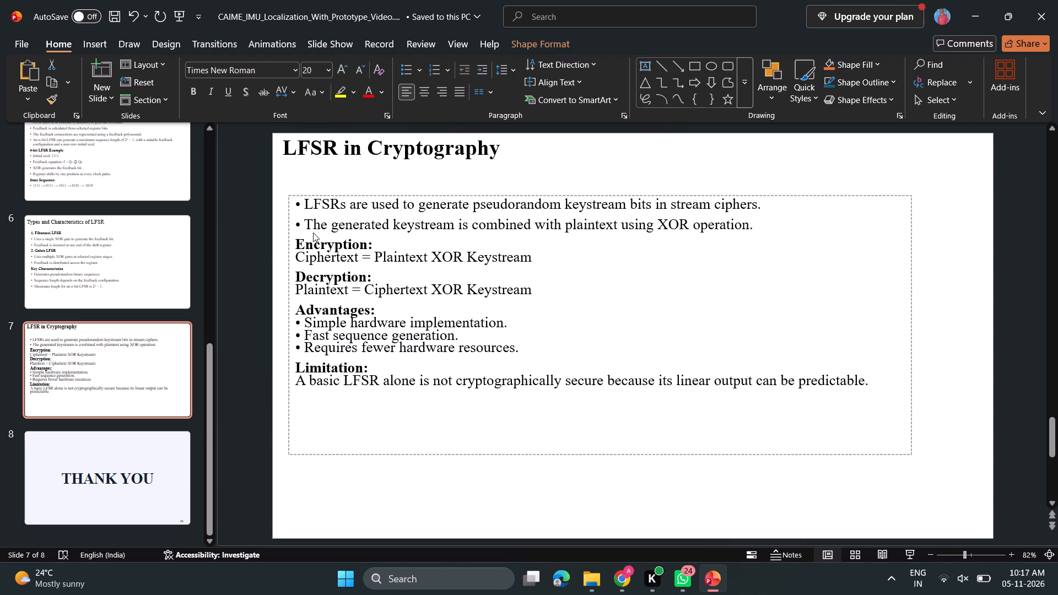
Stretch slide 7's body placeholder taller upward and downward, and position it slightly below the title.
left_click(465, 310)
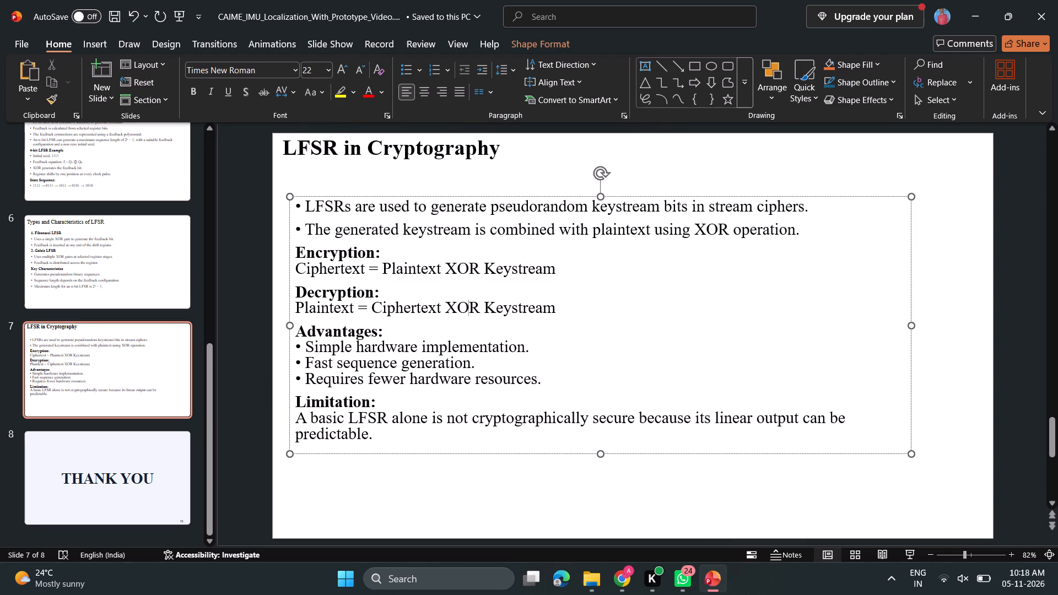
left_click_drag(603, 196, 591, 167)
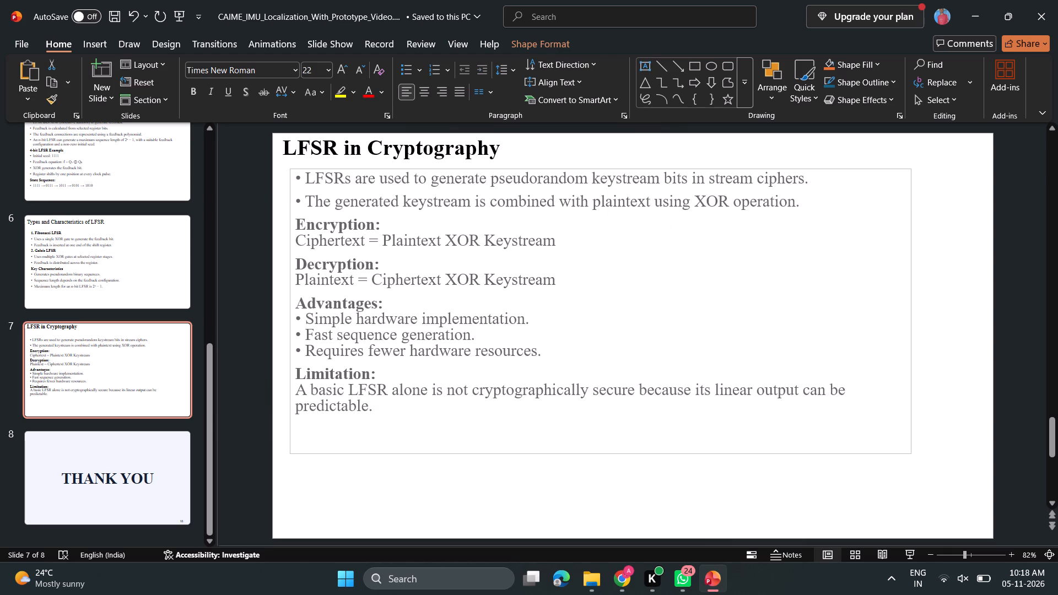
left_click_drag(591, 167, 591, 166)
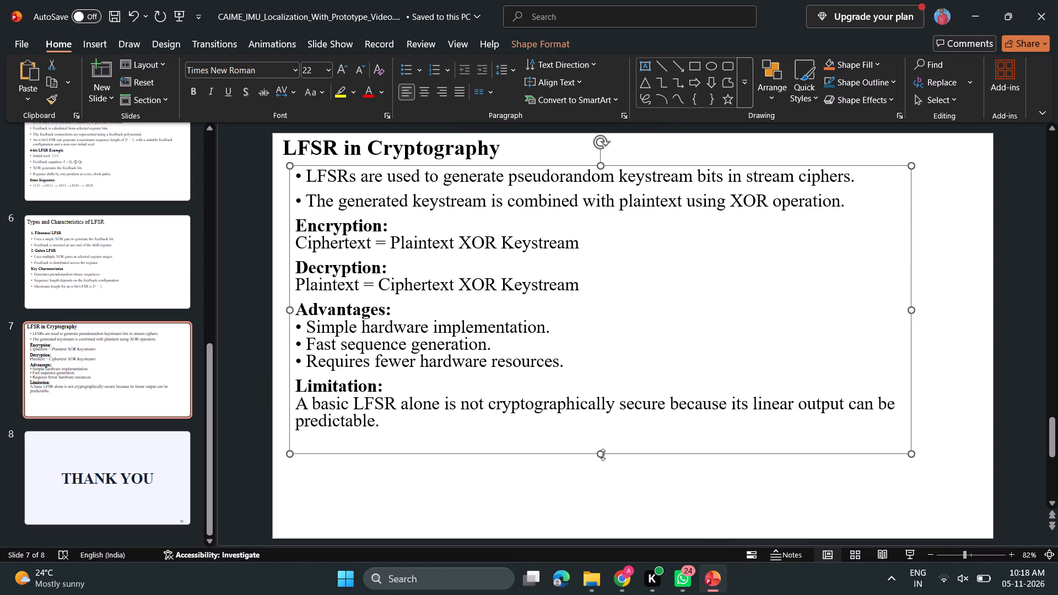
left_click(602, 455)
left_click_drag(601, 452, 604, 503)
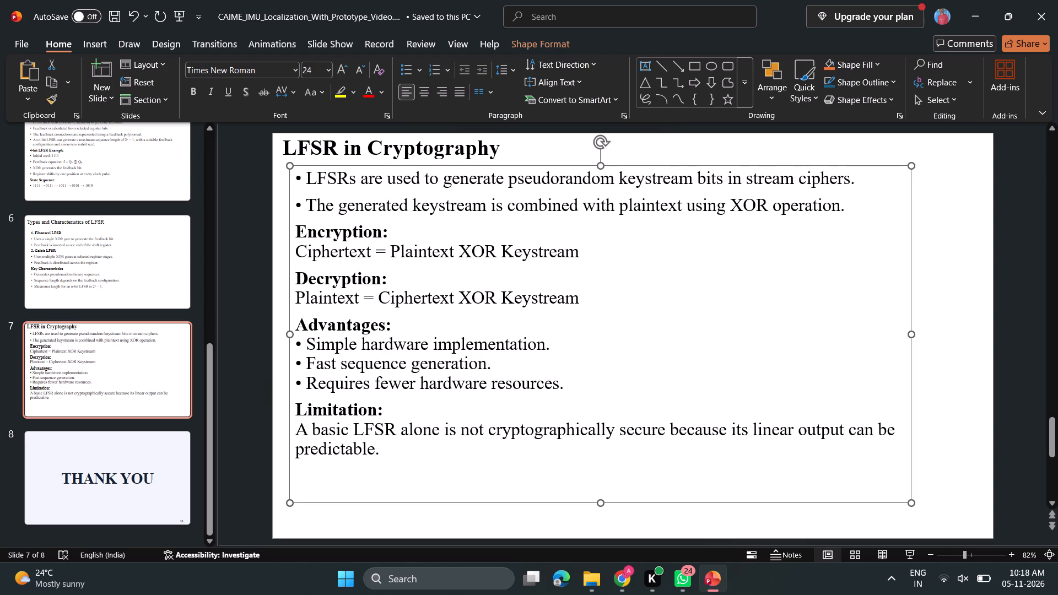
left_click_drag(563, 166, 563, 189)
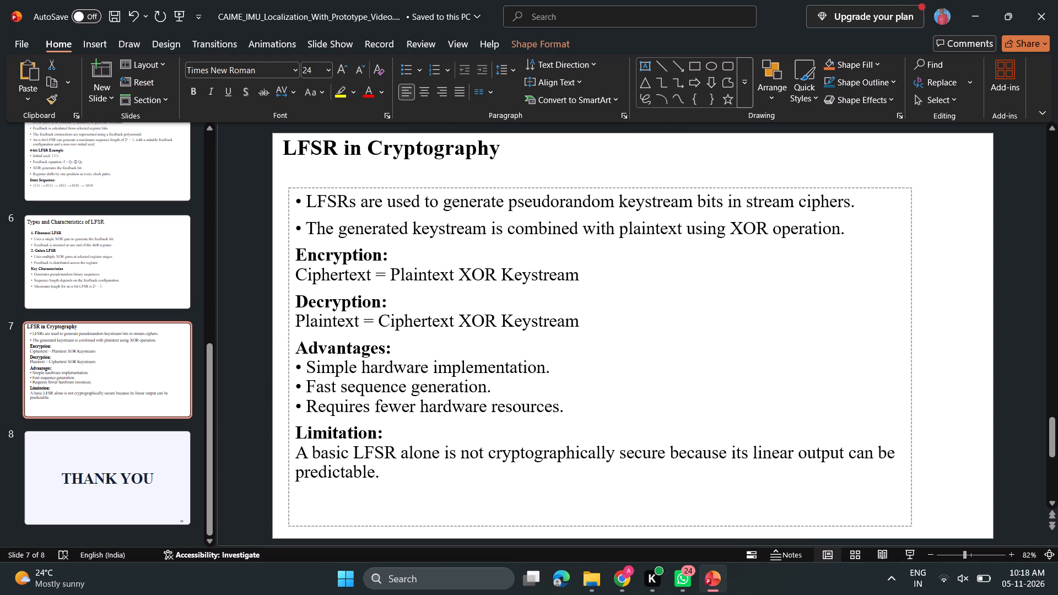
left_click_drag(563, 189, 559, 197)
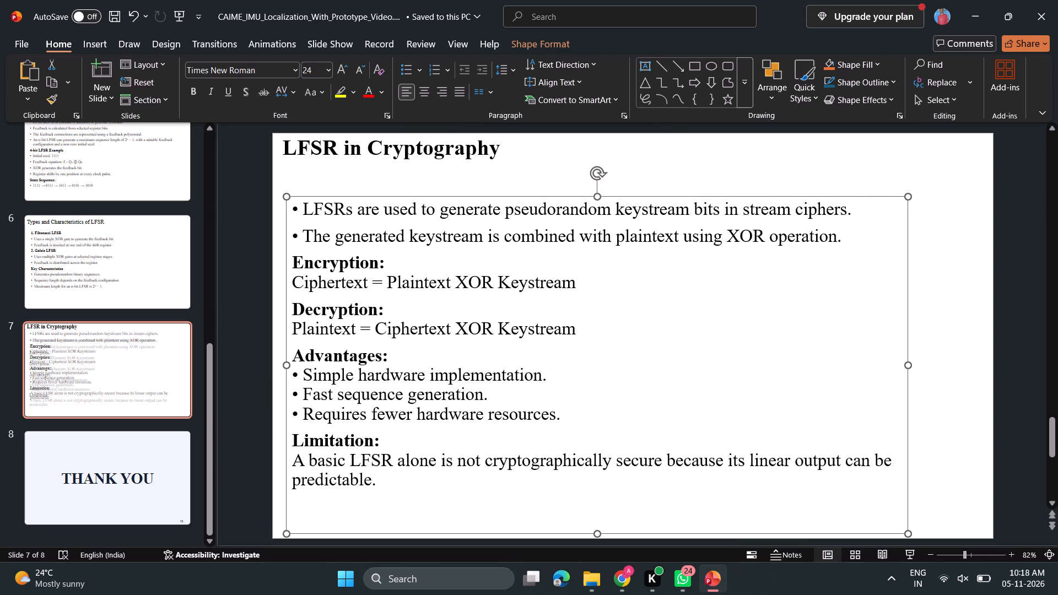
Nudge slide 7's title placeholder slightly down and toward the slide's centre.
left_click(405, 153)
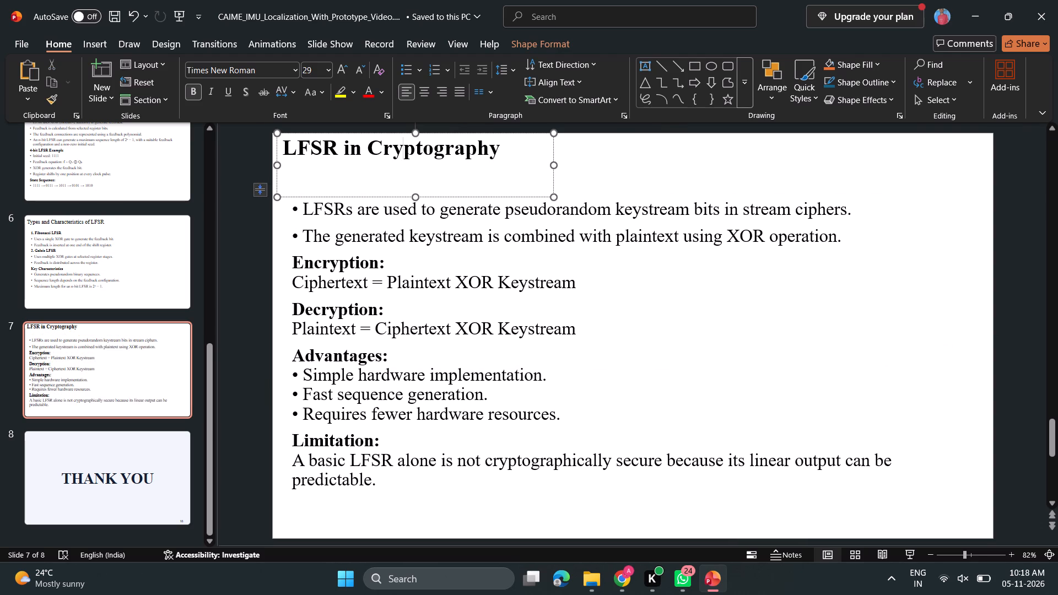
left_click_drag(385, 135, 392, 148)
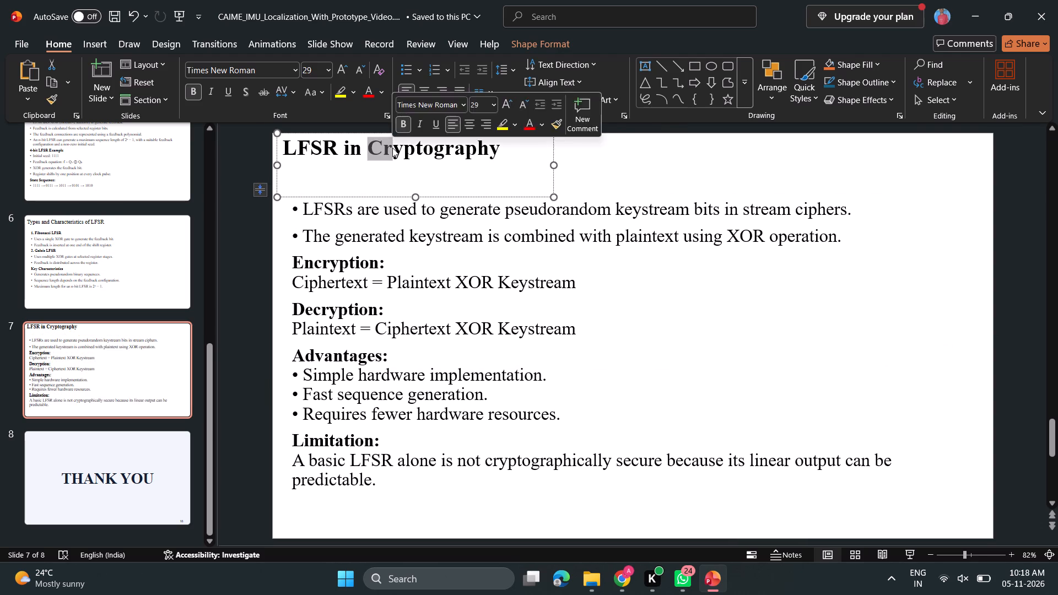
left_click(276, 170)
left_click_drag(276, 170, 280, 180)
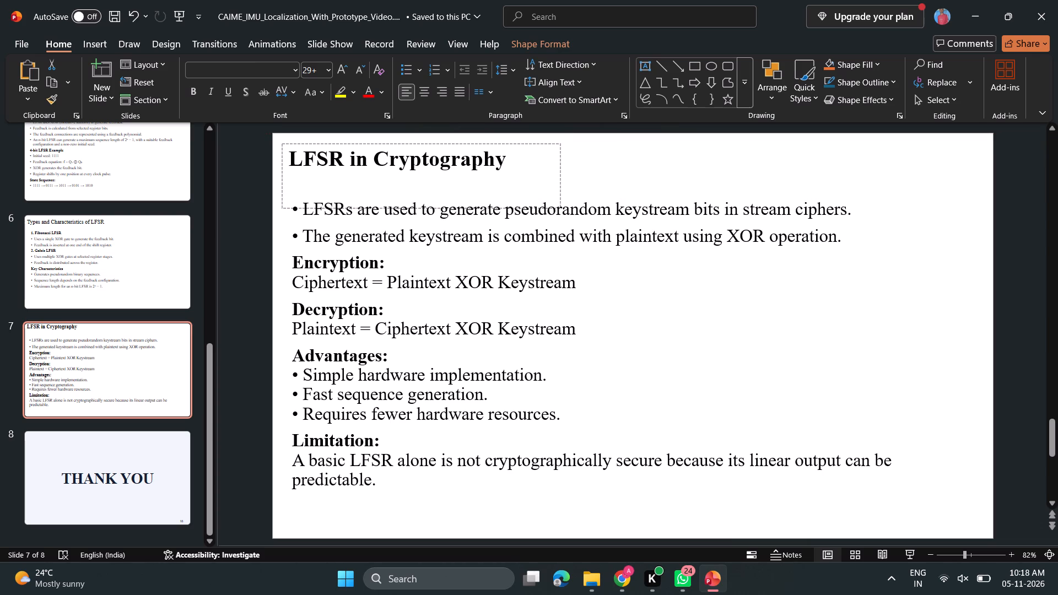
left_click_drag(280, 180, 278, 178)
Nudge slide 7's body placeholder slightly up and left so its text lines up with the title.
left_click(363, 253)
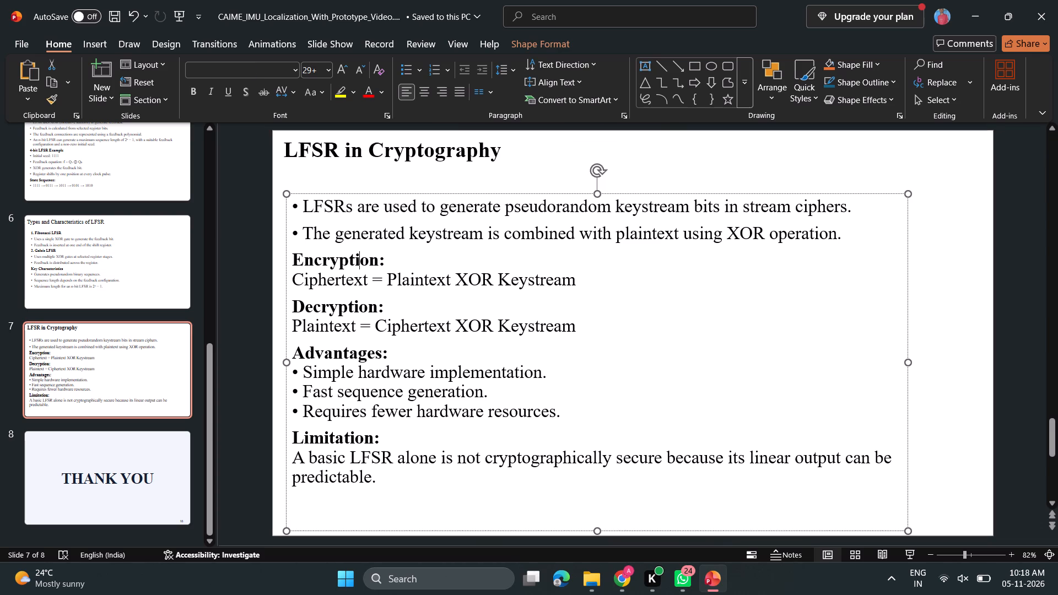
left_click_drag(363, 253, 358, 240)
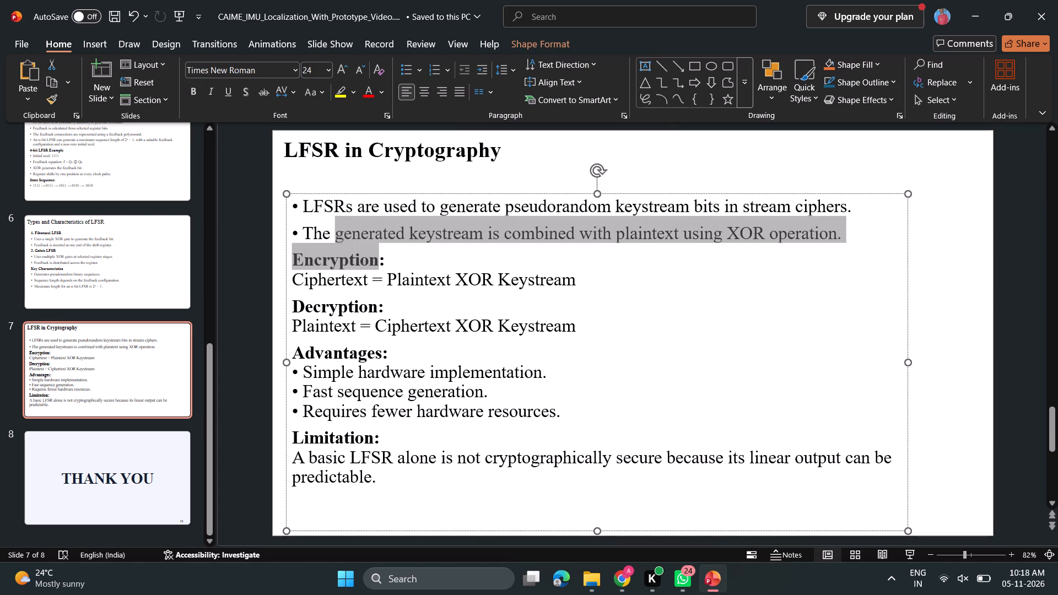
left_click_drag(358, 240, 359, 241)
left_click(454, 268)
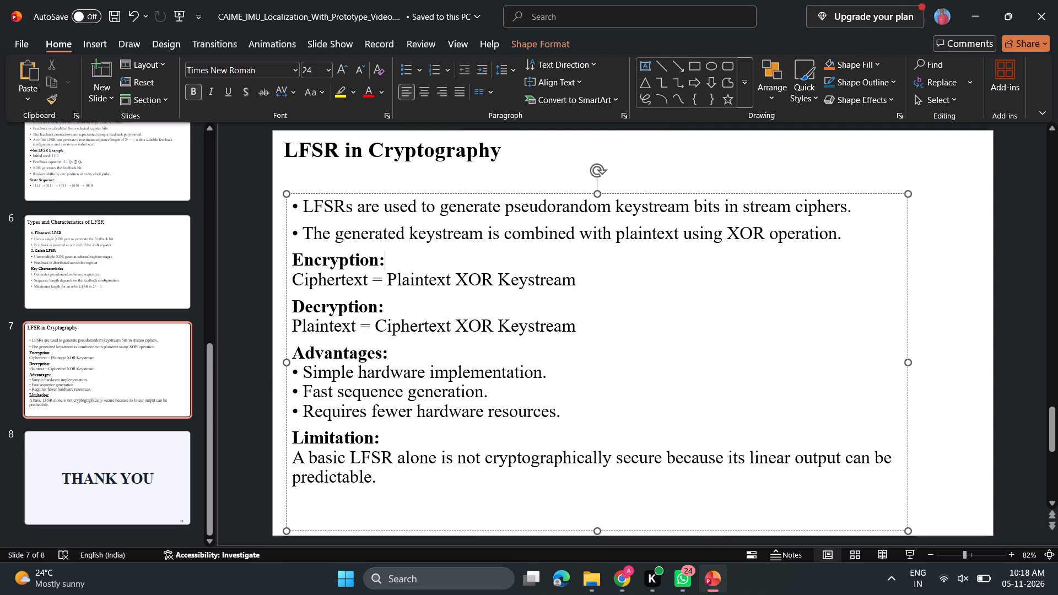
left_click_drag(447, 194, 443, 188)
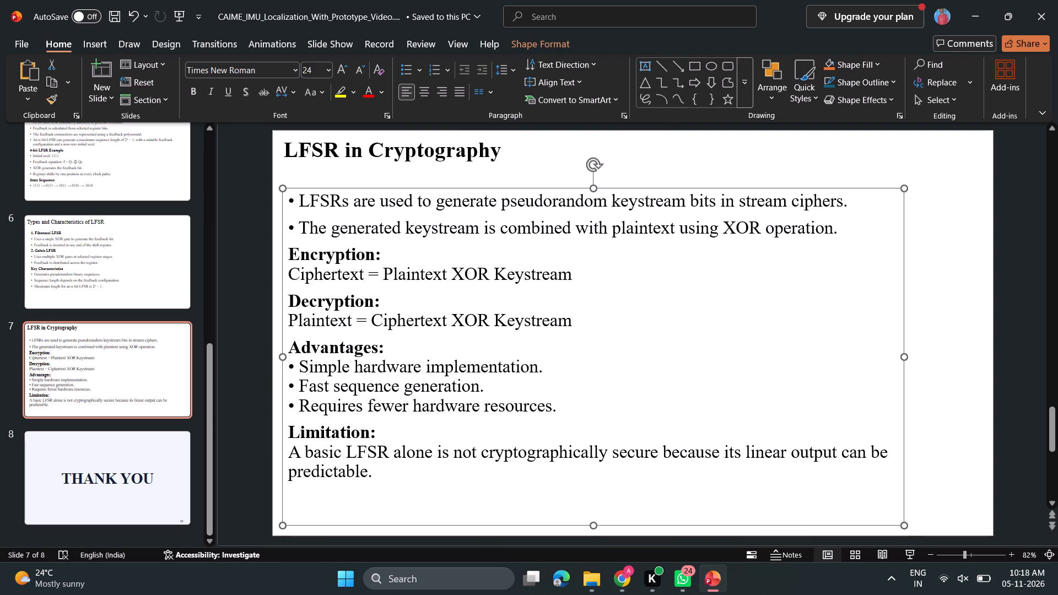
left_click(404, 420)
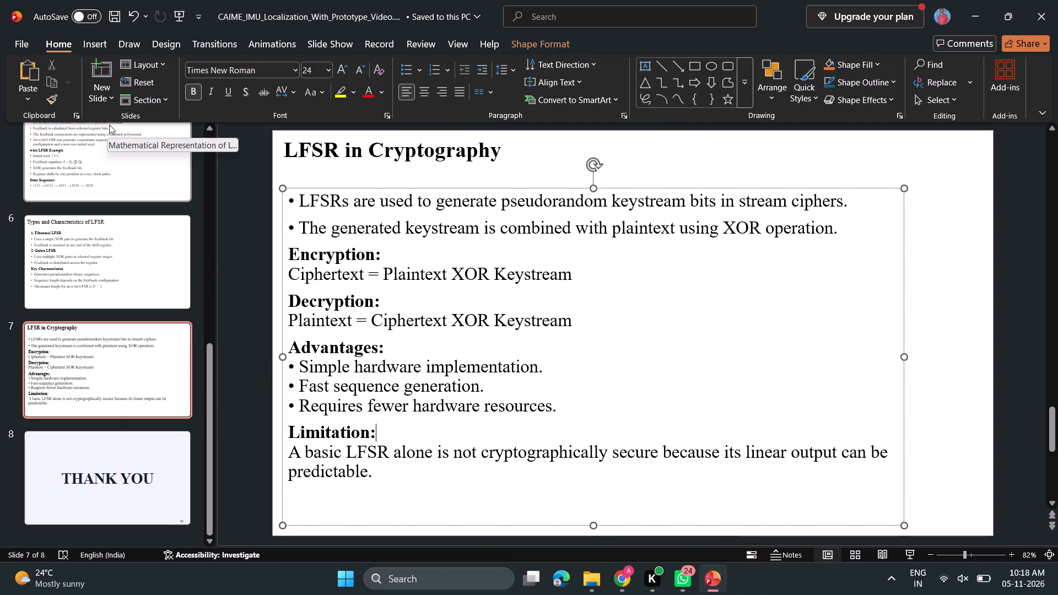
Add a new title-and-content slide after slide 7.
left_click(102, 66)
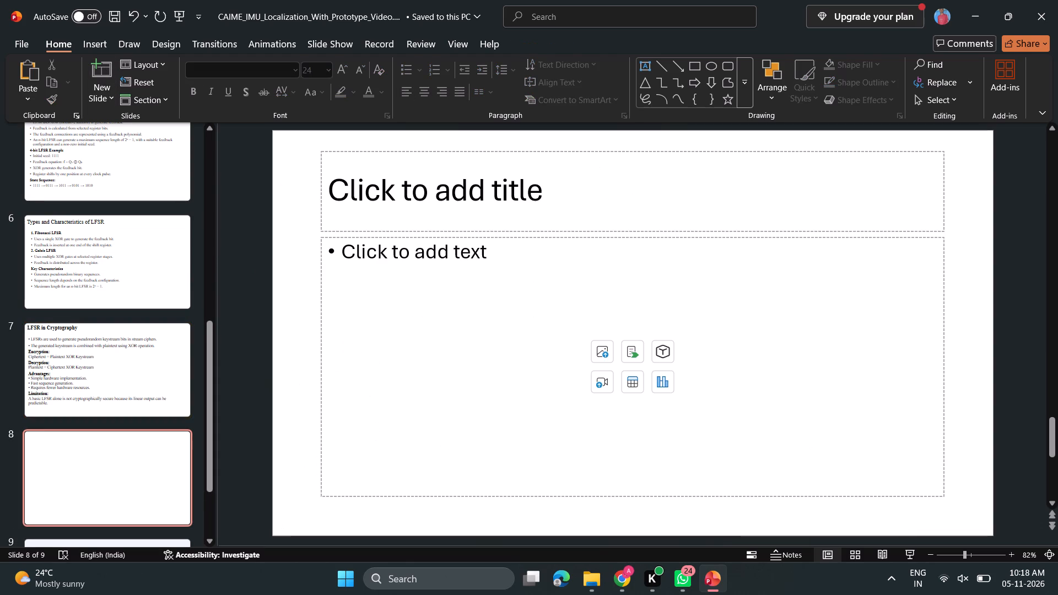
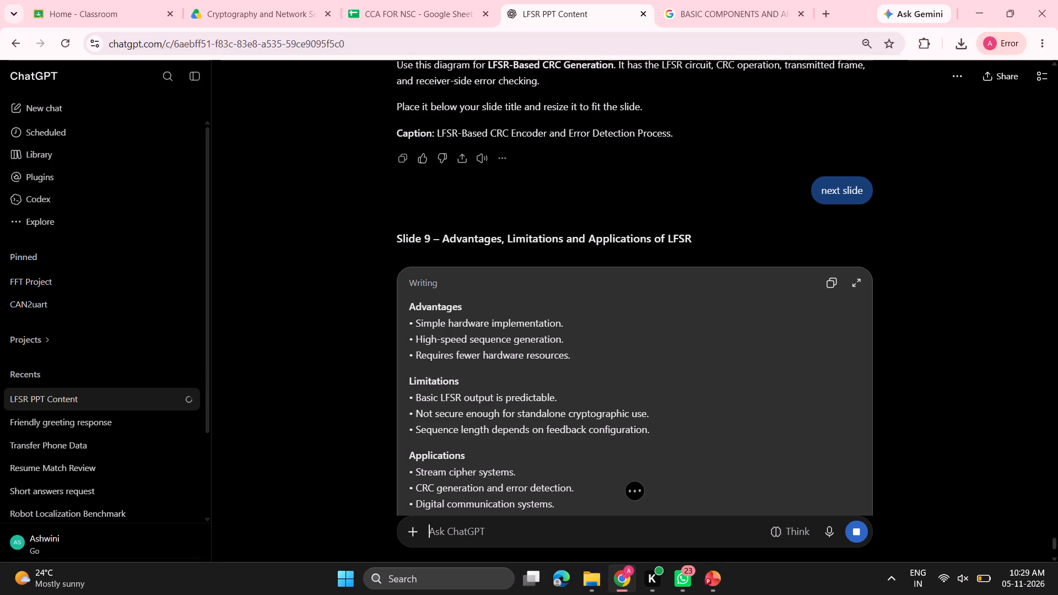
Copy the generated Advantages, Limitations and Applications text and paste it into slide 9's body placeholder in PowerPoint.
scroll(608, 493, "down", 1)
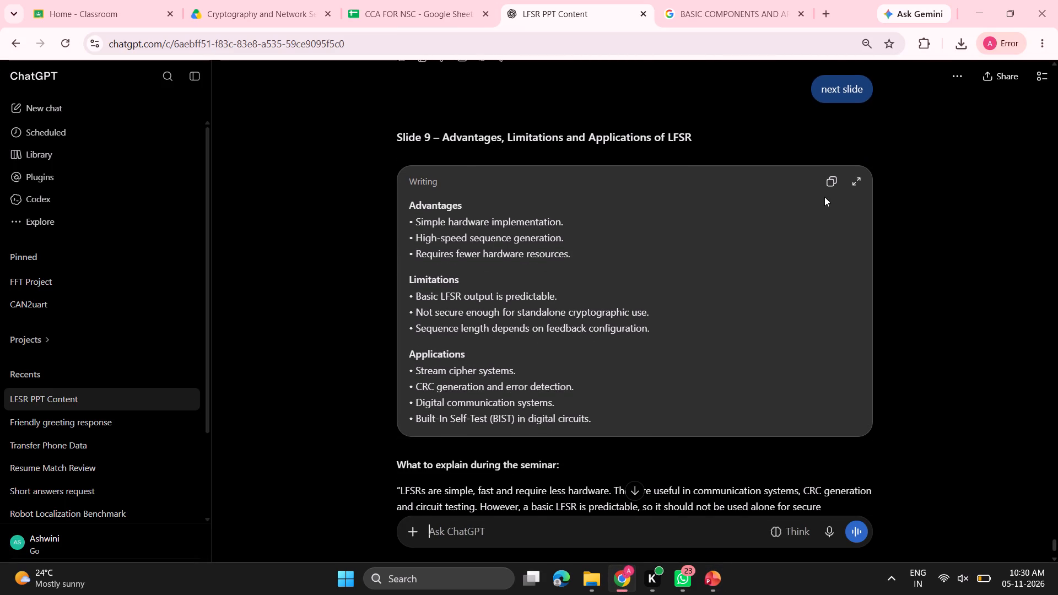
left_click(834, 181)
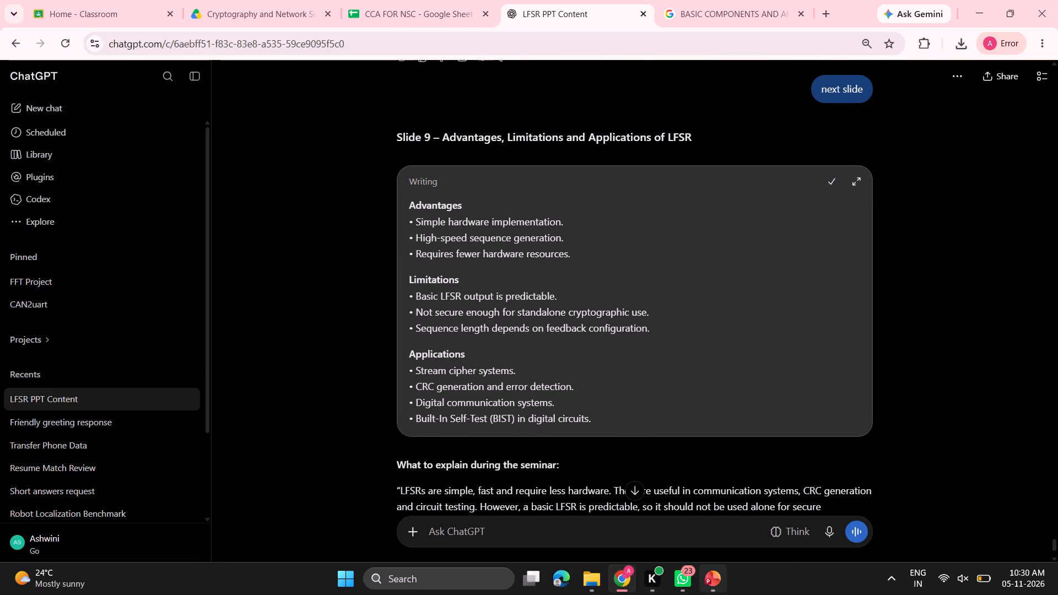
left_click(717, 594)
left_click(476, 267)
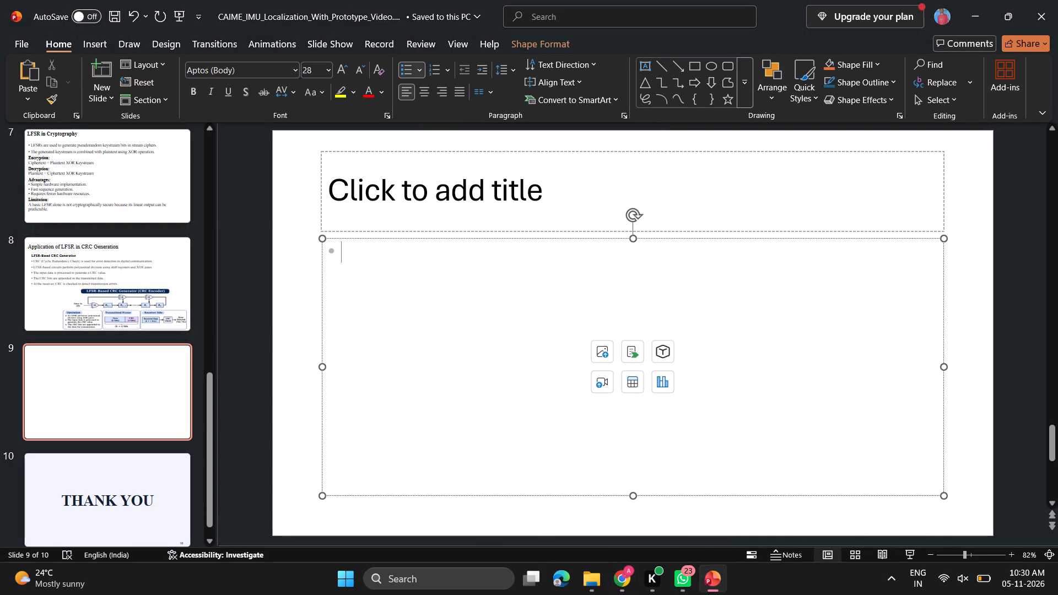
key("ctrl+v")
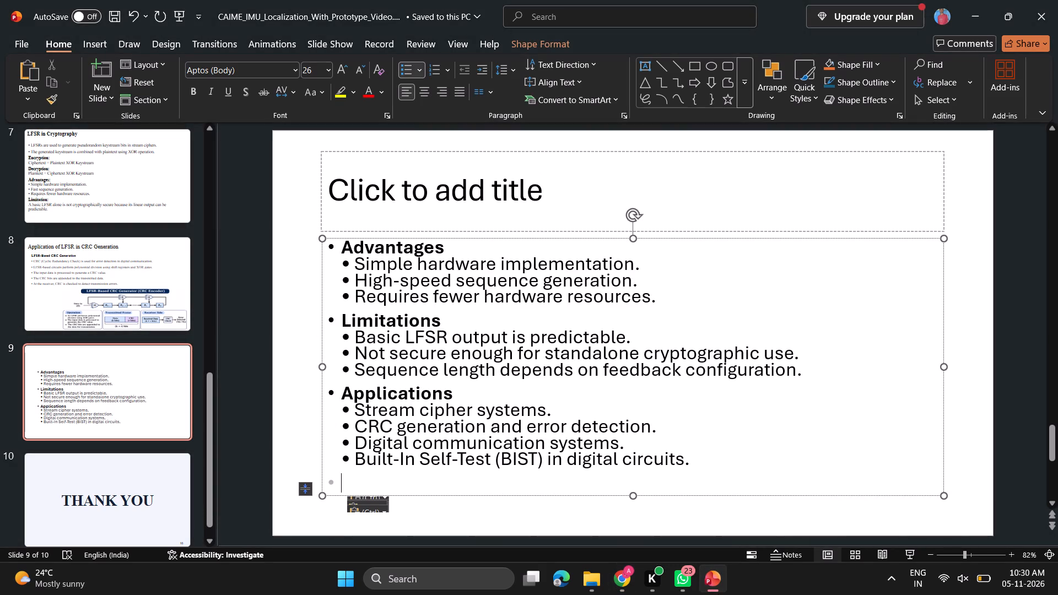
Remove the automatic bullet formatting from all the pasted text on slide 9.
left_click_drag(708, 456, 361, 241)
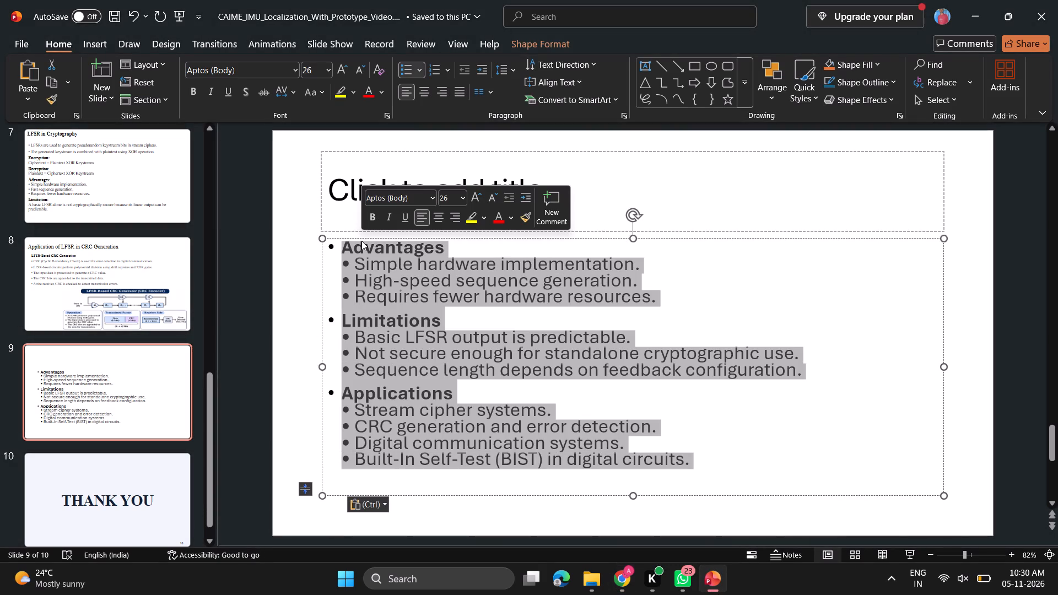
left_click_drag(438, 102, 407, 64)
left_click(407, 64)
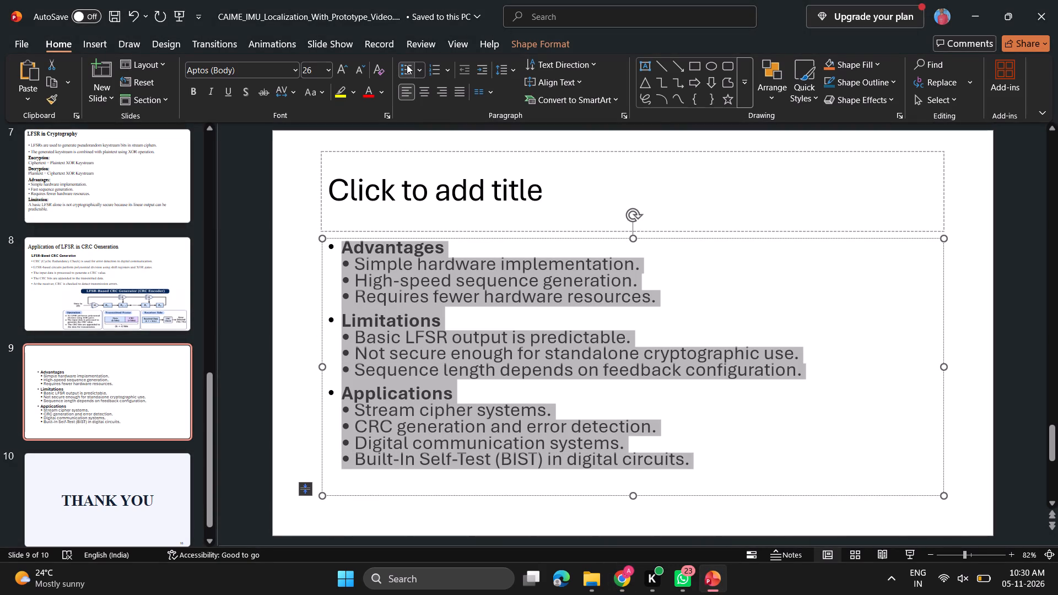
Set all of slide 9's body text to font size 20 in Times New Roman.
left_click(326, 70)
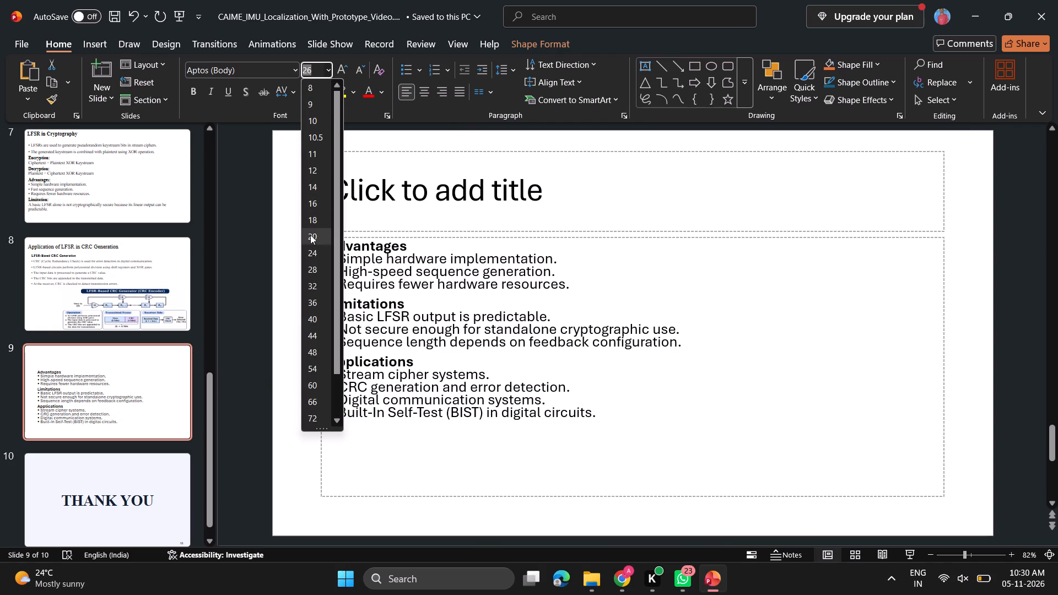
left_click(310, 235)
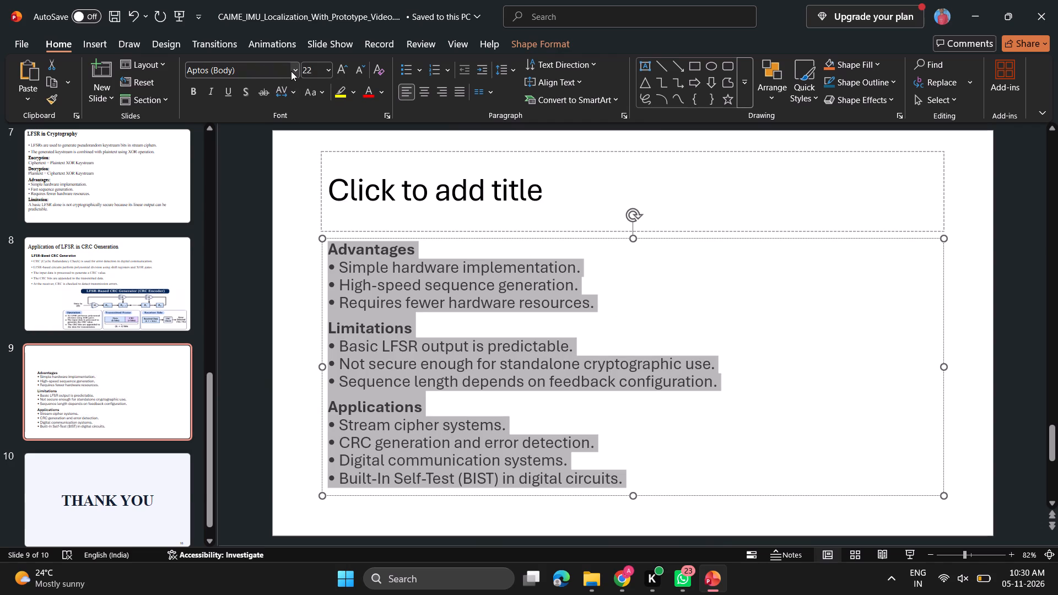
left_click(291, 71)
left_click(270, 175)
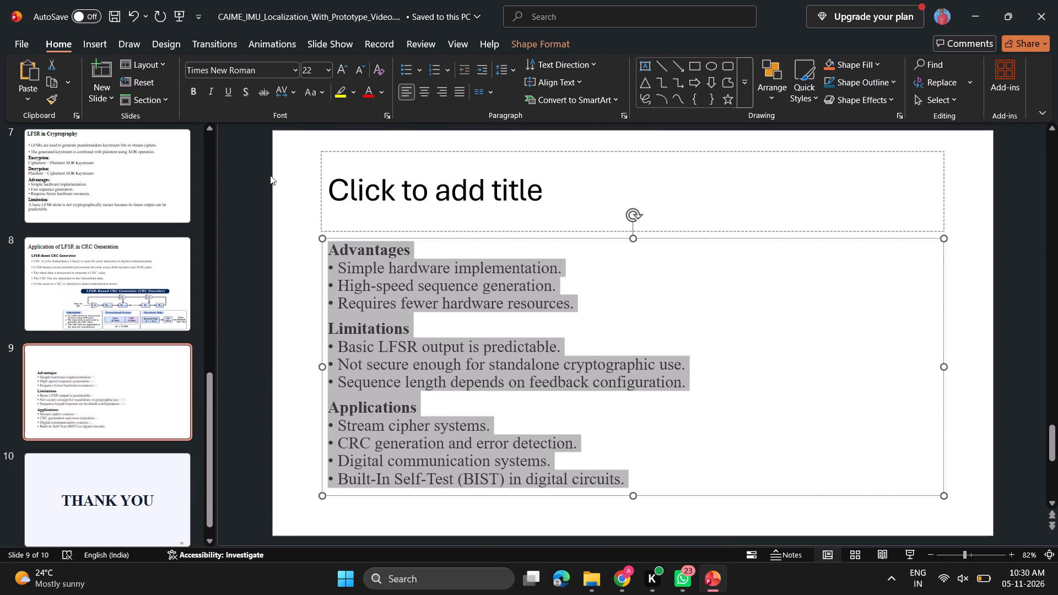
left_click(384, 289)
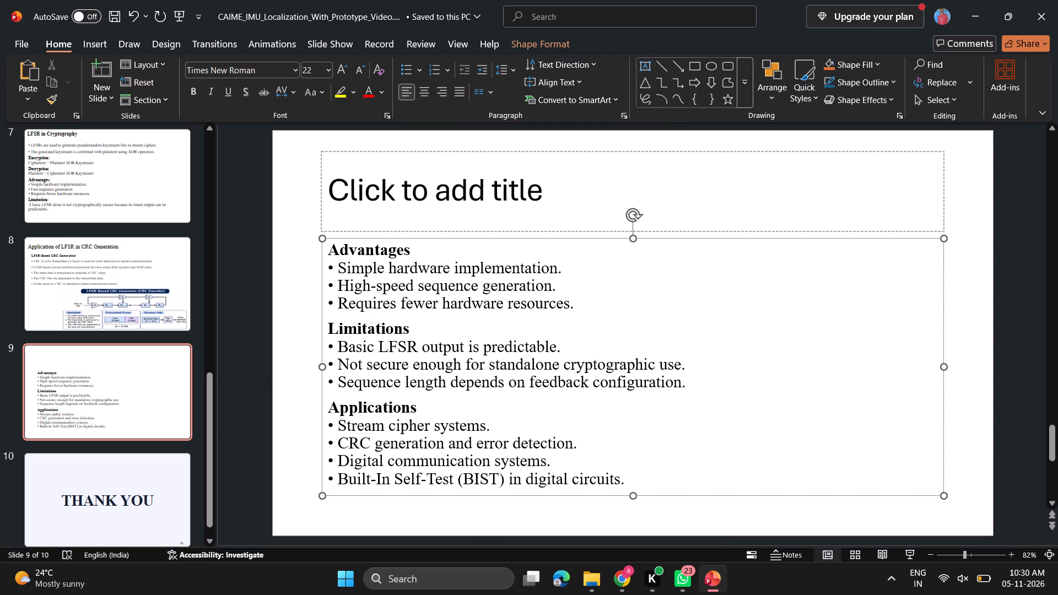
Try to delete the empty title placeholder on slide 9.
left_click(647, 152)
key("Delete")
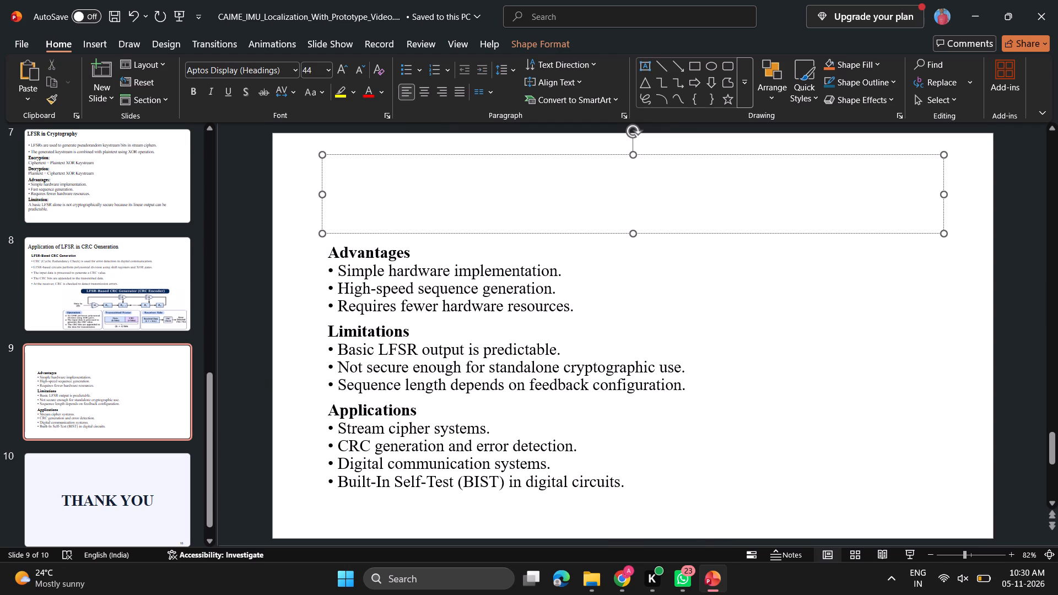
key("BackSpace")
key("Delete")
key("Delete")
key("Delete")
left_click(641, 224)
Extend slide 9's body text box upward over the title area and farther left, nudging it slightly lower to place it.
left_click(584, 327)
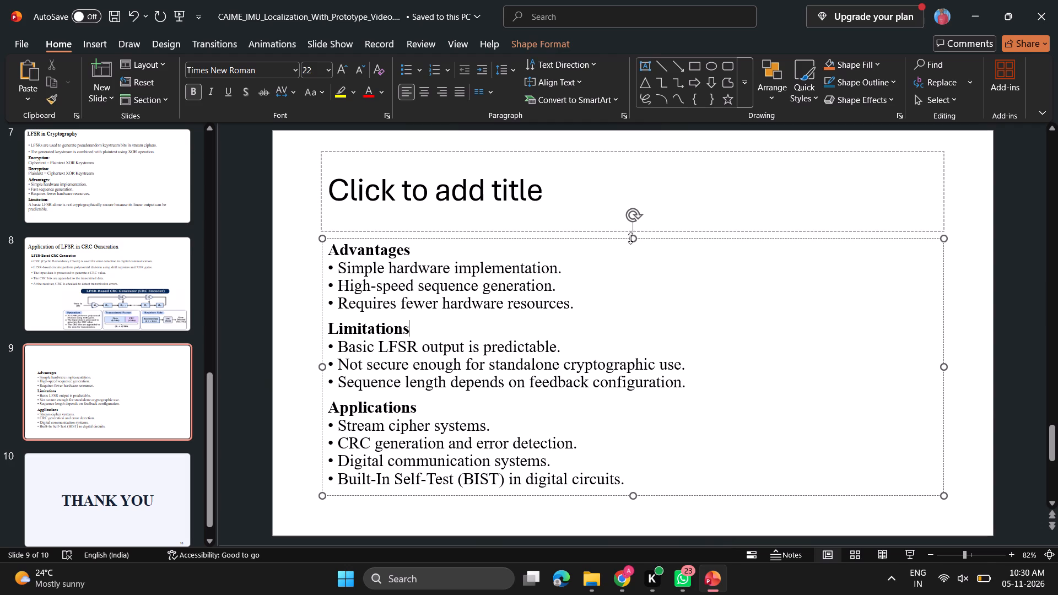
left_click_drag(631, 238, 538, 178)
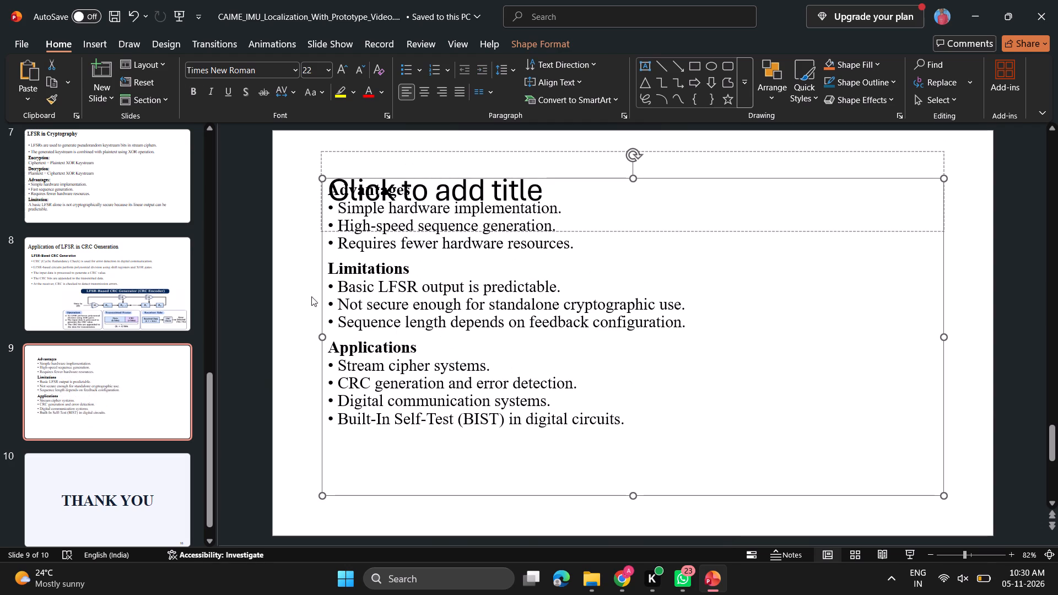
left_click(322, 342)
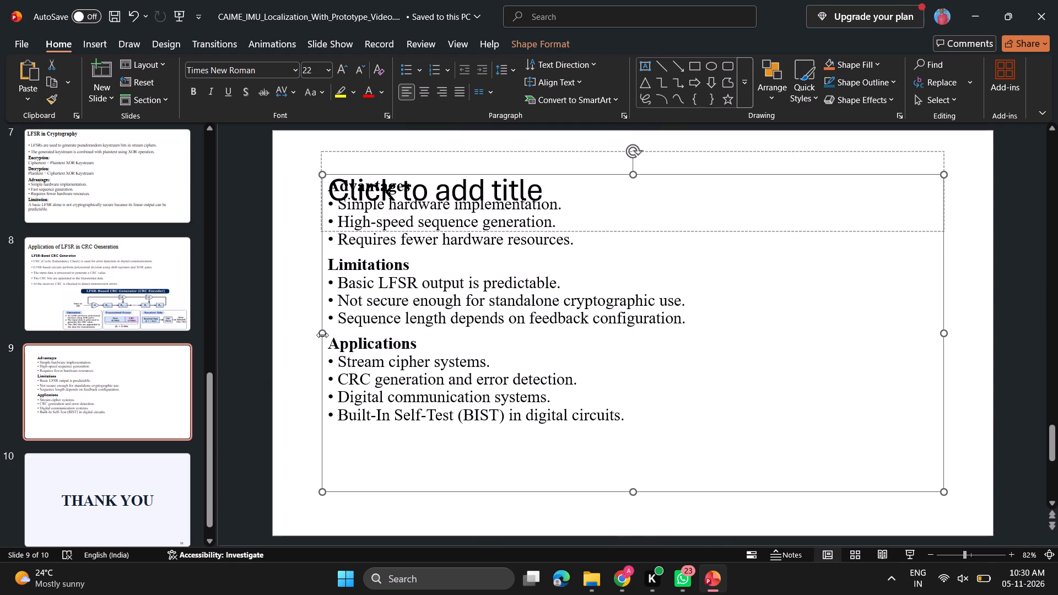
left_click_drag(322, 335, 298, 339)
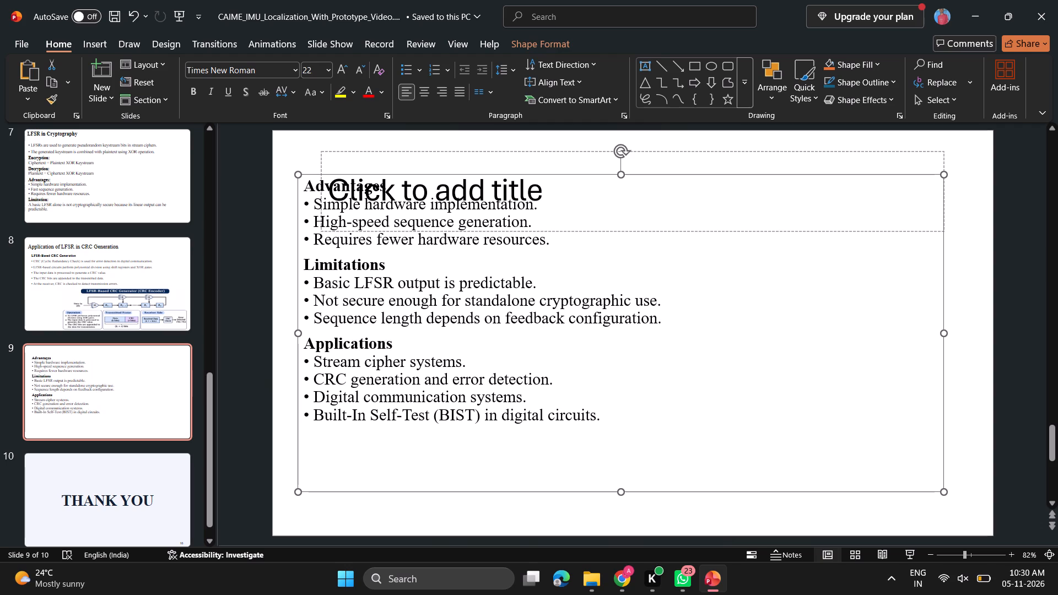
left_click_drag(625, 490, 625, 503)
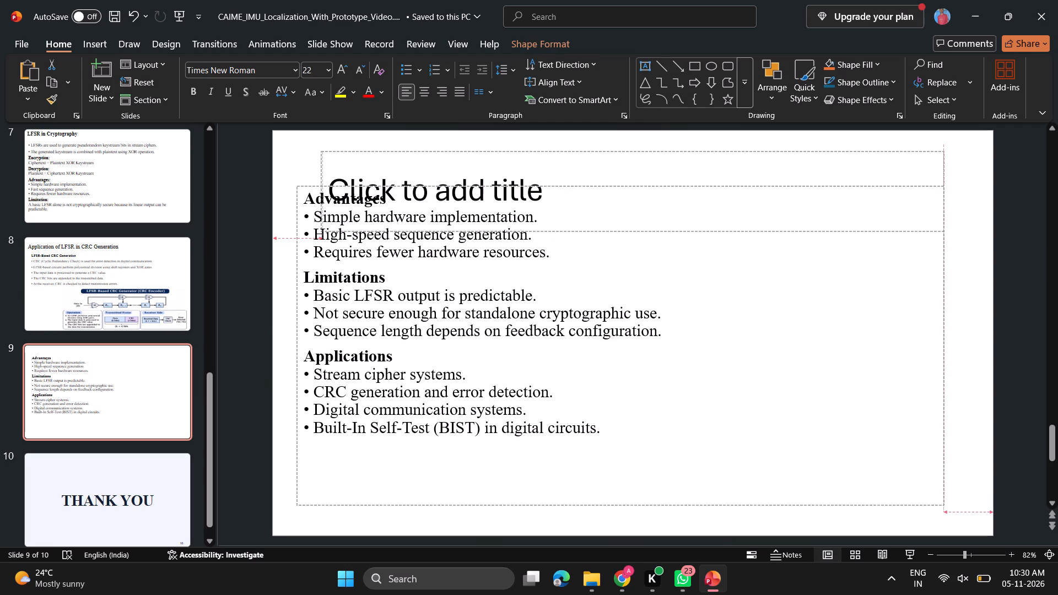
left_click_drag(625, 503, 625, 507)
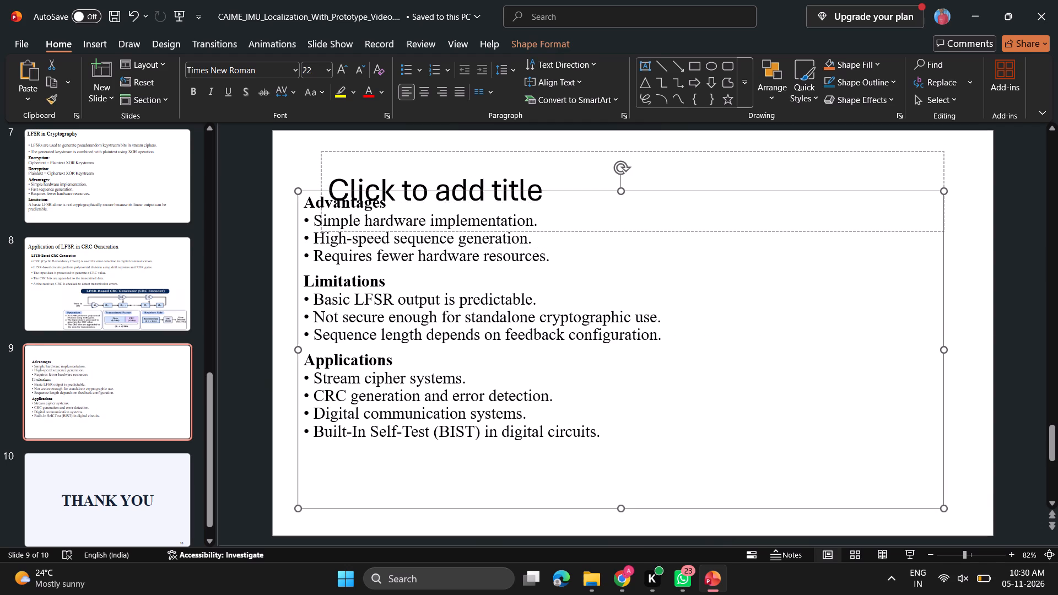
left_click(552, 299)
Set the "Advantages" heading on slide 9 to font size 24.
left_click_drag(388, 202, 378, 201)
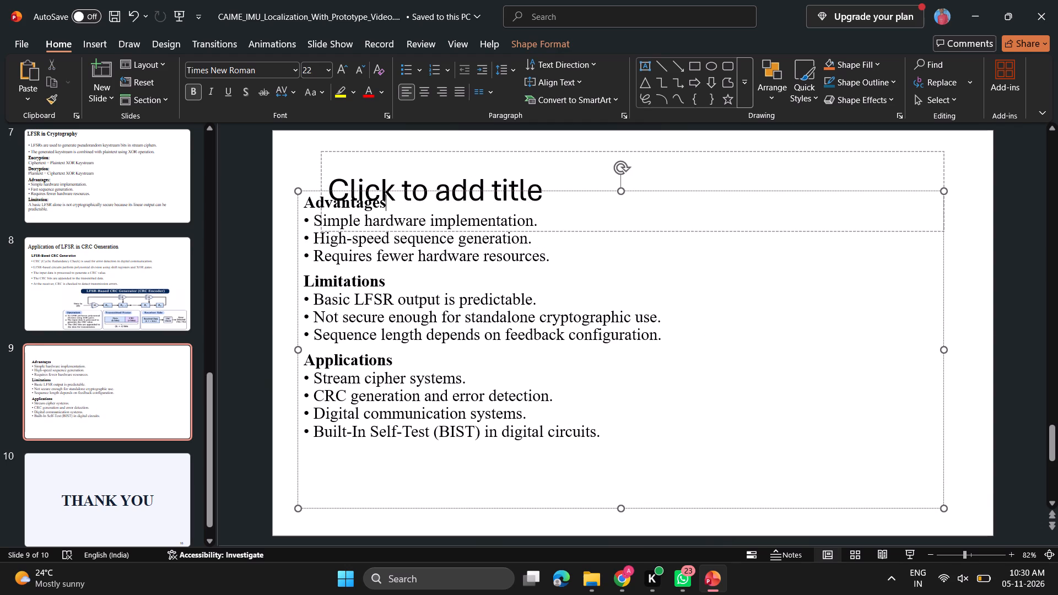
left_click_drag(378, 201, 301, 195)
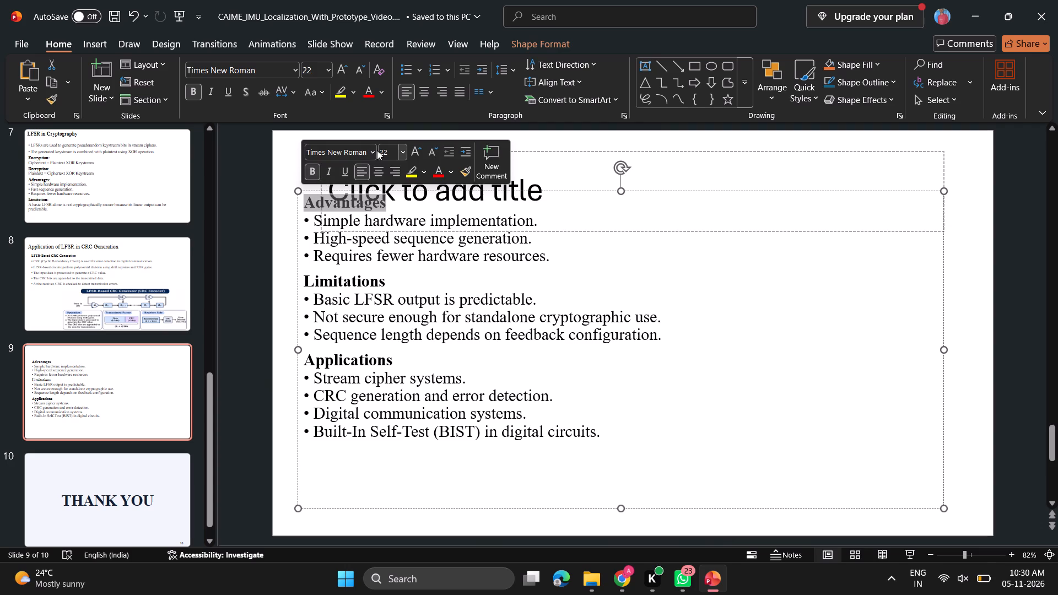
left_click(399, 152)
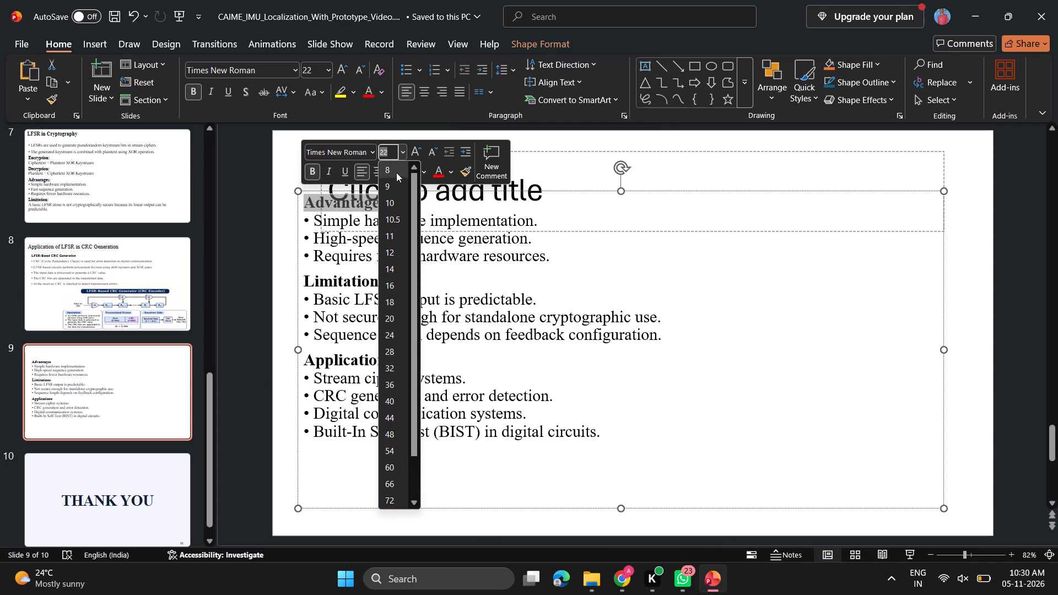
left_click(390, 336)
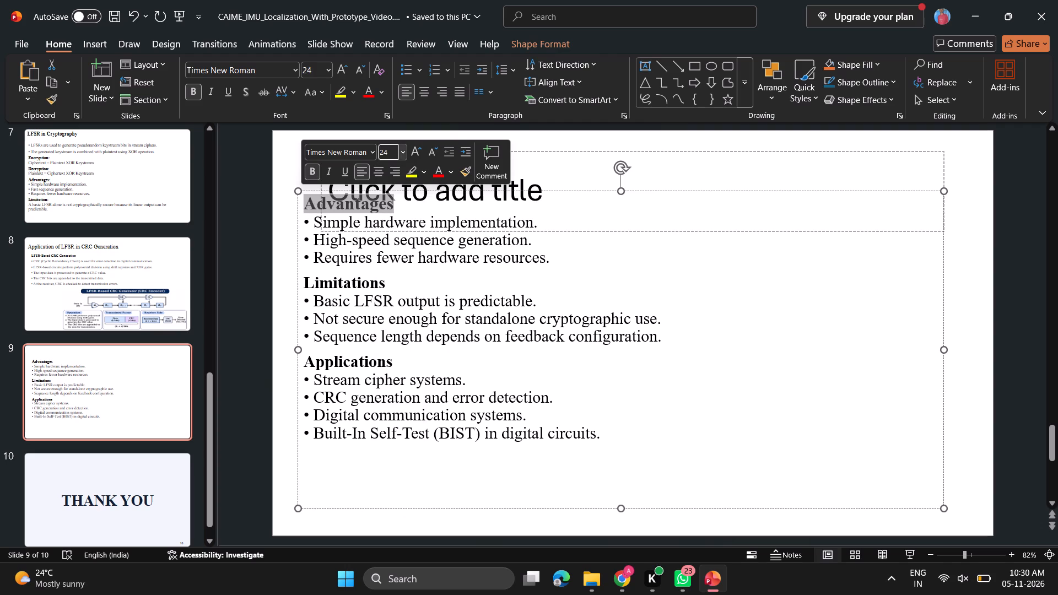
left_click(457, 297)
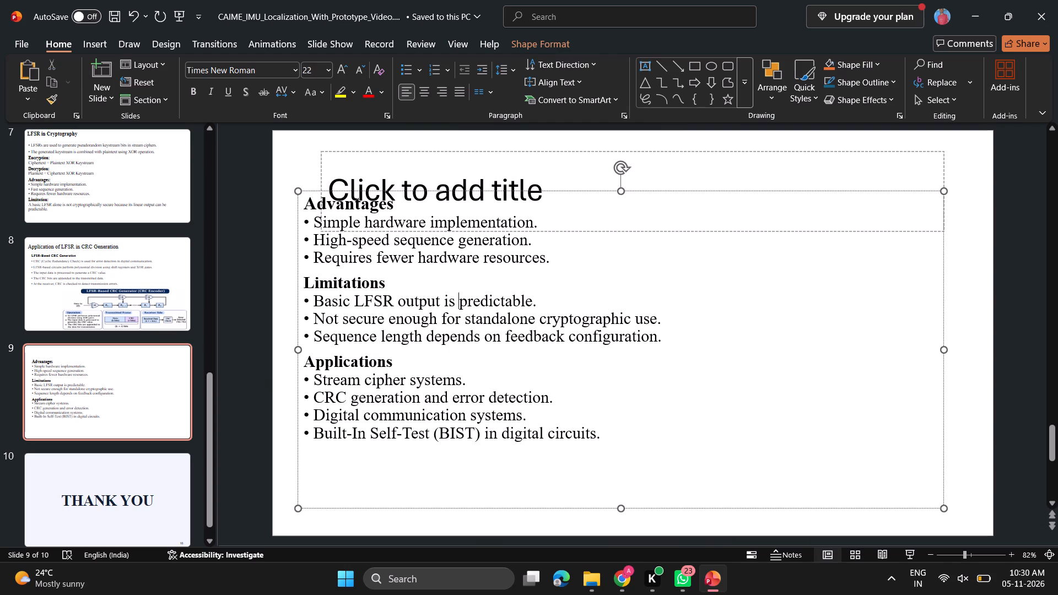
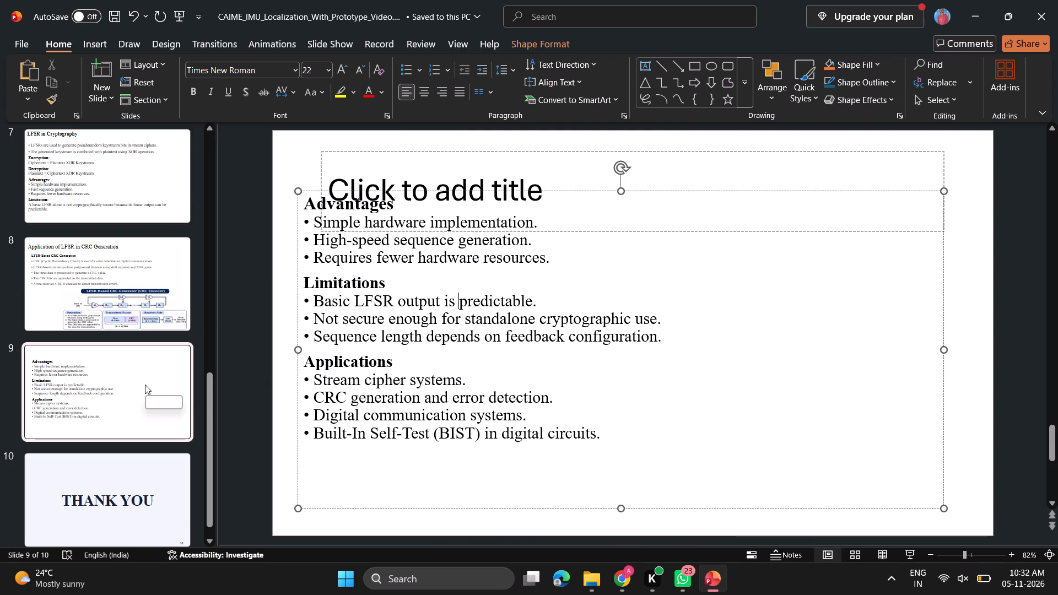
Enlarge slide 9's body text box slightly by raising its top edge and lowering its bottom edge.
scroll(145, 385, "up", 6)
left_click(440, 366)
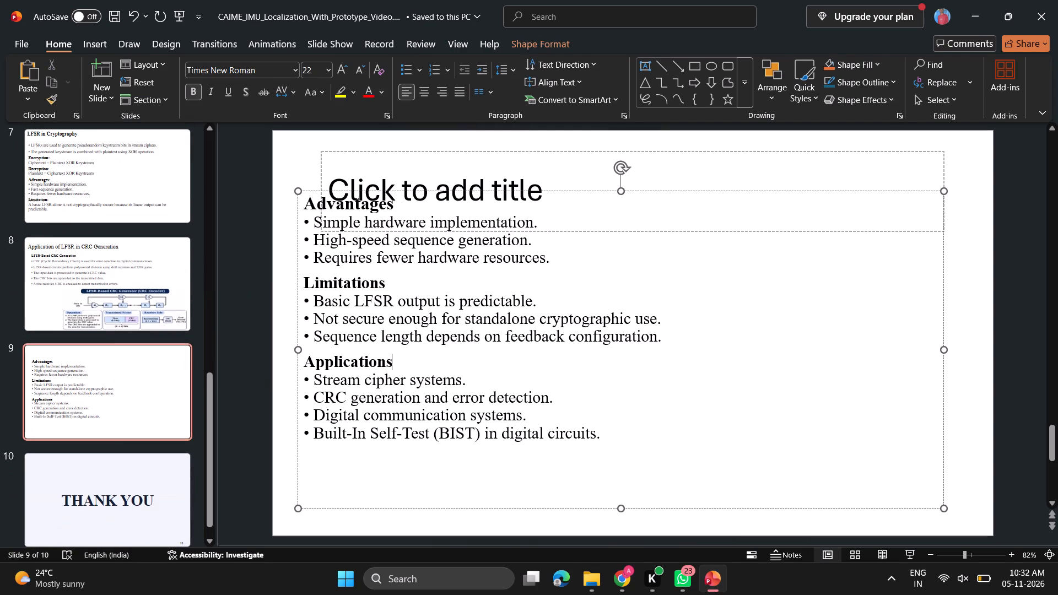
left_click(132, 380)
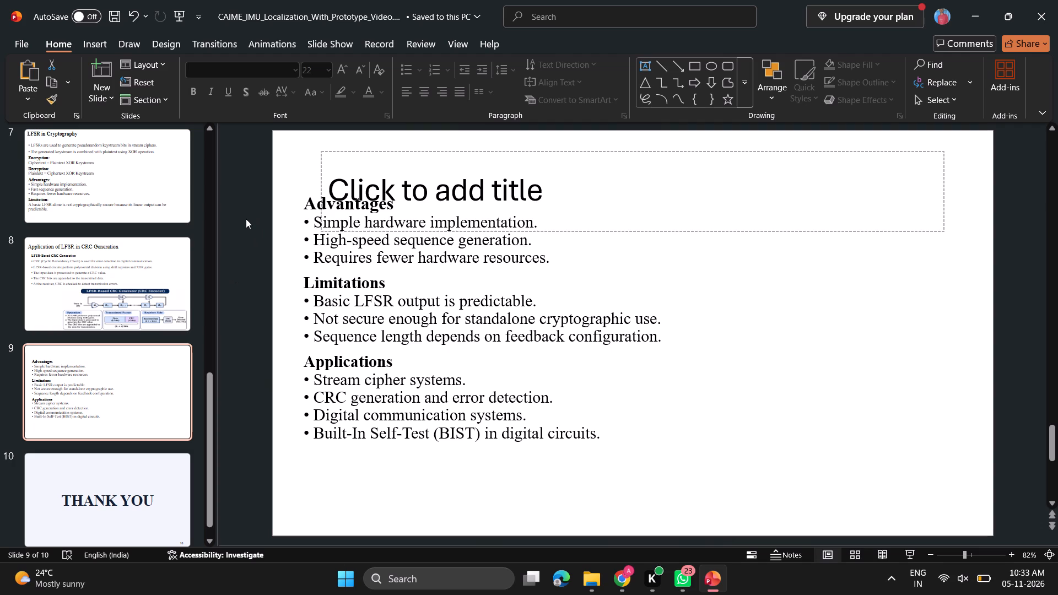
left_click(393, 278)
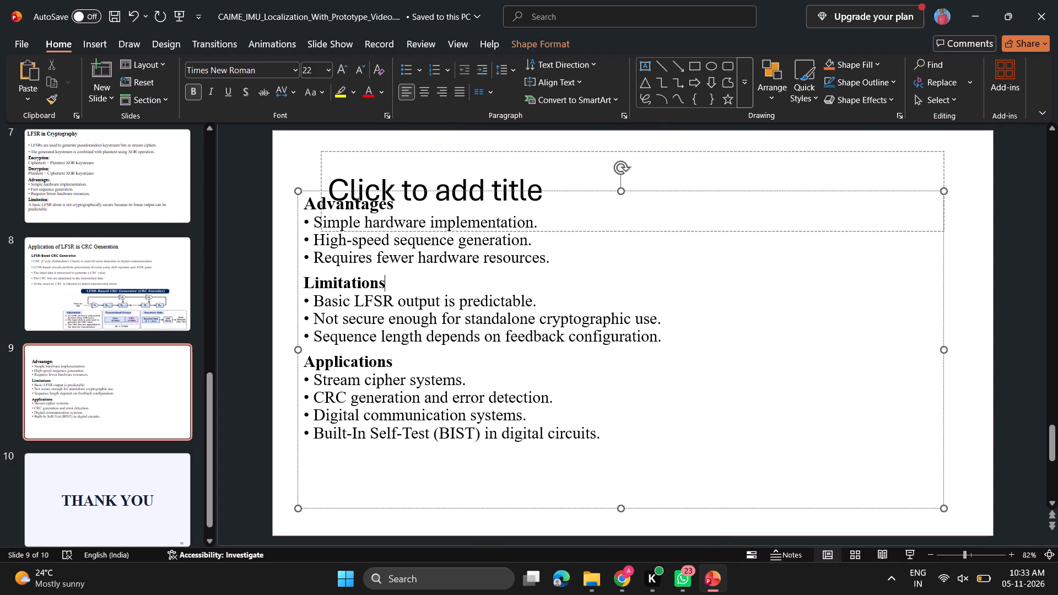
left_click_drag(622, 191, 618, 181)
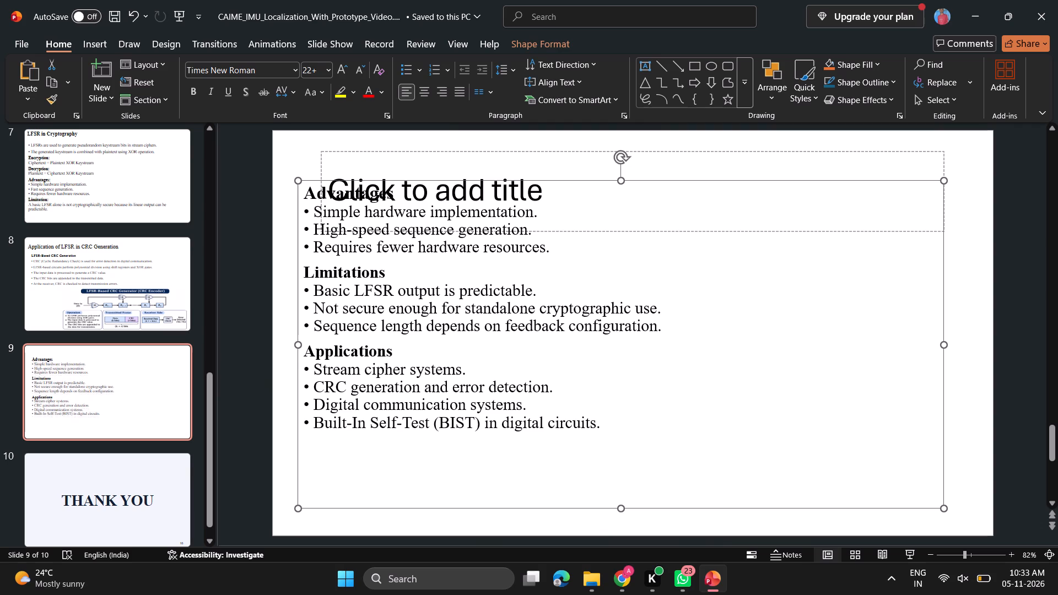
left_click(621, 510)
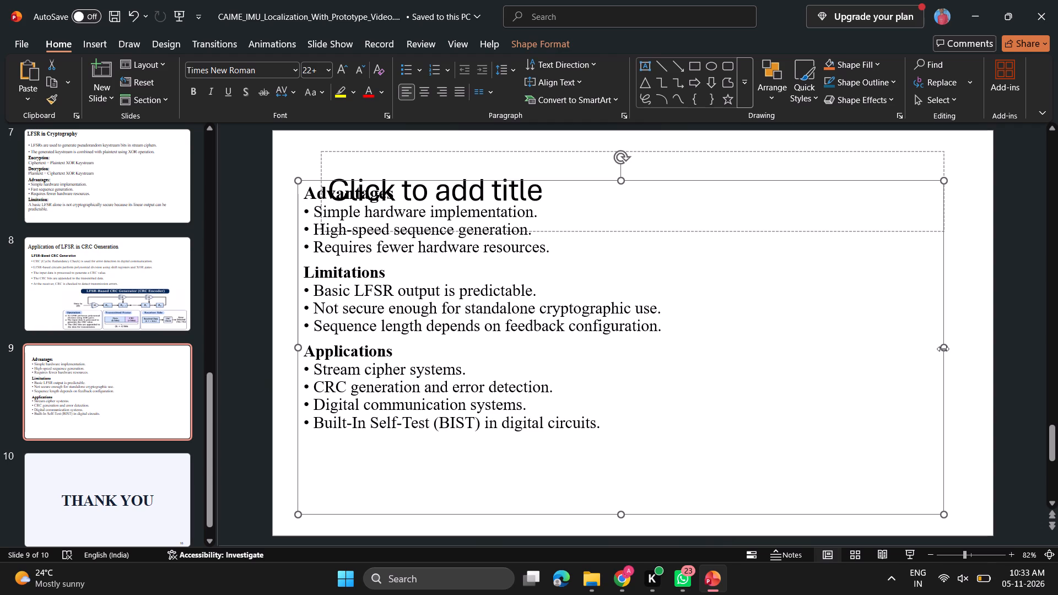
left_click(229, 163)
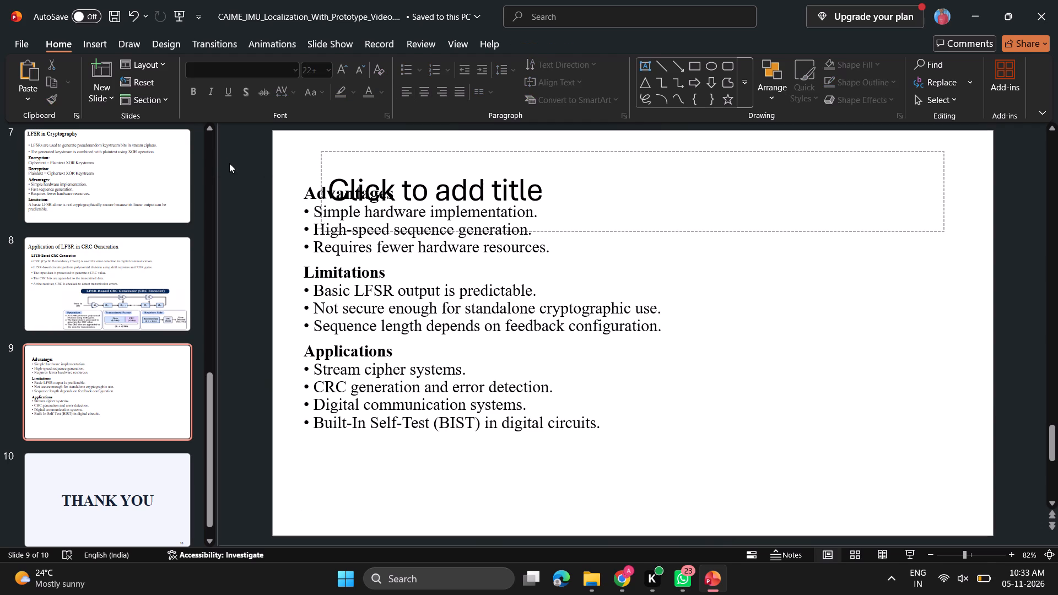
left_click(462, 264)
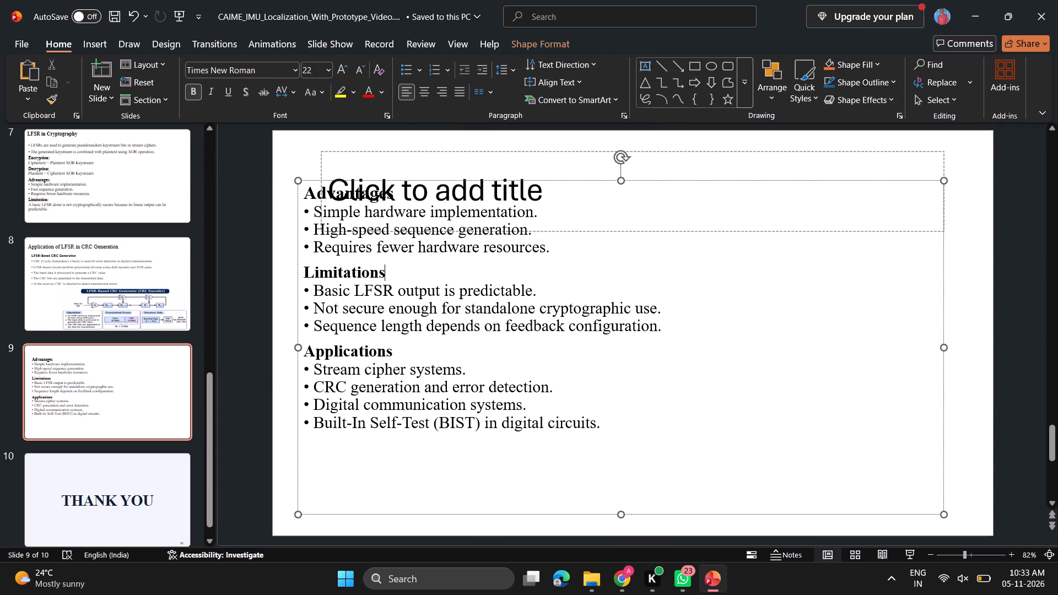
left_click(623, 182)
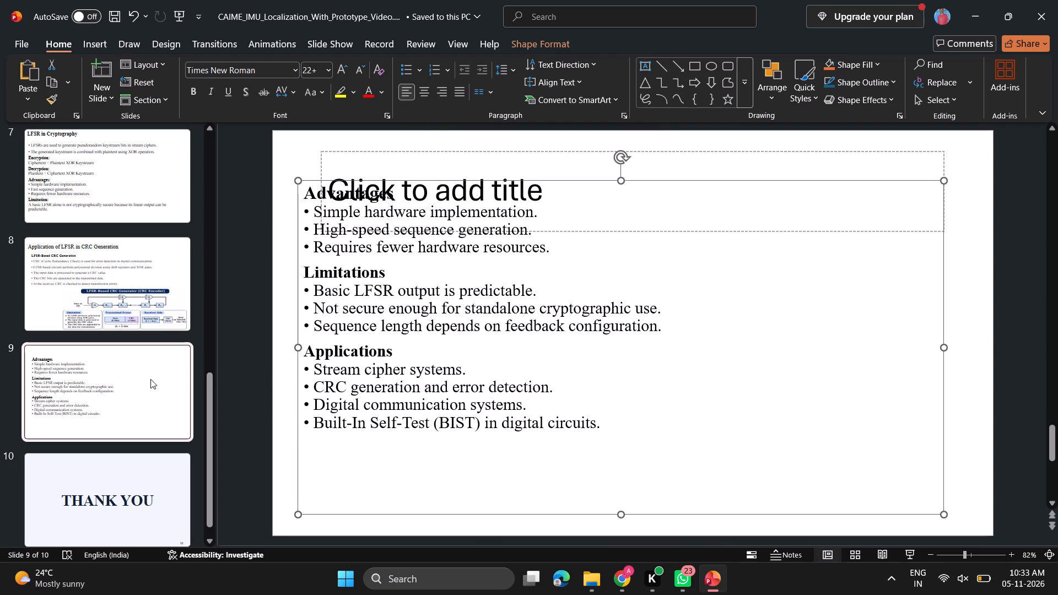
Review the finished slides, checking the CRC generation slide, the title slide, the introduction and the basic components slide.
left_click(136, 371)
left_click(118, 291)
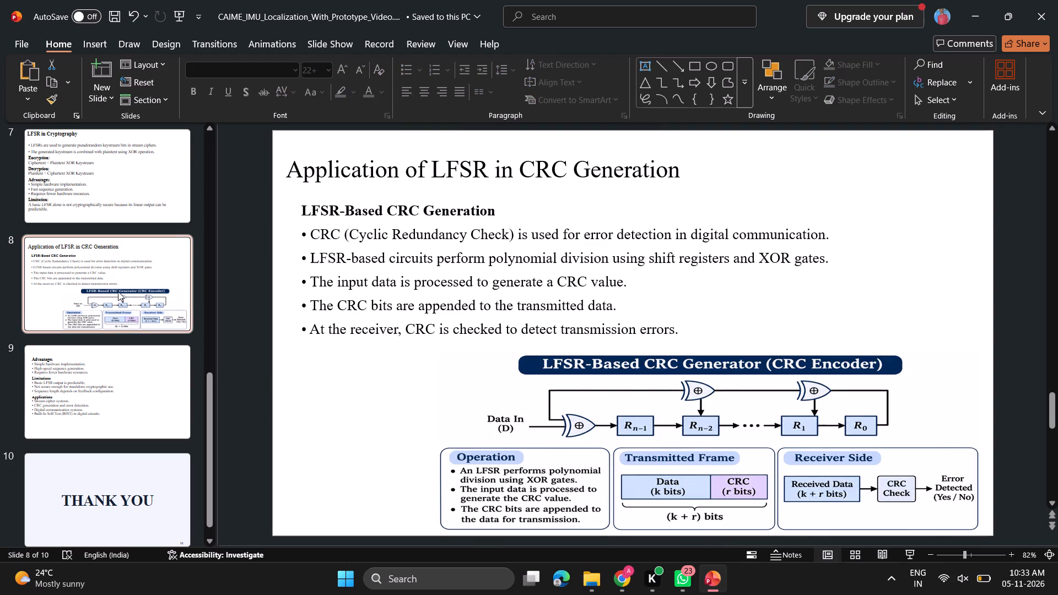
scroll(118, 291, "up", 5)
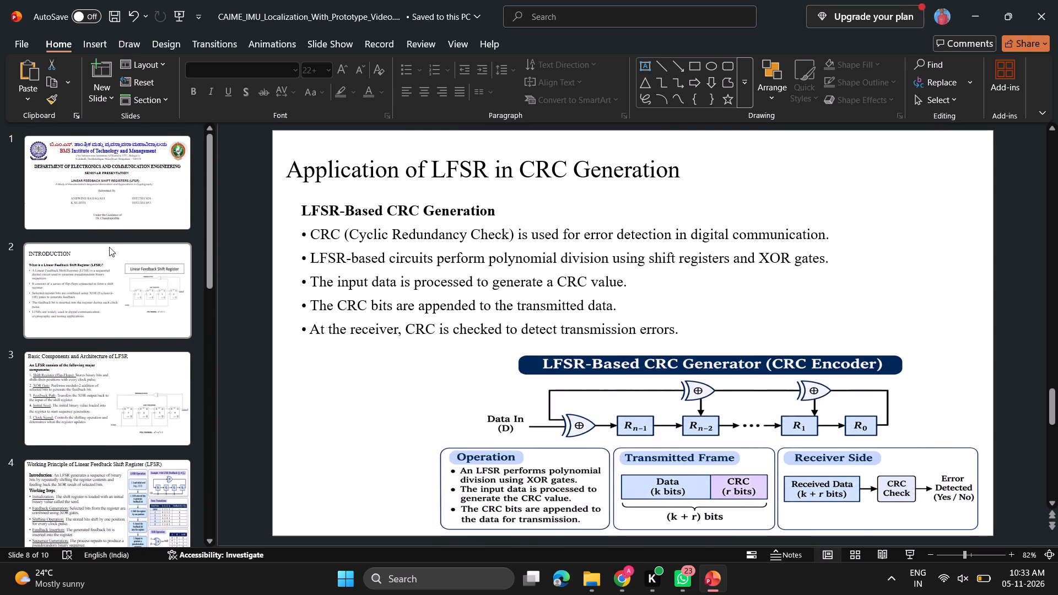
left_click(102, 196)
scroll(102, 196, "up", 3)
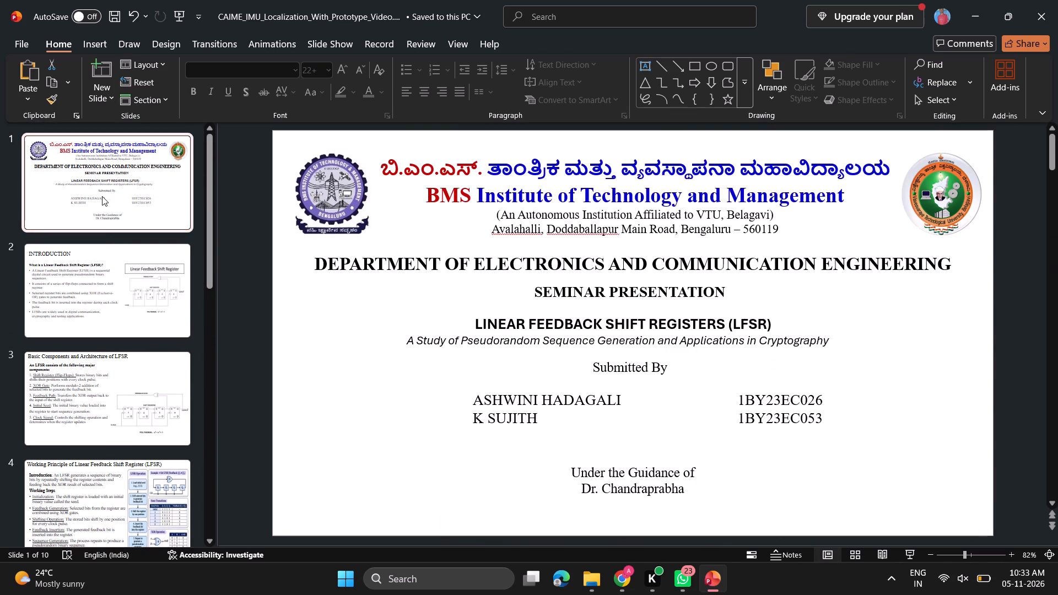
scroll(102, 196, "up", 1)
left_click(109, 299)
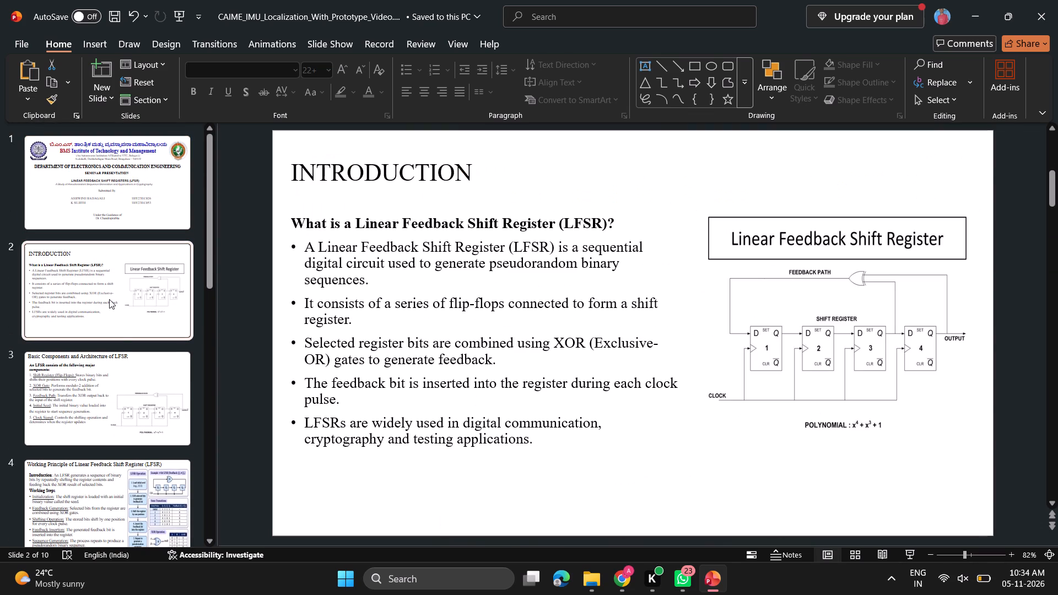
left_click(136, 381)
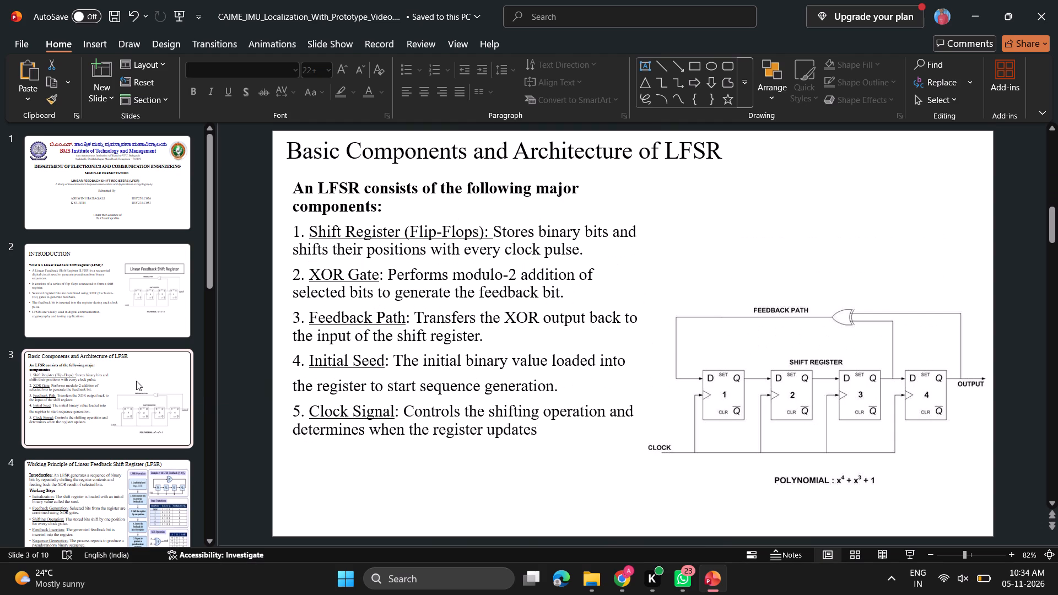
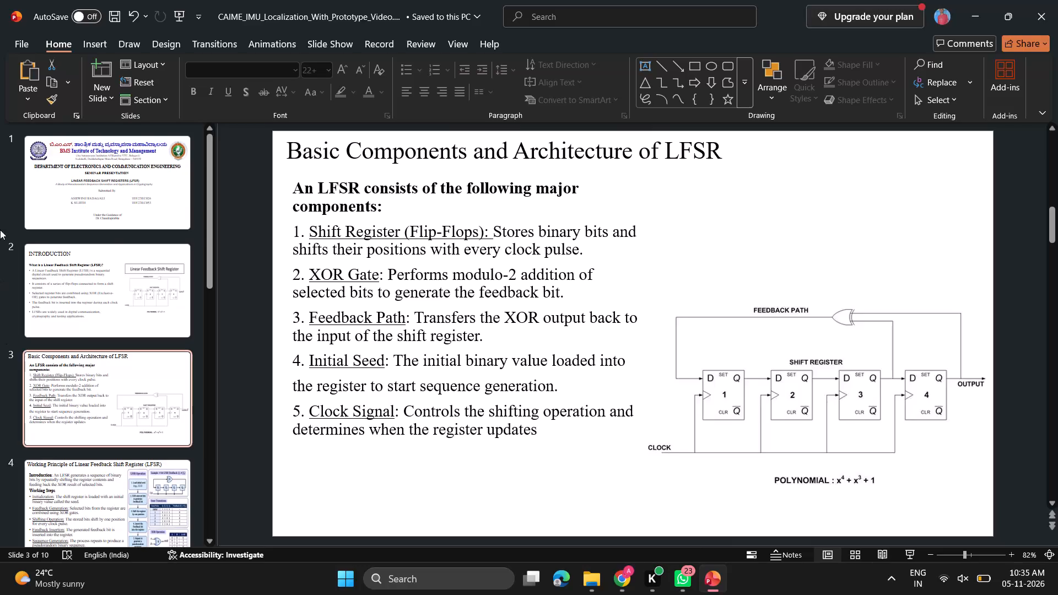
Go back to the introduction slide to check its text and shift register diagram.
left_click(115, 254)
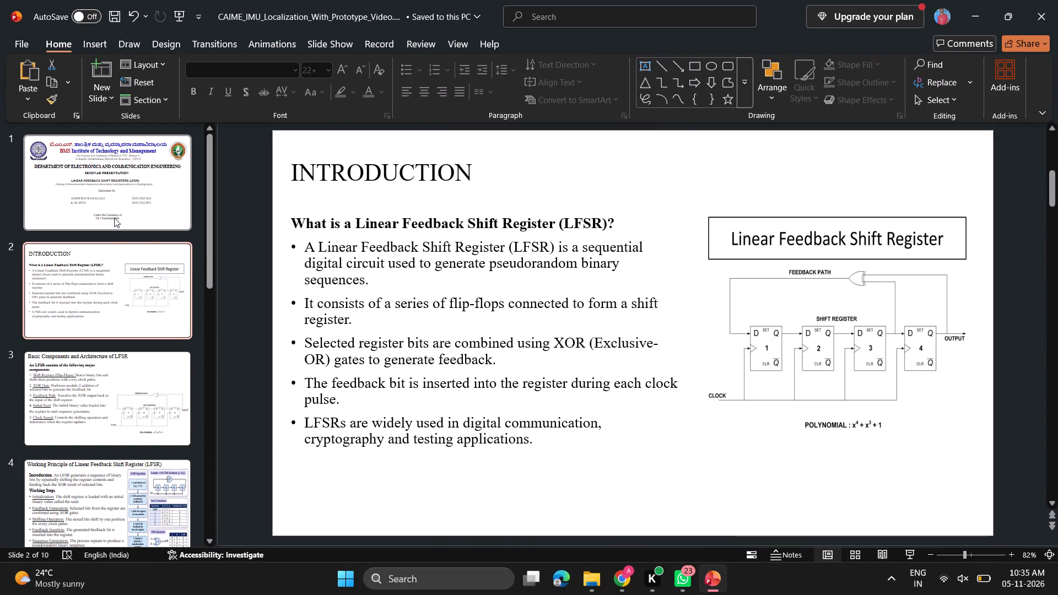
Switch to Chrome and bring up the Google Classroom home page.
left_click(615, 594)
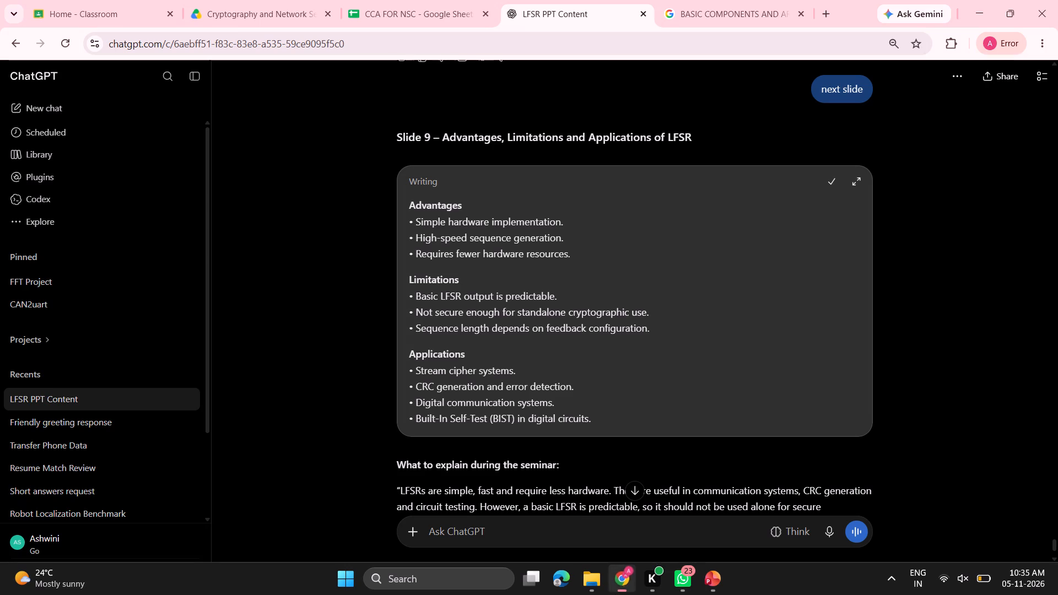
left_click(125, 1)
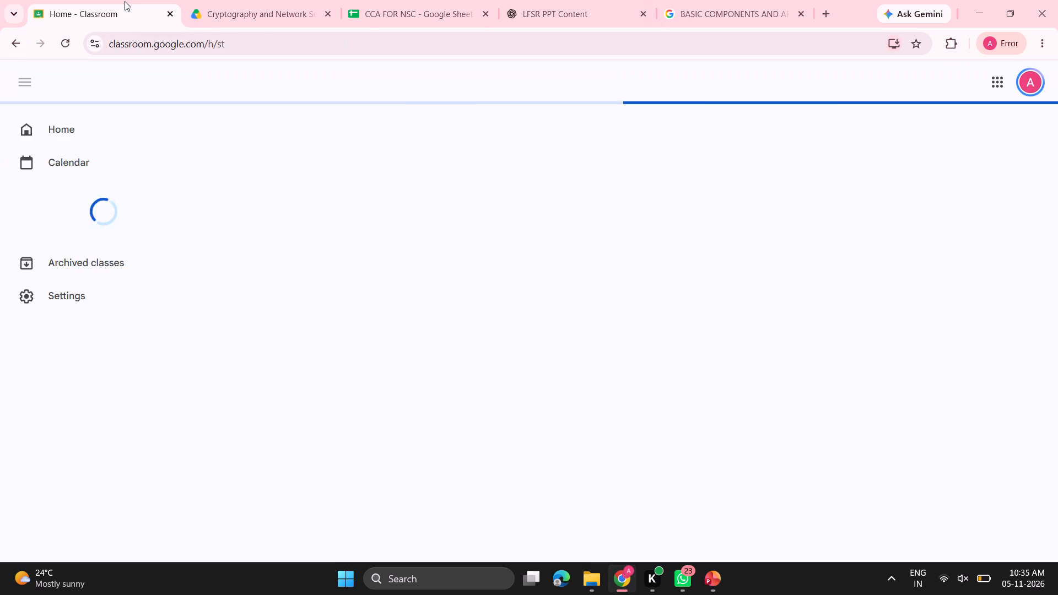
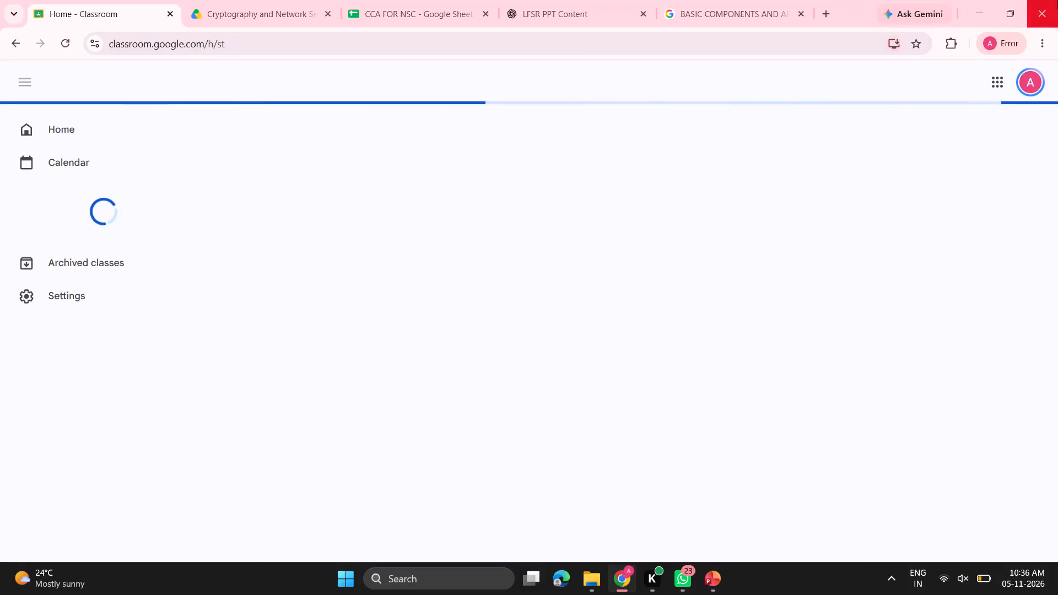
Open Google Classroom in a new browser tab from the Google apps list.
left_click(819, 4)
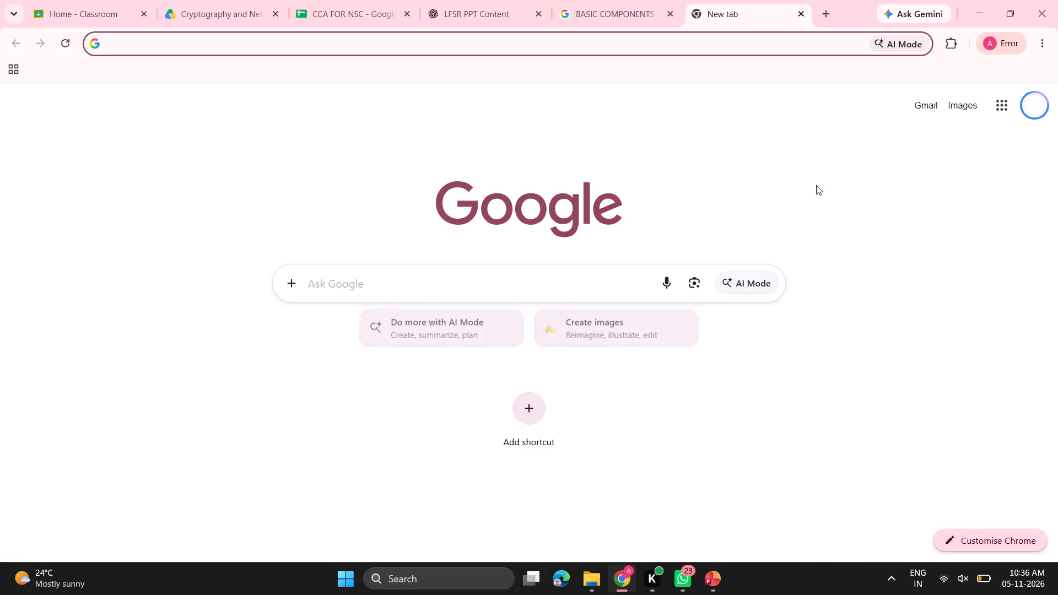
left_click(1030, 108)
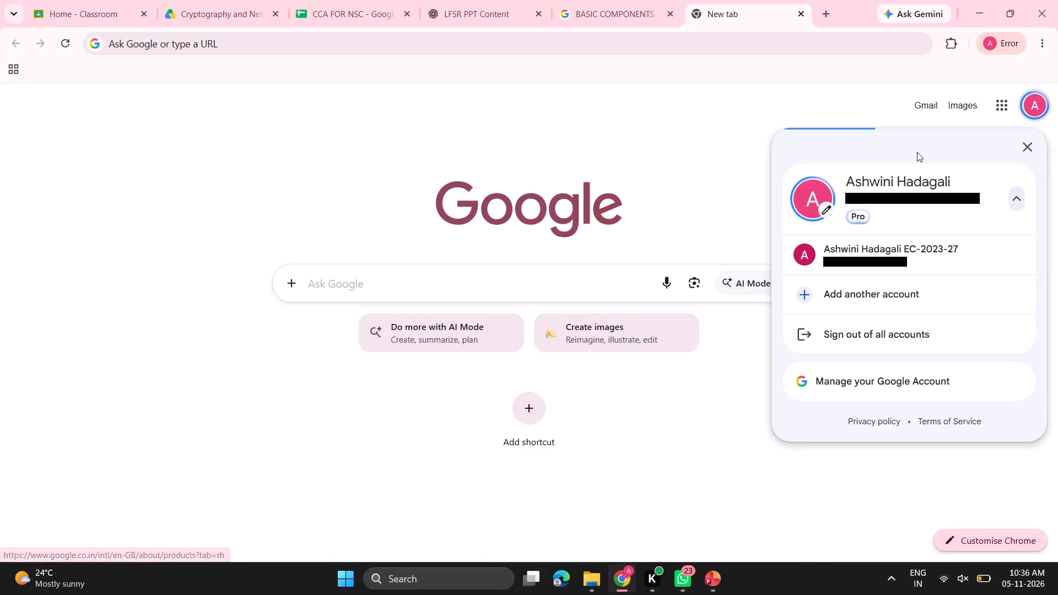
left_click(992, 111)
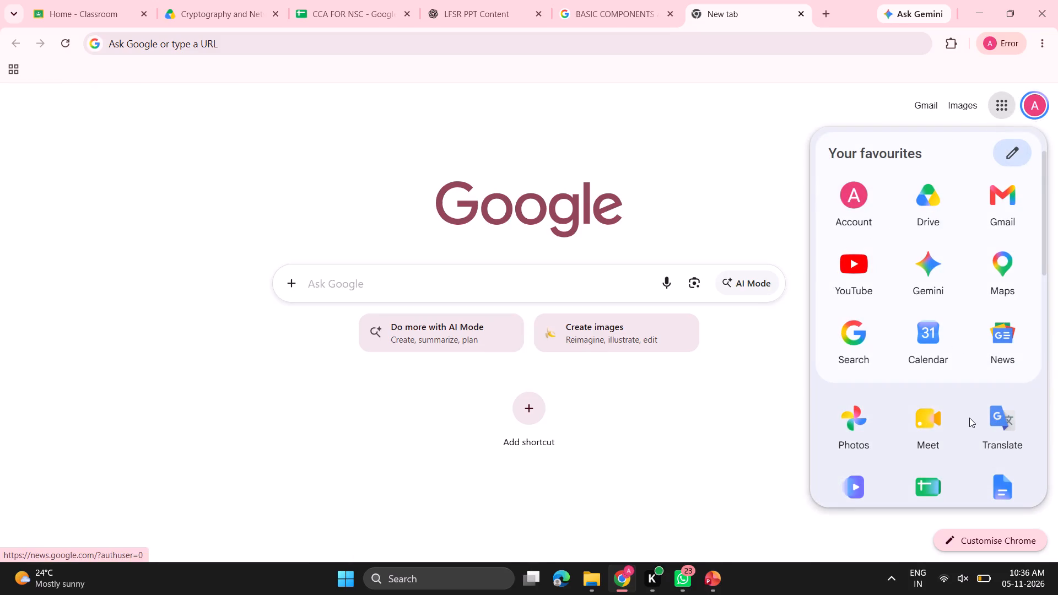
scroll(969, 418, "down", 7)
scroll(969, 418, "up", 7)
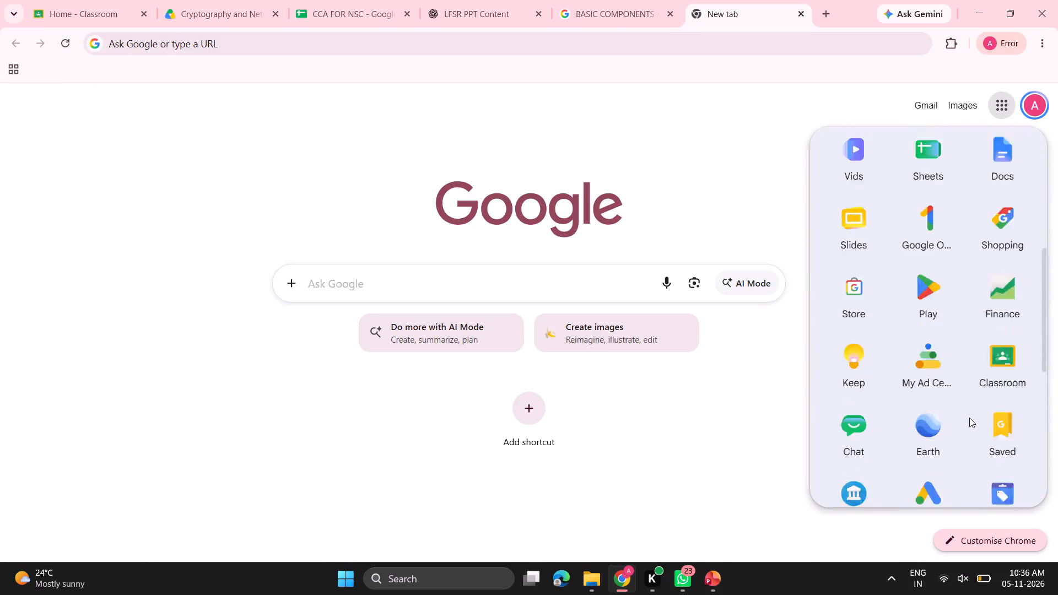
left_click(700, 174)
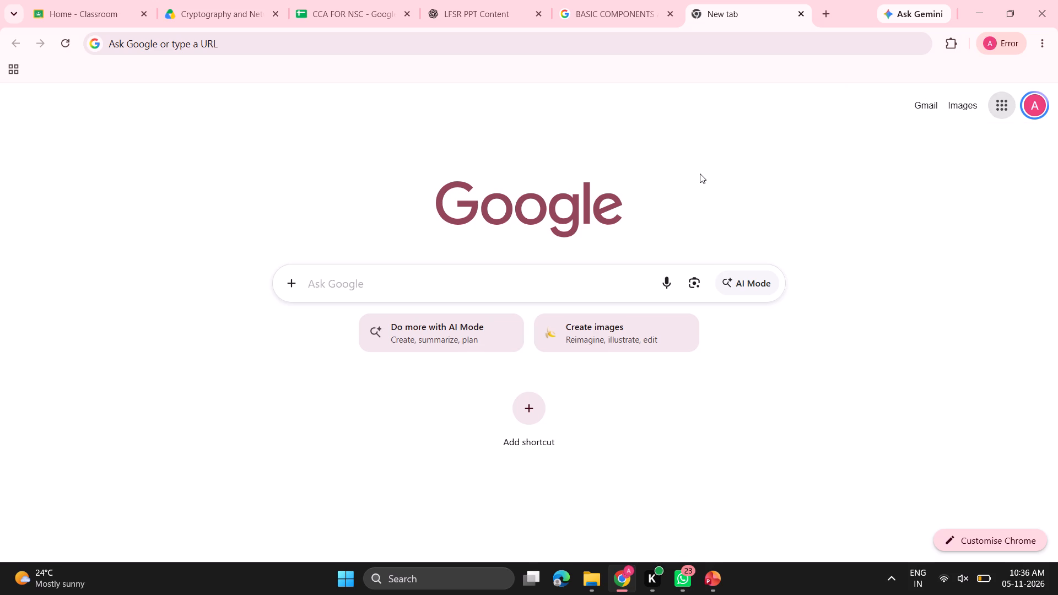
left_click(1008, 105)
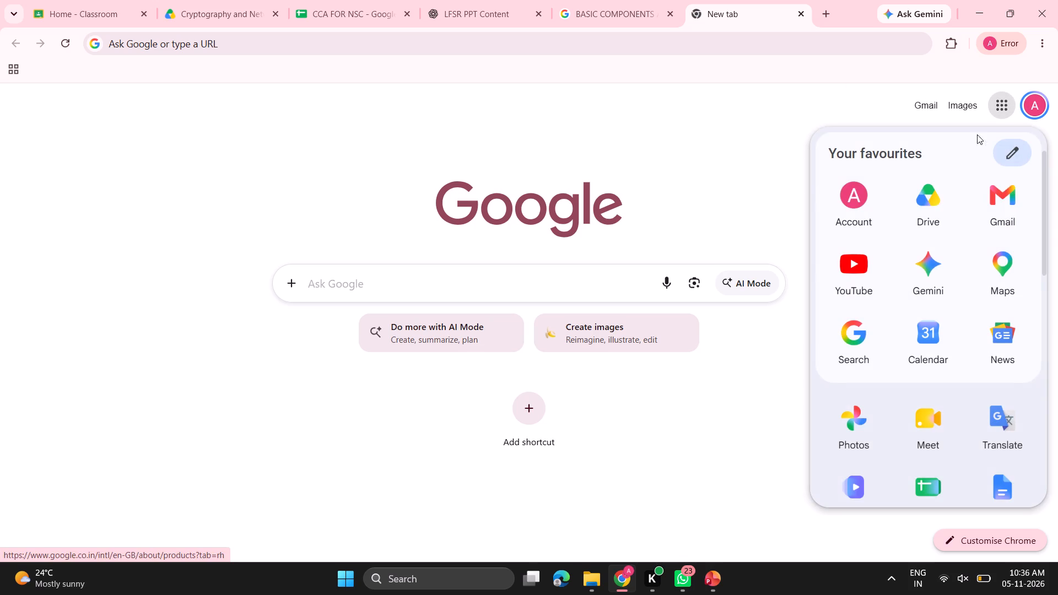
scroll(897, 306, "down", 5)
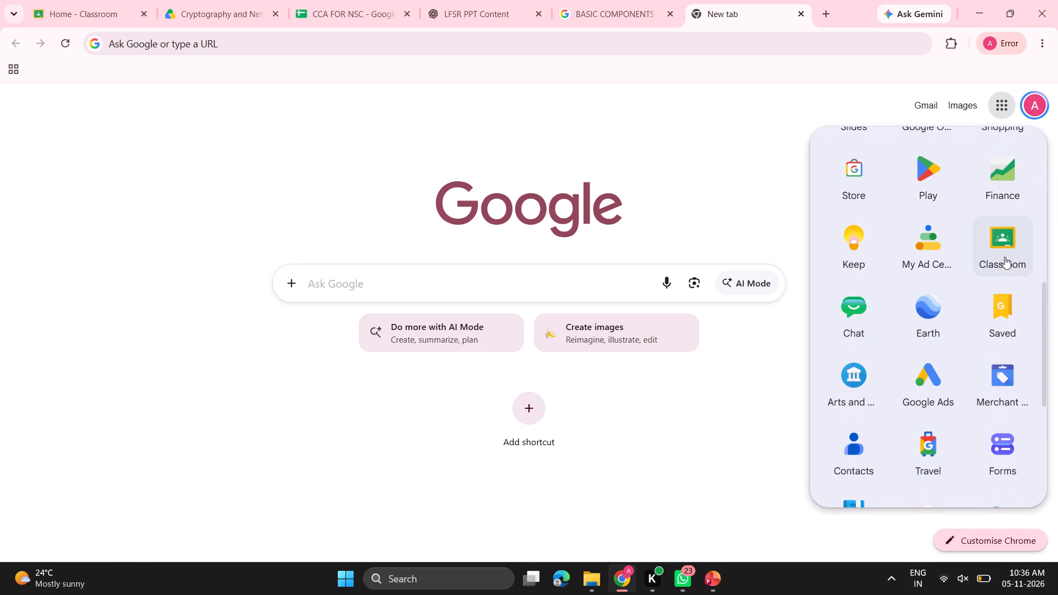
left_click(1003, 256)
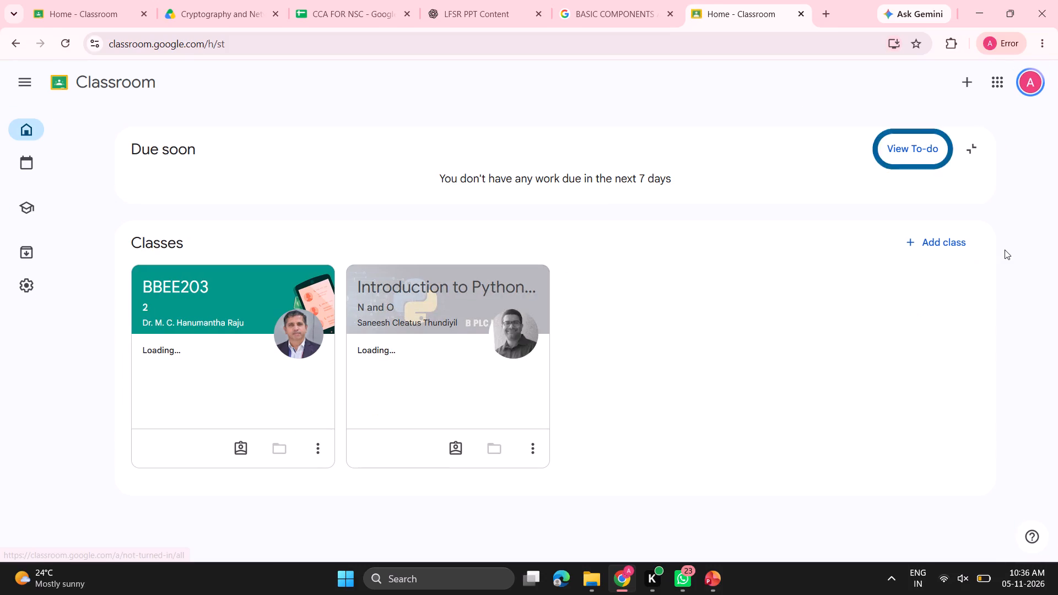
Switch Classroom to the college EC-2023-27 account.
left_click(1028, 91)
left_click(946, 228)
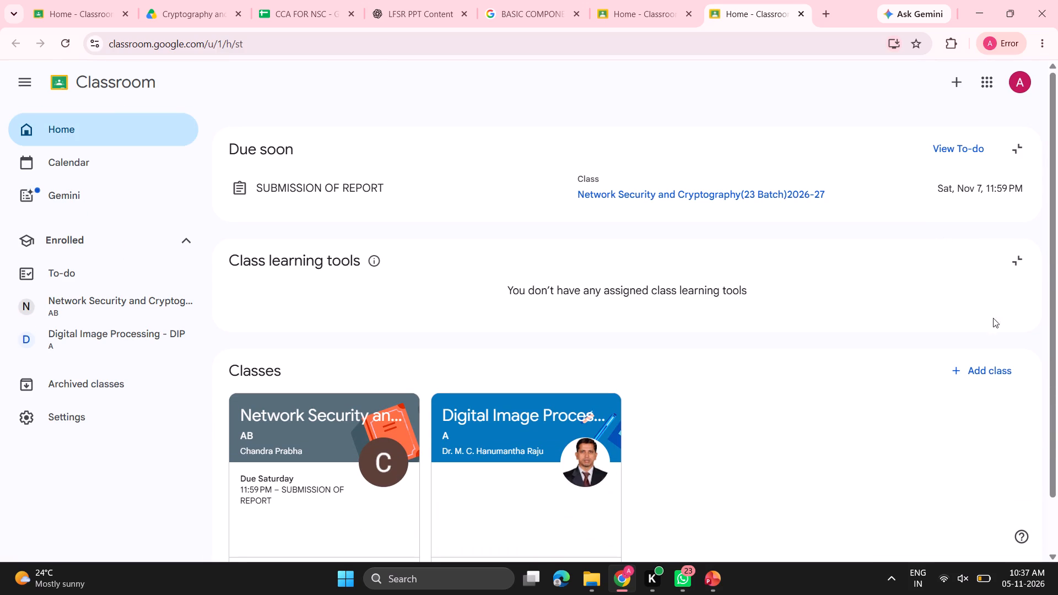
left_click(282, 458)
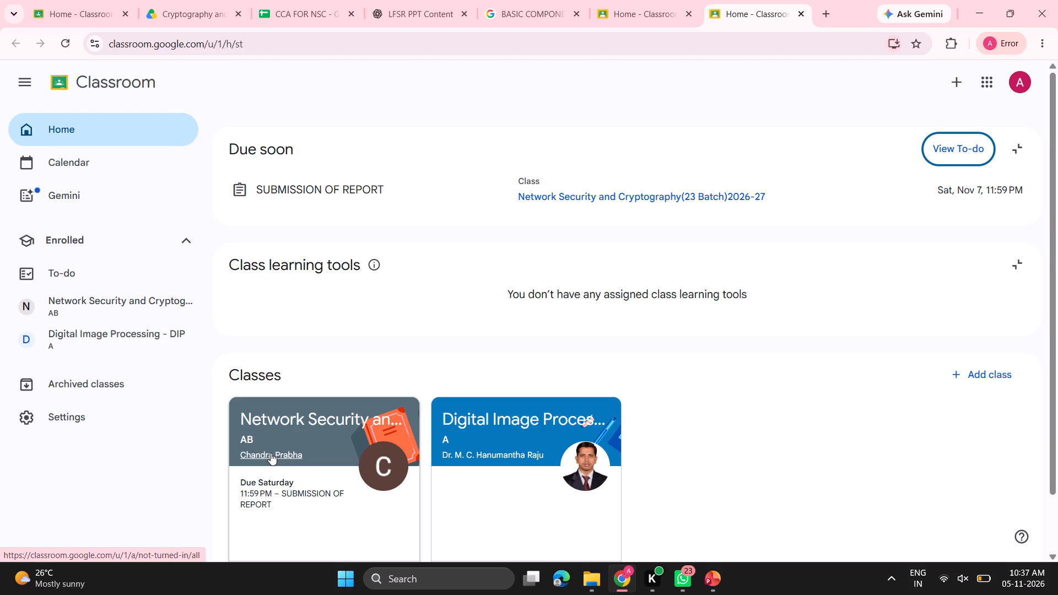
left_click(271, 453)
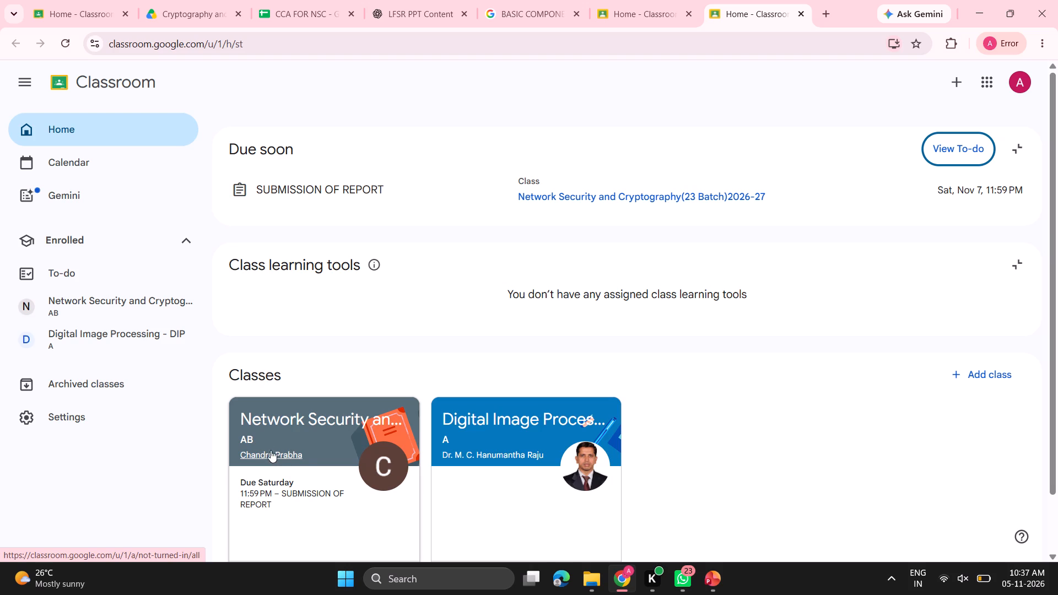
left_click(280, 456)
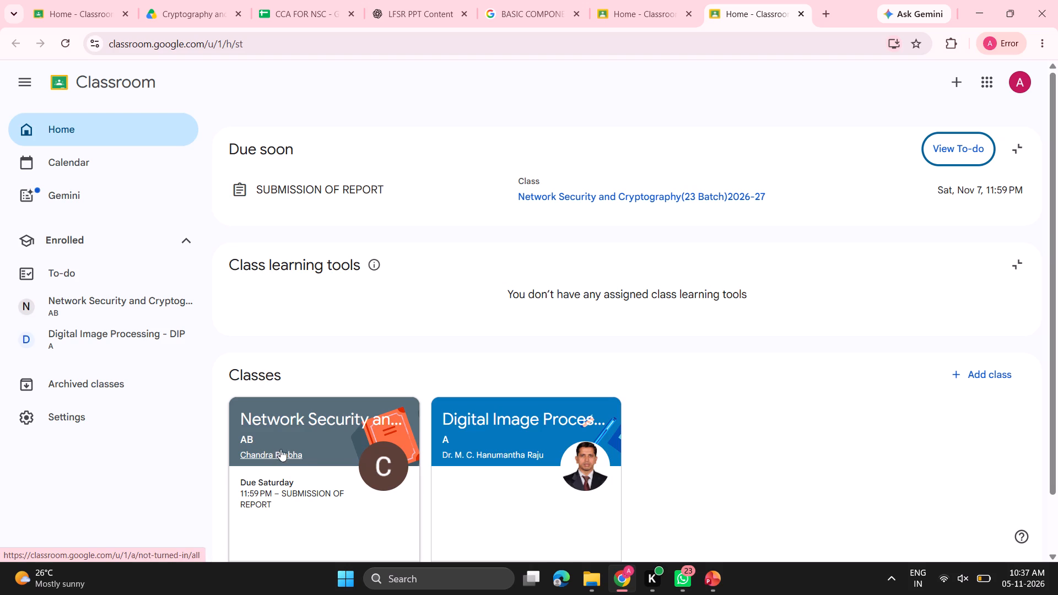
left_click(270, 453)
Switch from the browser back to the LFSR seminar presentation in PowerPoint.
left_click(718, 589)
left_click(760, 591)
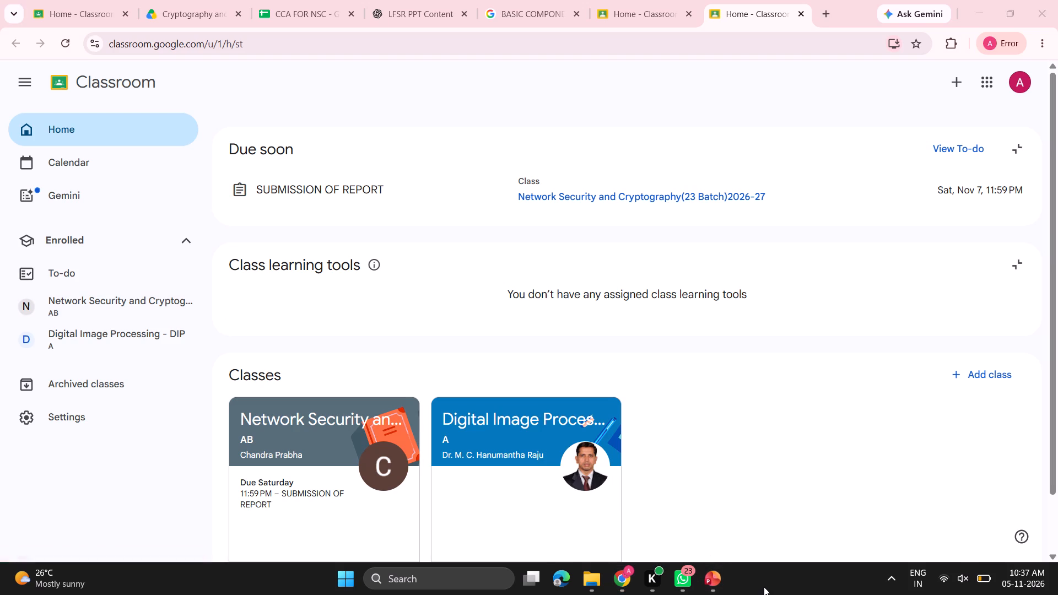
left_click_drag(720, 582, 731, 582)
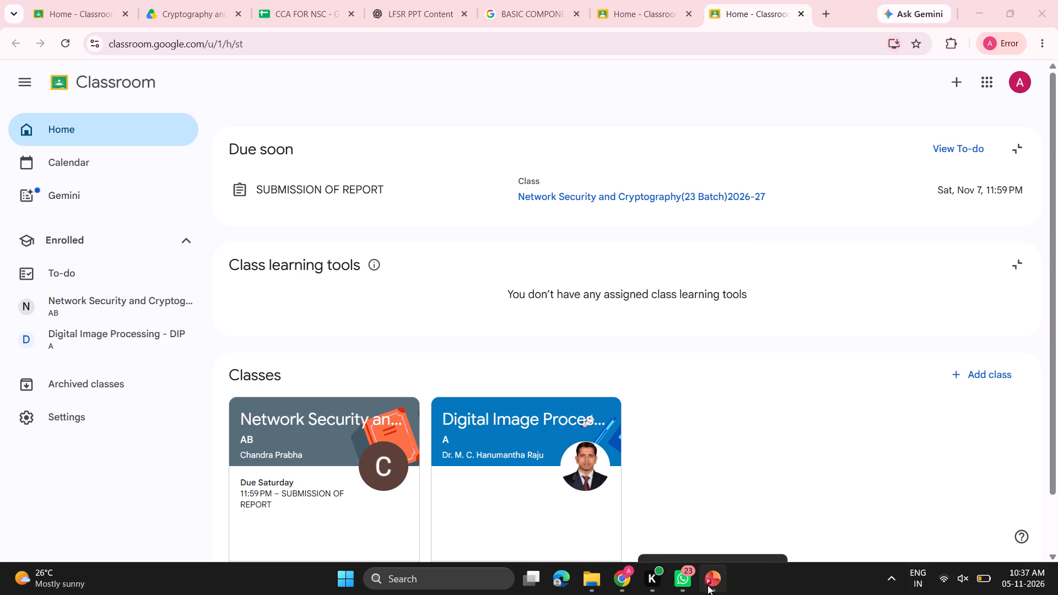
left_click(704, 591)
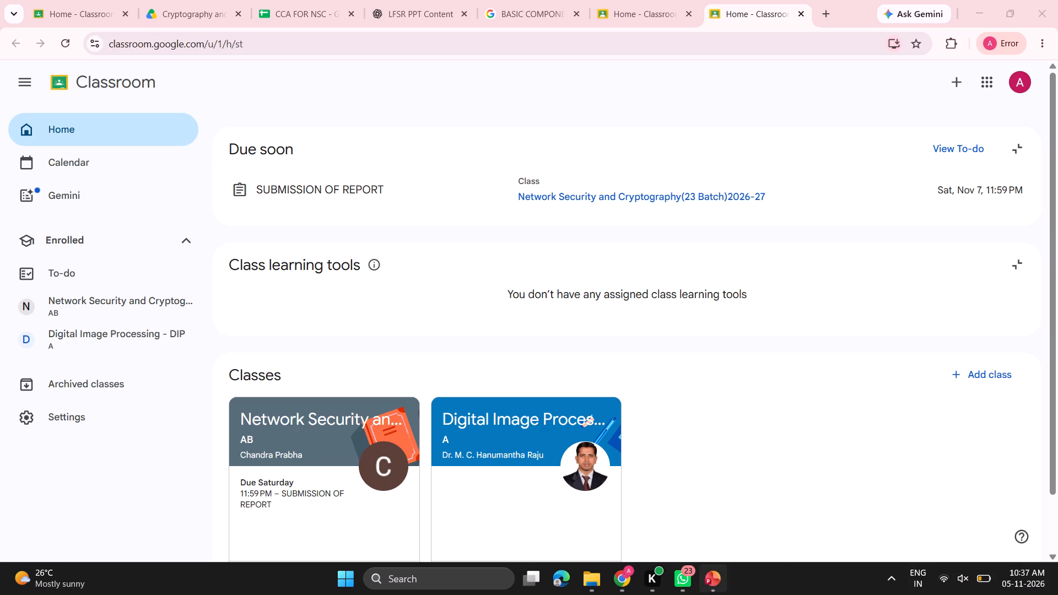
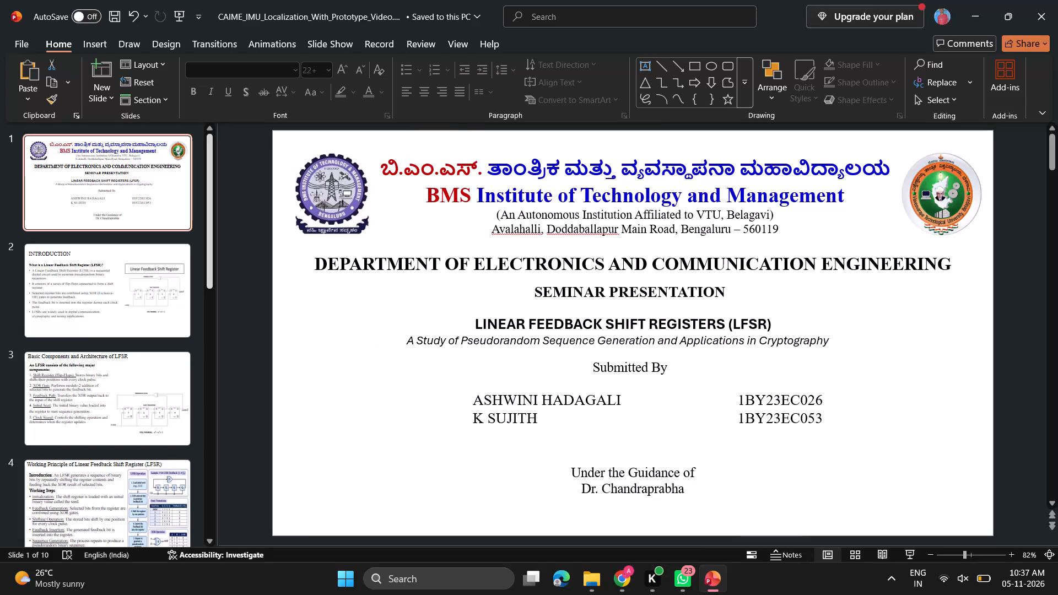
Split the guide's name on the title slide into two words, capitalizing the second word.
left_click(647, 494)
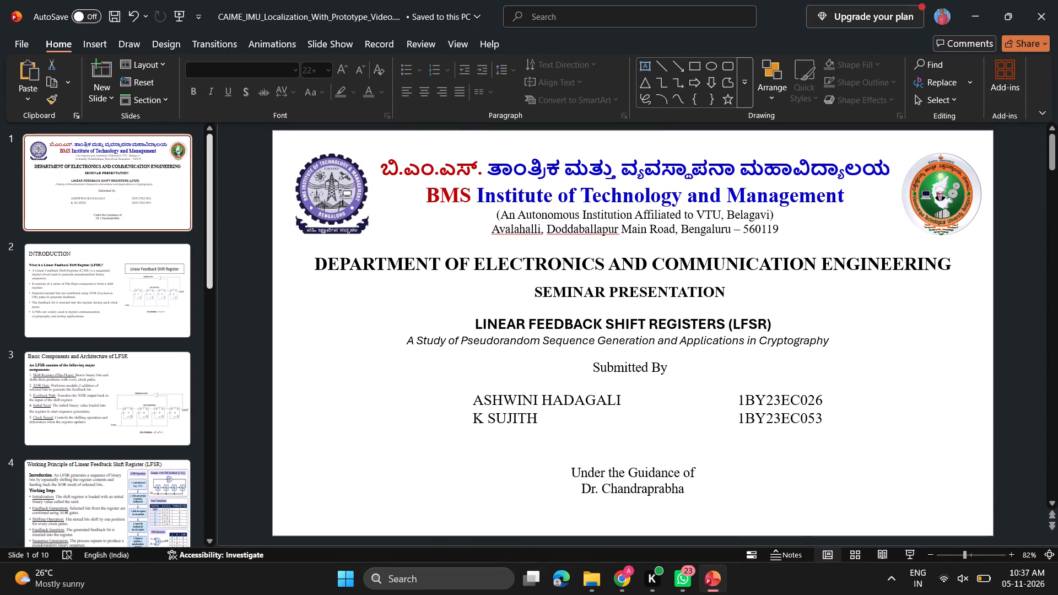
key("space")
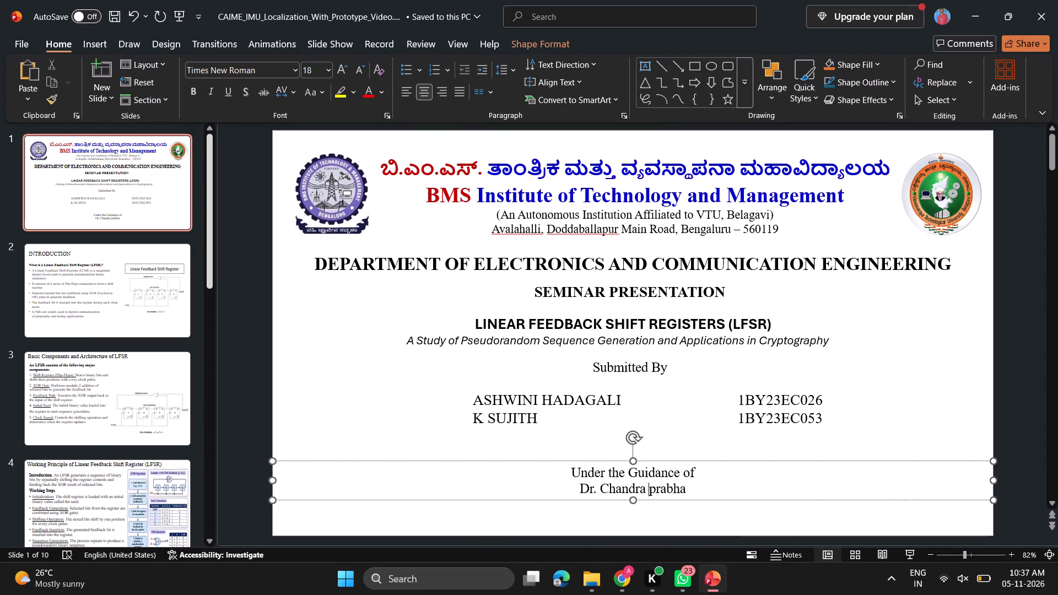
left_click(655, 488)
key("BackSpace")
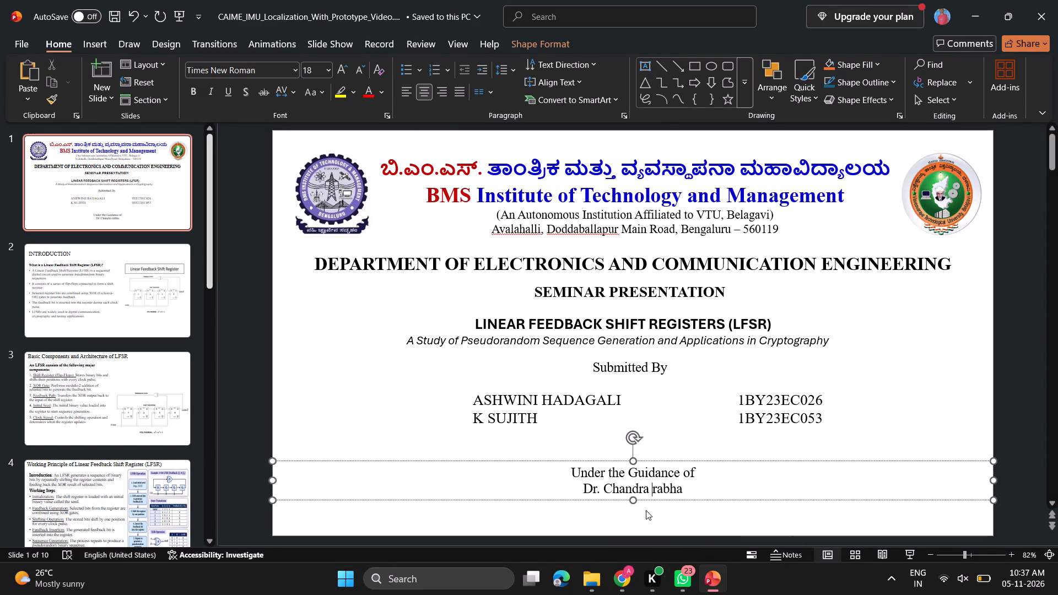
key("p")
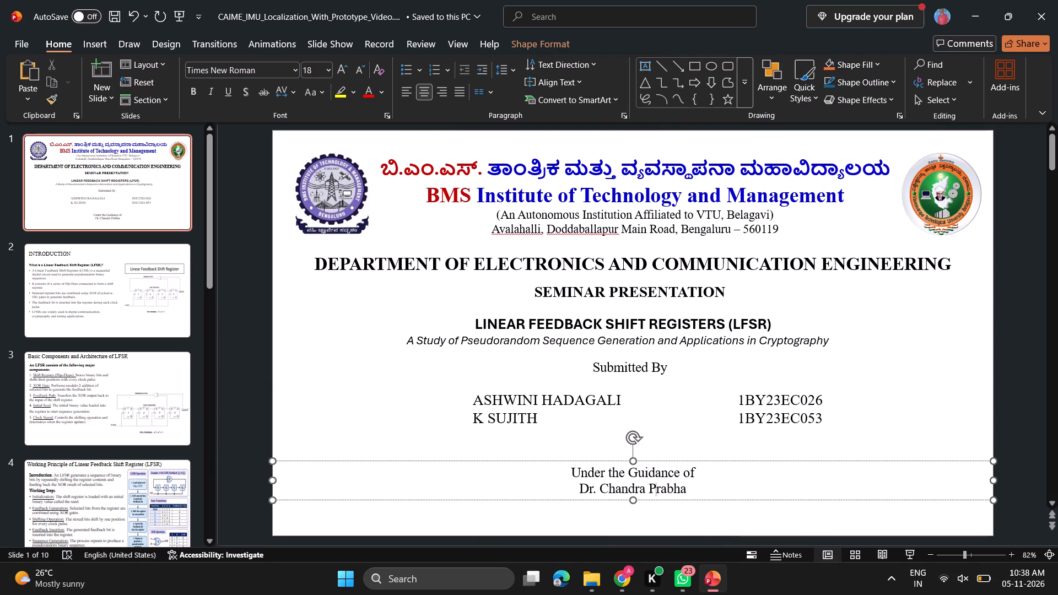
Make the "INTRODUCTION" heading on slide 2 bold.
left_click(105, 271)
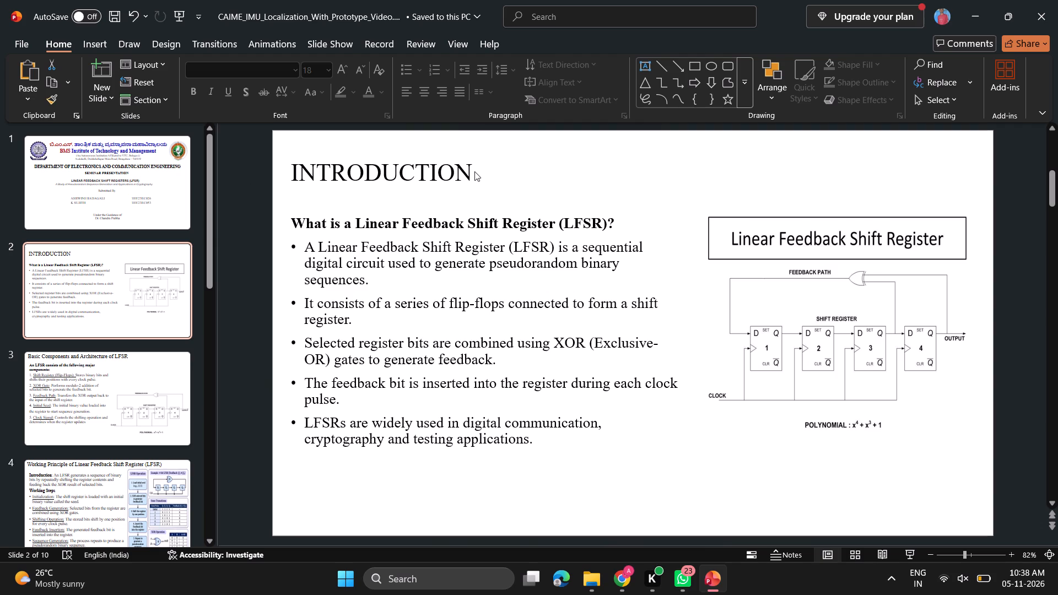
double_click(474, 171)
left_click(450, 167)
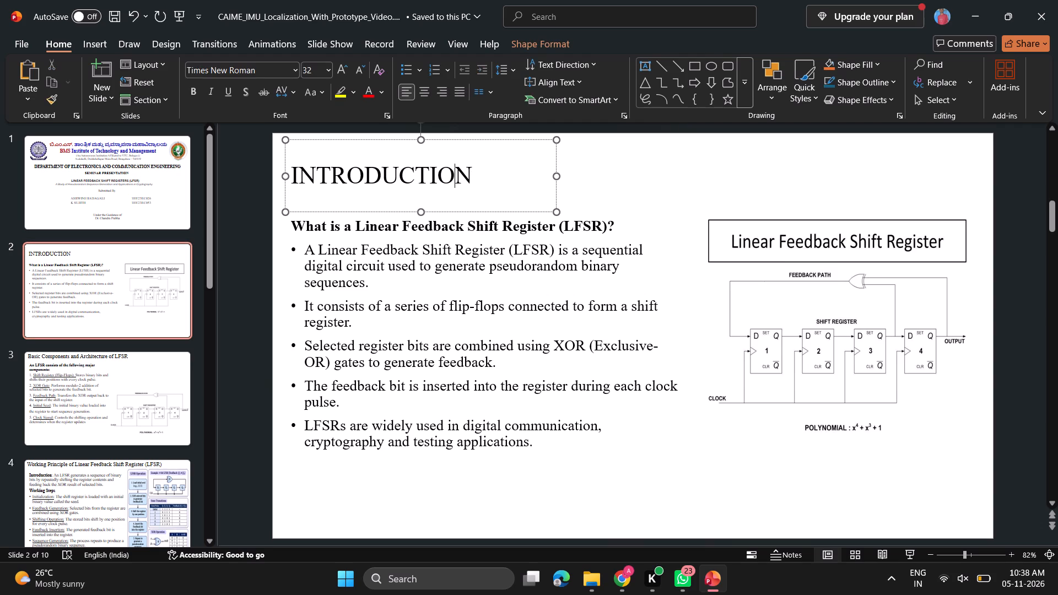
left_click(500, 192)
left_click(610, 177)
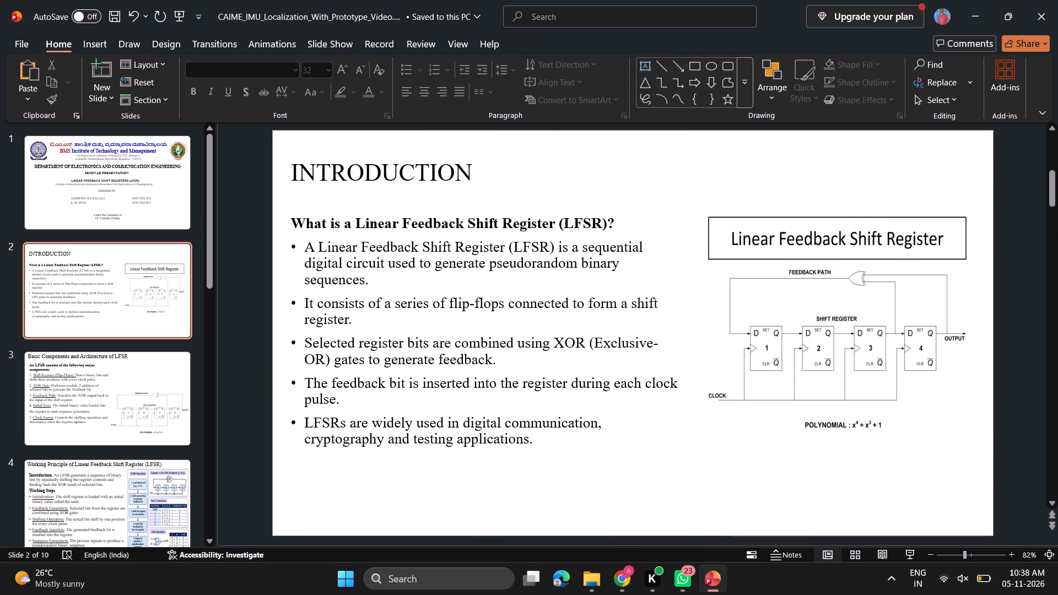
left_click(477, 195)
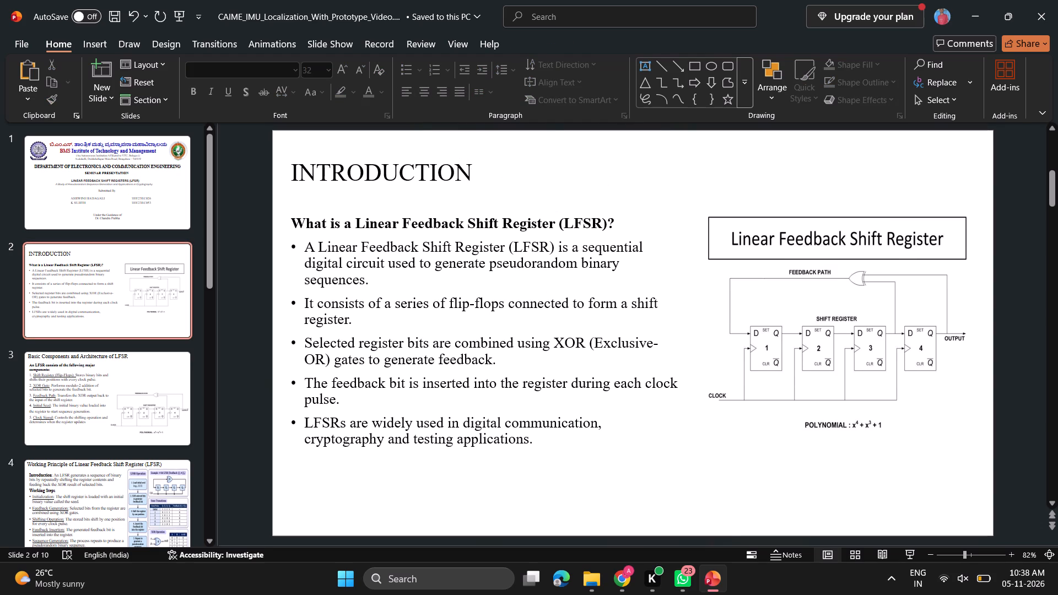
left_click(467, 172)
left_click_drag(482, 175, 317, 154)
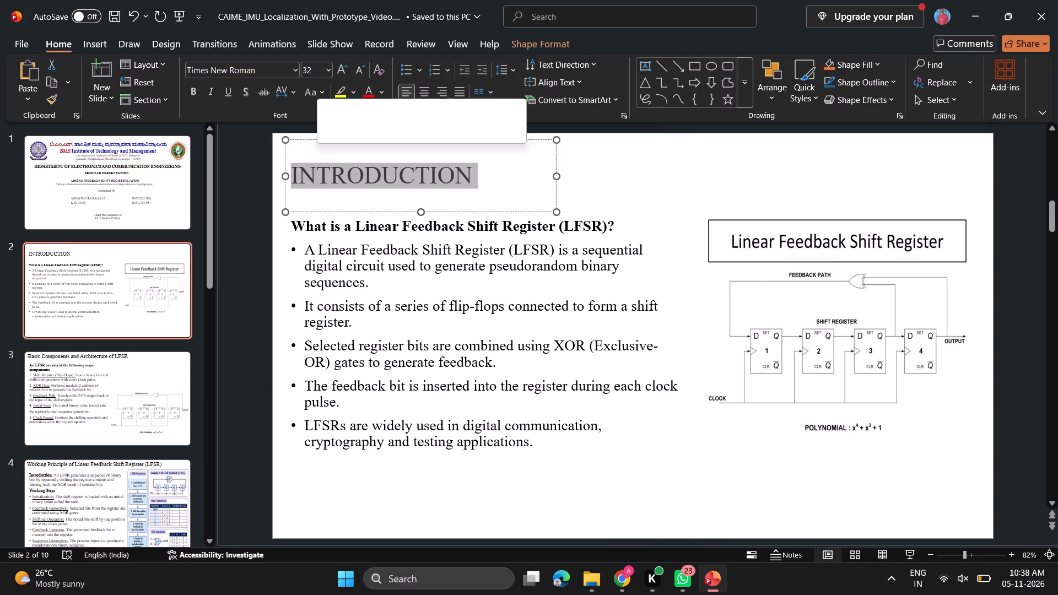
left_click(331, 129)
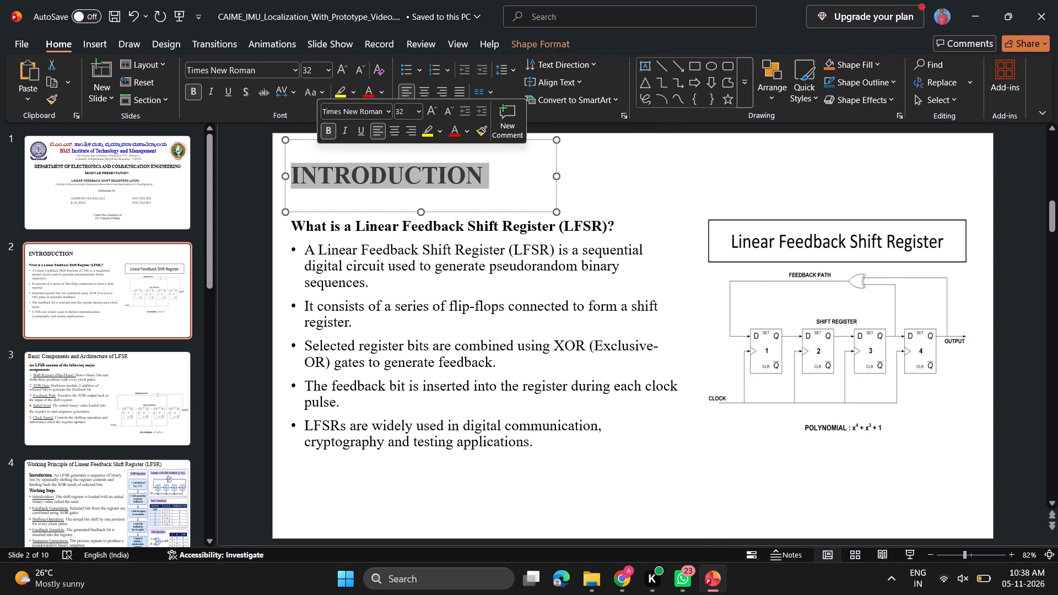
left_click(368, 219)
left_click_drag(616, 219, 609, 219)
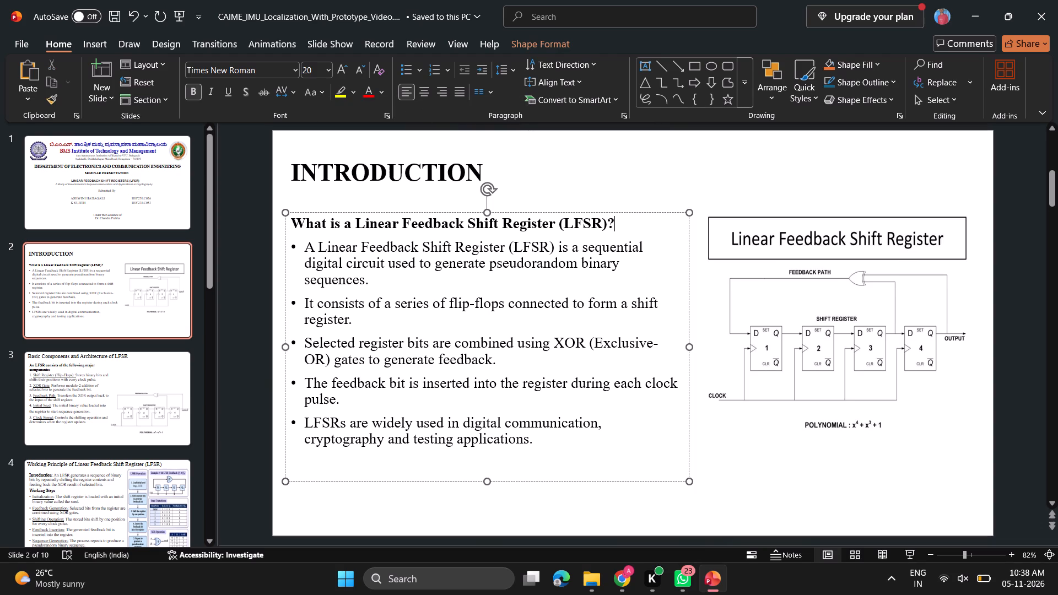
left_click_drag(609, 219, 452, 209)
left_click(389, 192)
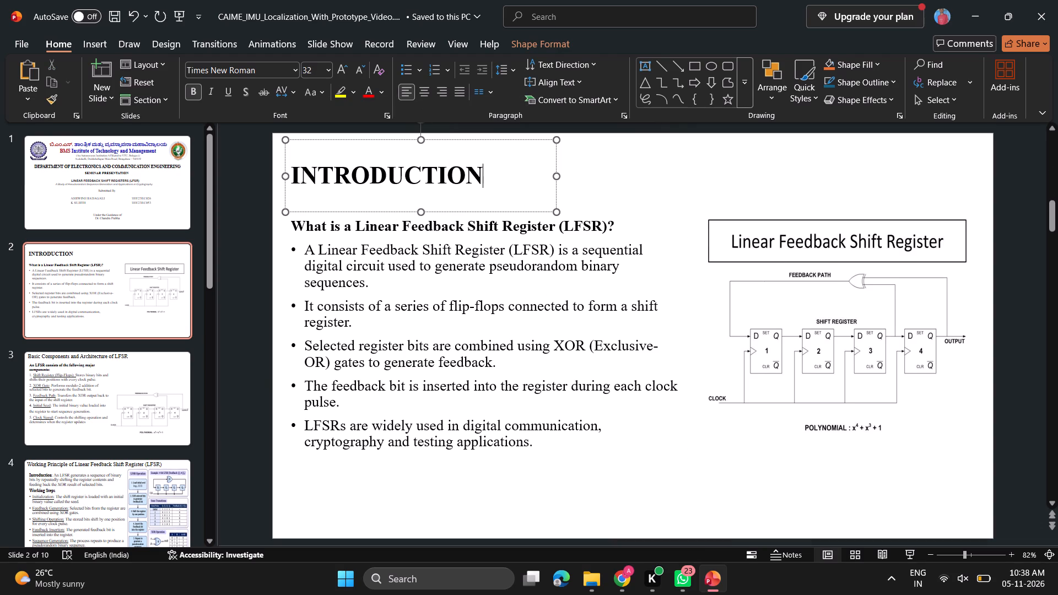
Make the slide 3 title "Basic Components and Architecture of LFSR" bold.
left_click(105, 372)
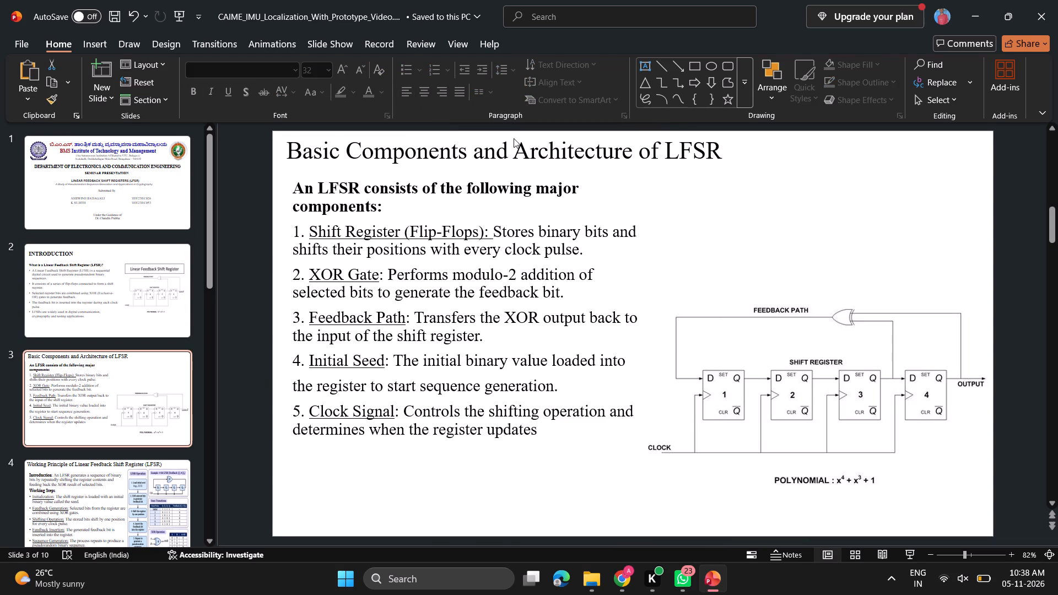
left_click(719, 152)
left_click_drag(719, 152, 284, 172)
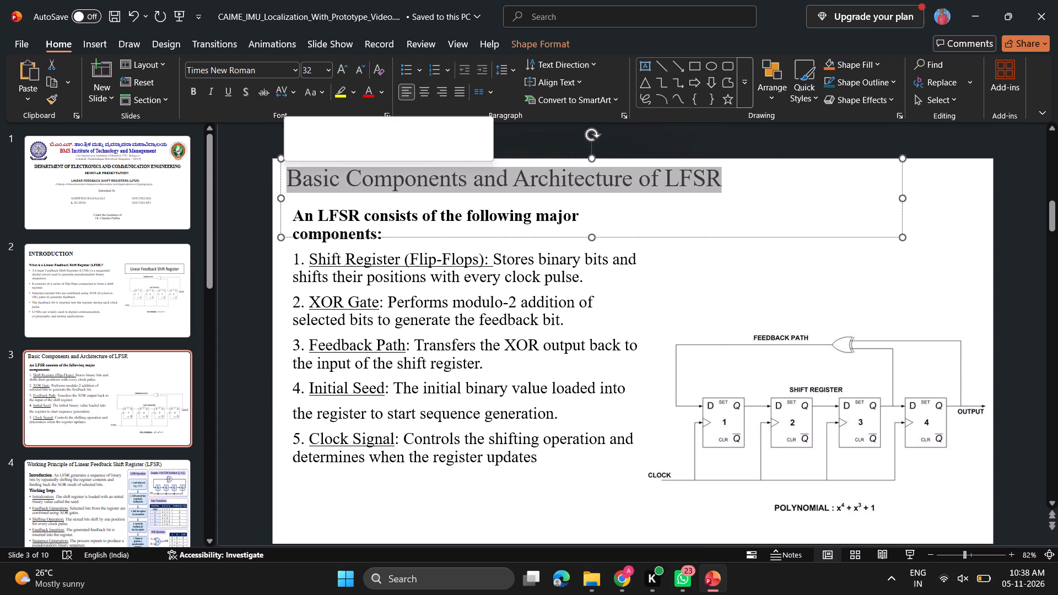
left_click(296, 146)
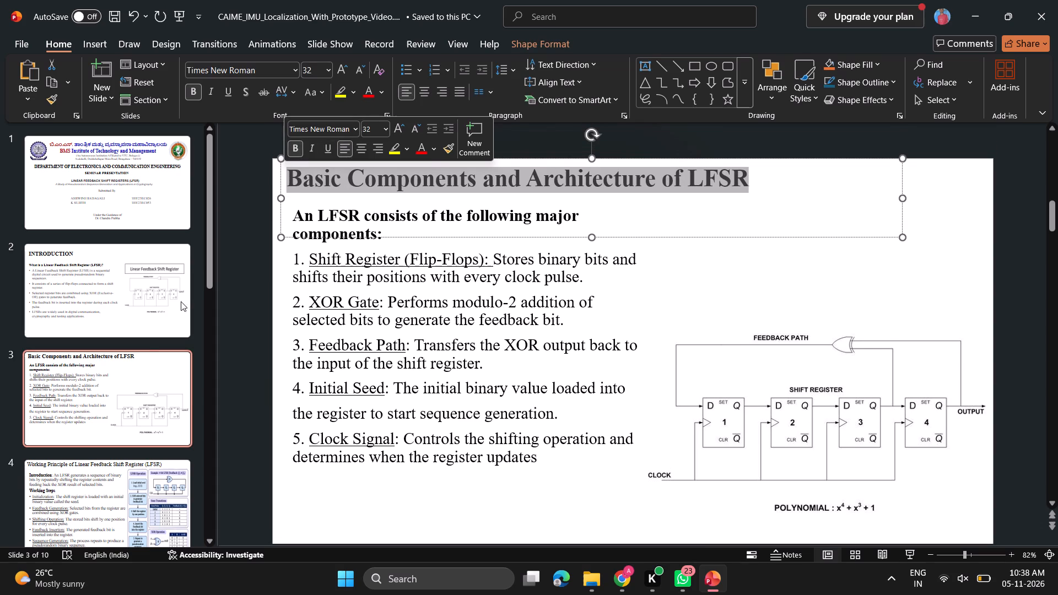
Make the slide 4 title "Working Principle of Linear Feedback Shift Register (LFSR)" bold.
scroll(115, 377, "down", 1)
left_click(111, 378)
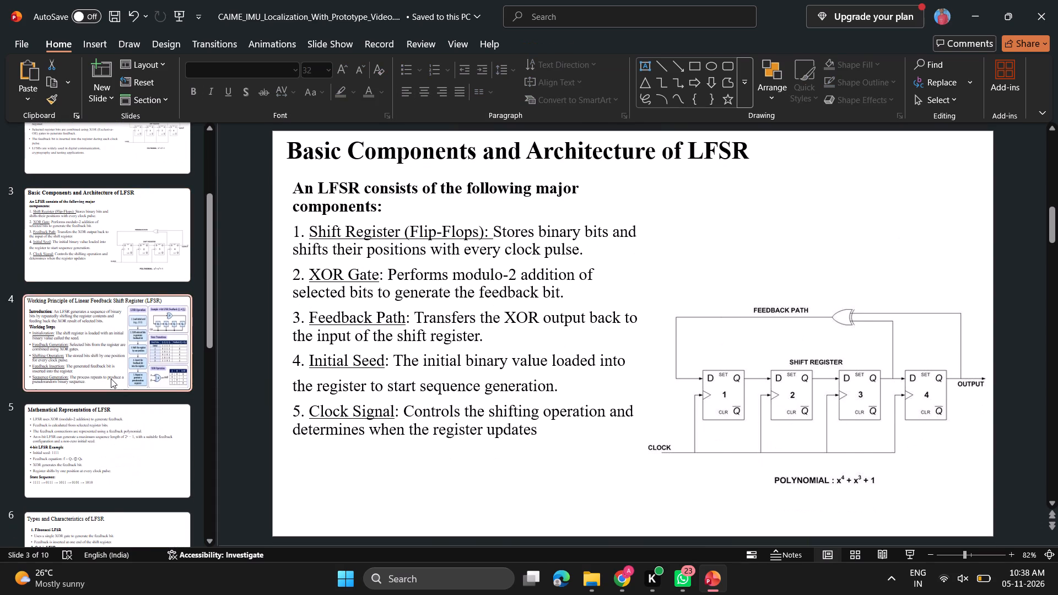
left_click(851, 156)
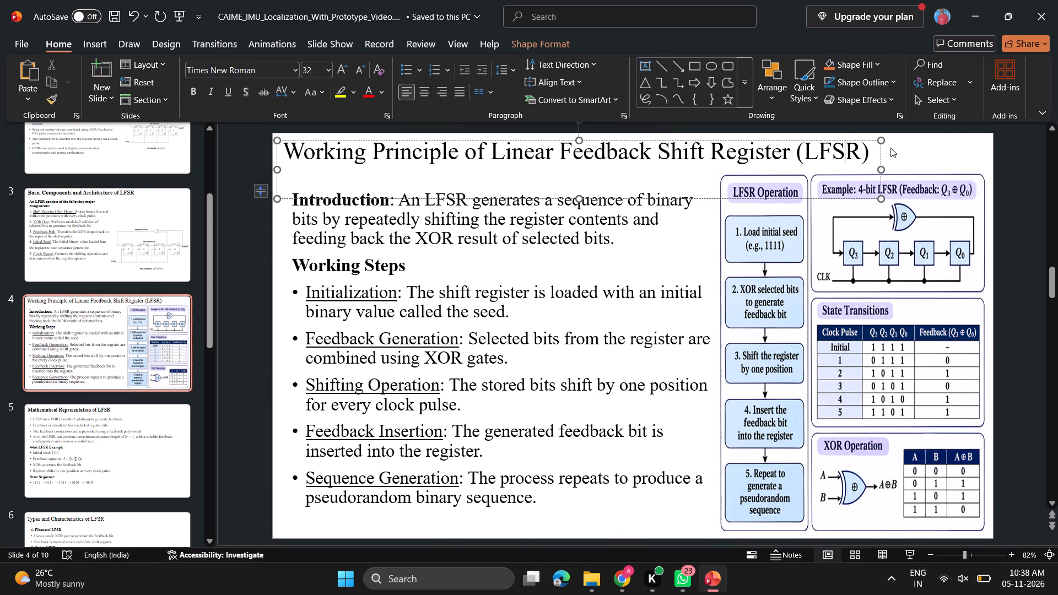
left_click_drag(868, 153, 576, 148)
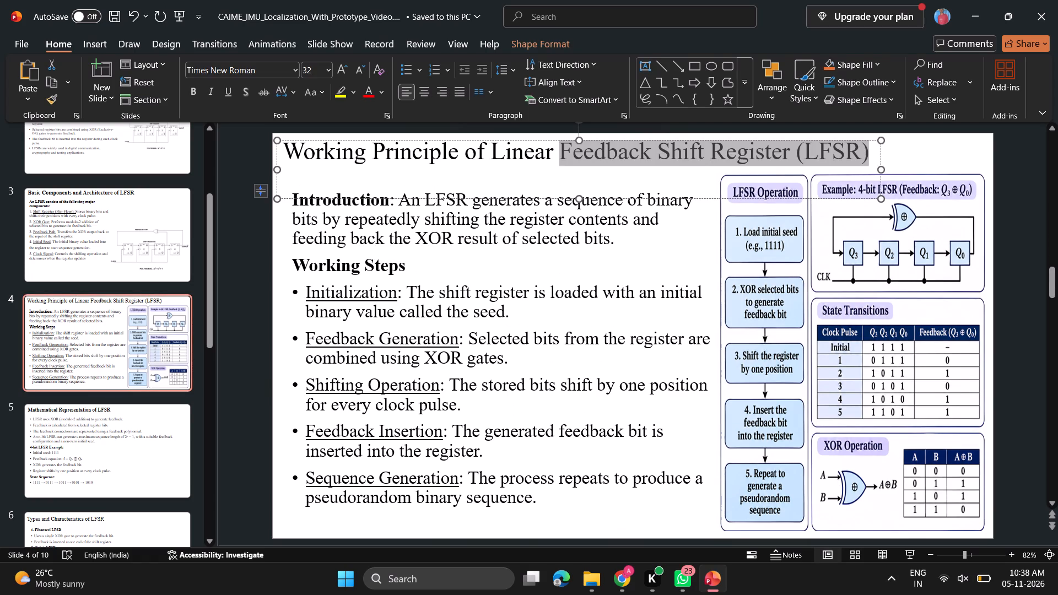
left_click_drag(576, 148, 282, 142)
scroll(570, 148, "left", 2)
left_click(299, 118)
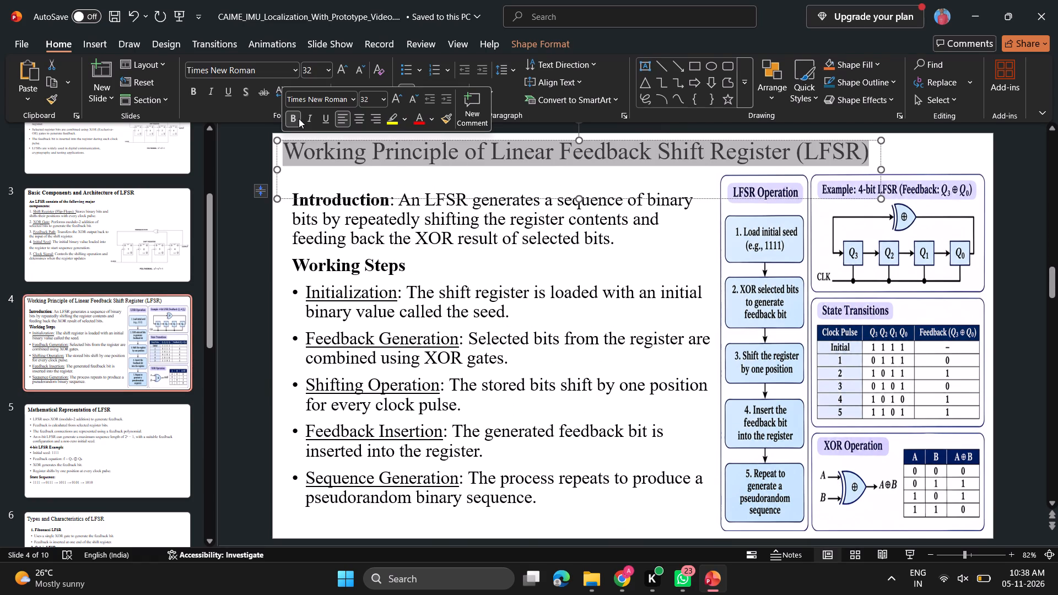
Move the slide 4 title down slightly so both of its lines fit on the slide above the Introduction text.
left_click(402, 158)
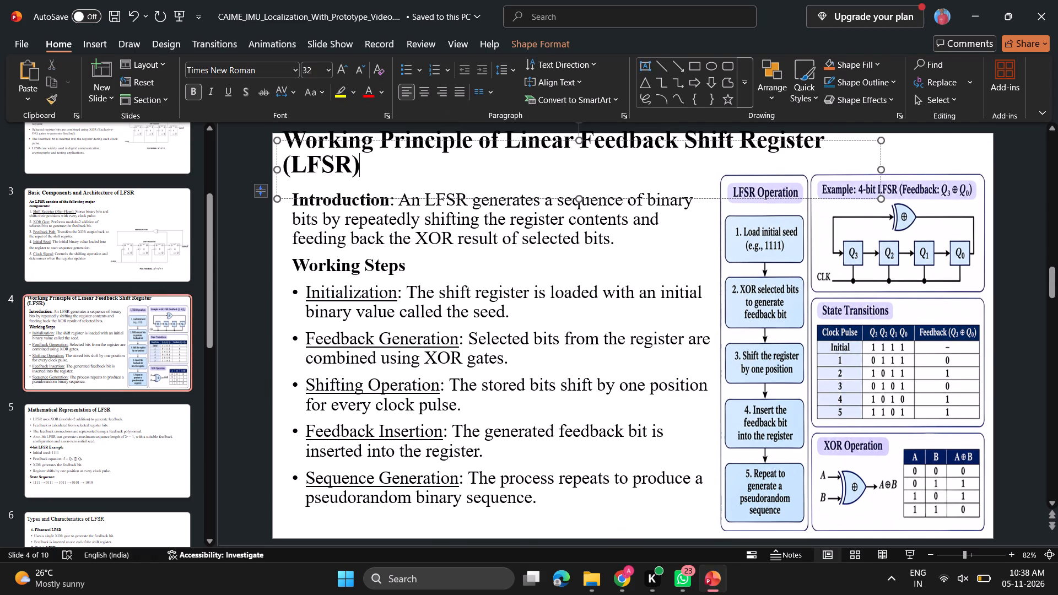
left_click_drag(387, 141, 388, 163)
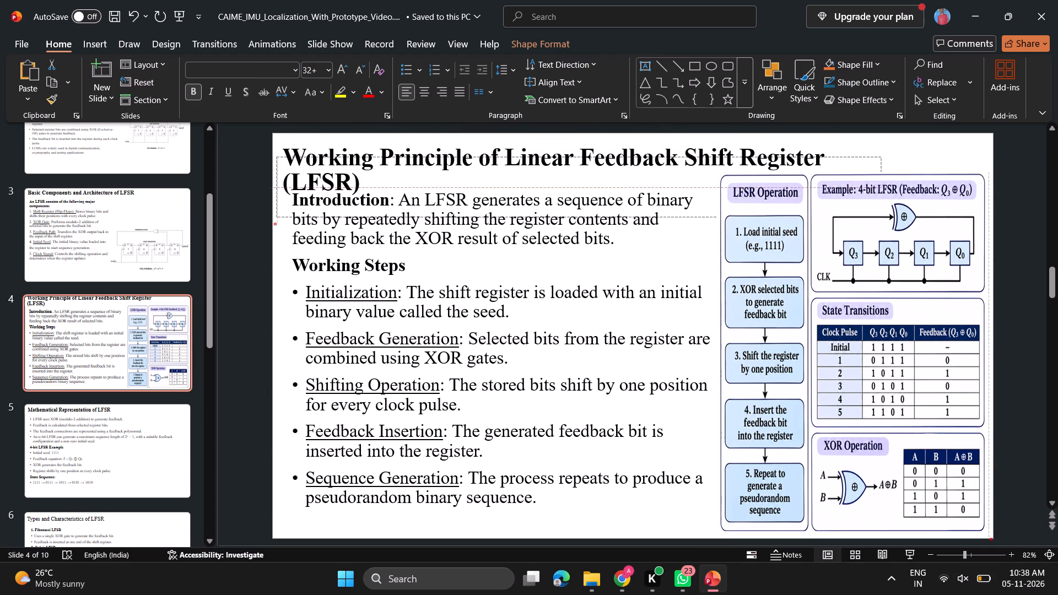
left_click_drag(388, 163, 384, 153)
left_click(384, 201)
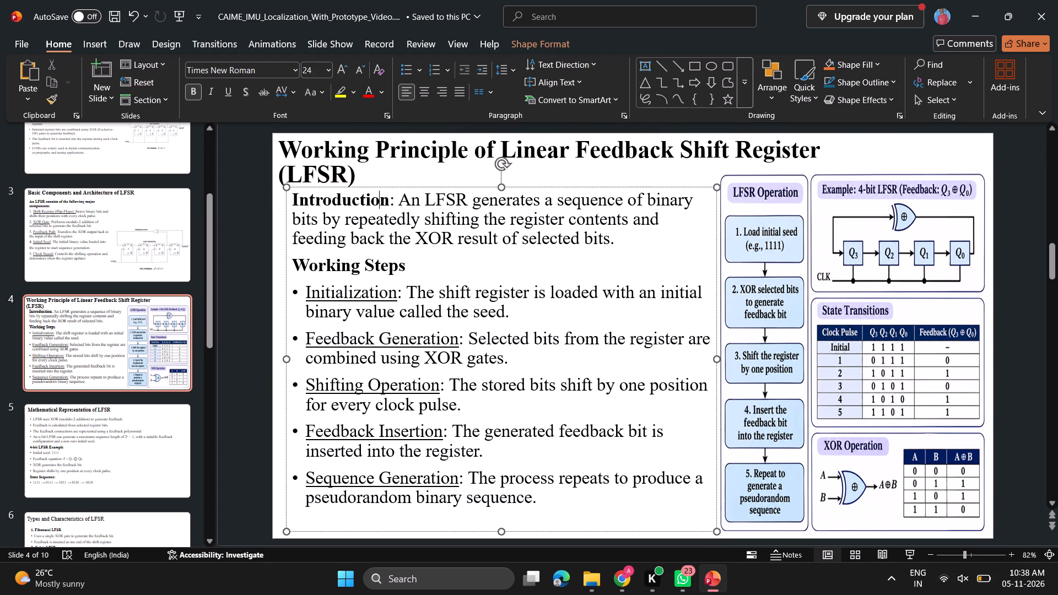
Check the slide 5 title's formatting and make the slide 6 title "Types and Characteristics of LFSR" bold.
left_click(120, 415)
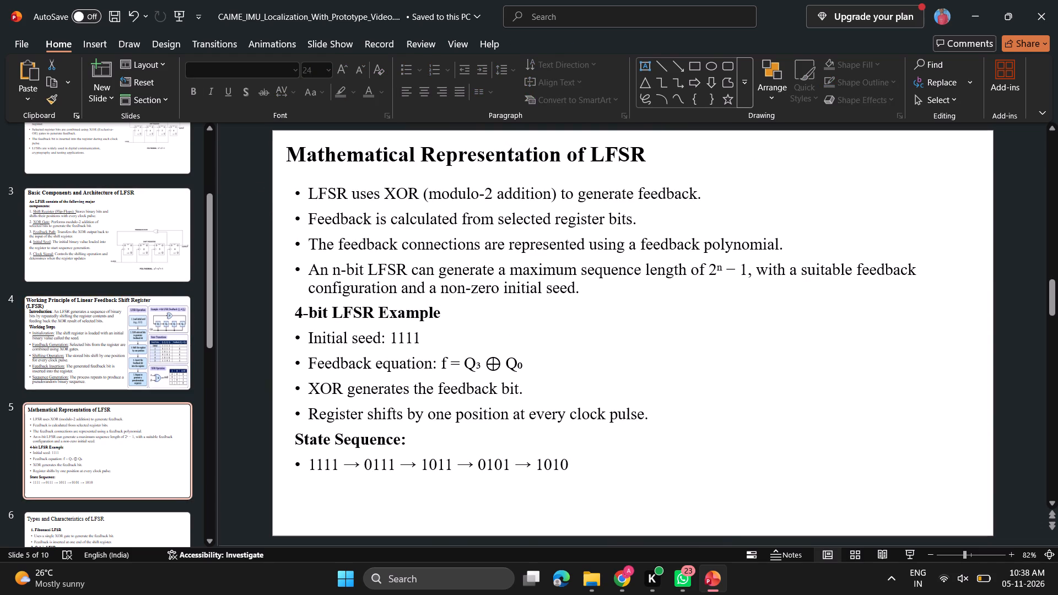
left_click_drag(463, 176, 442, 167)
left_click(390, 165)
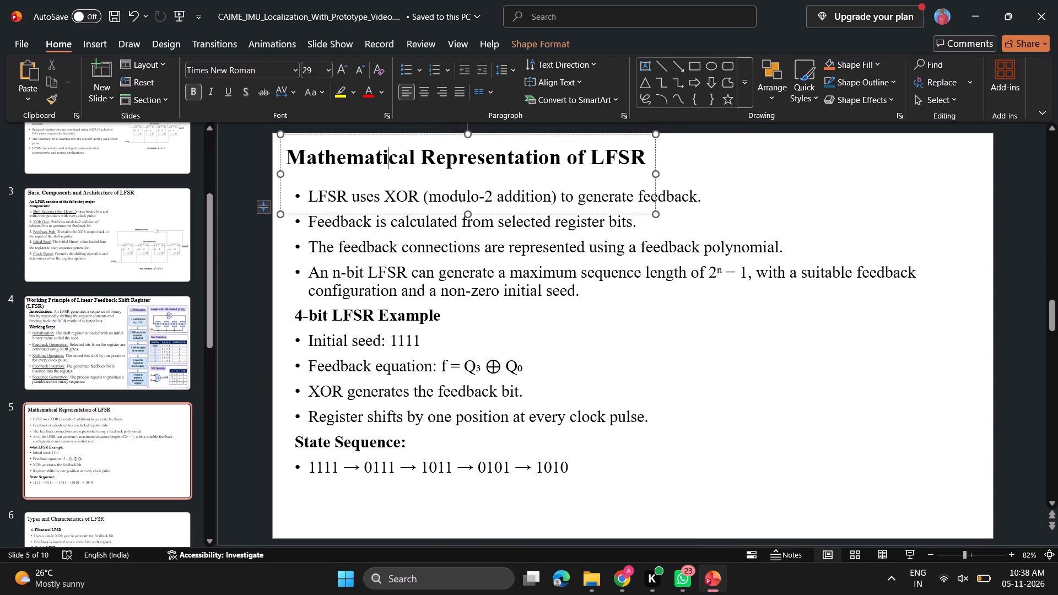
scroll(122, 452, "down", 1)
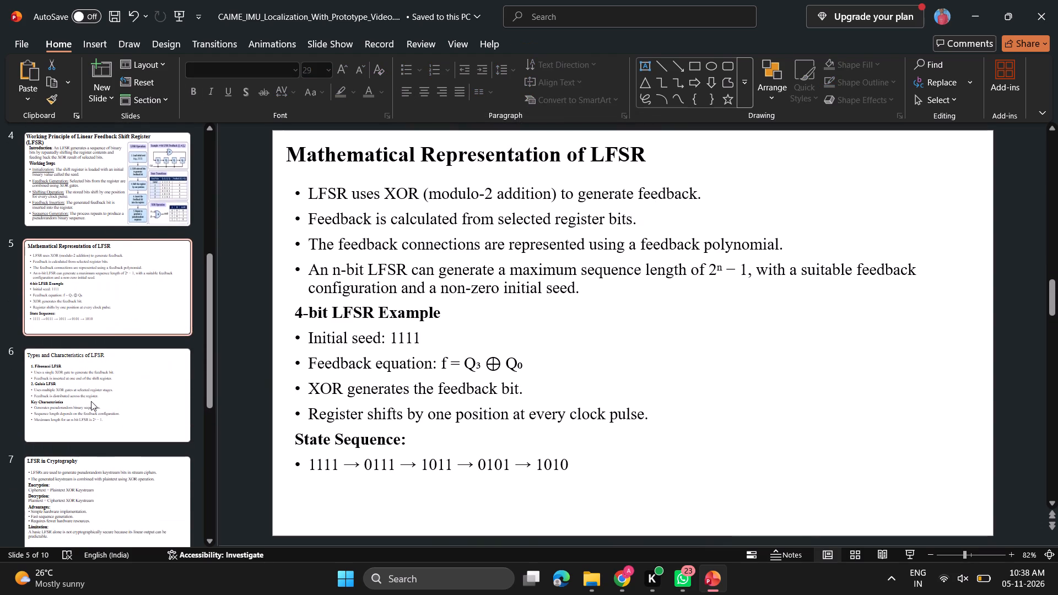
left_click(91, 401)
left_click(441, 169)
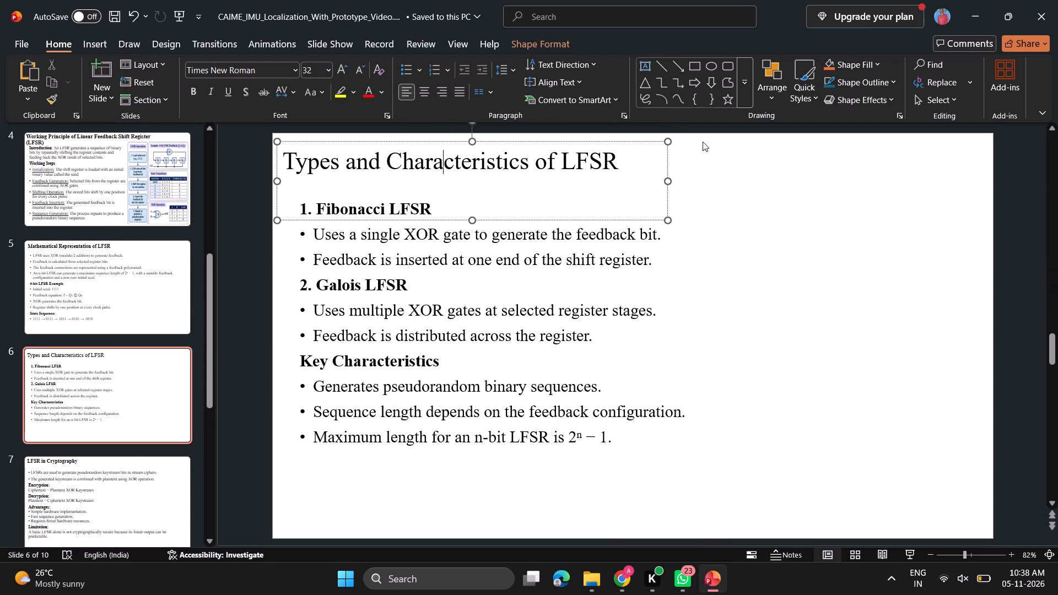
left_click_drag(622, 156, 313, 150)
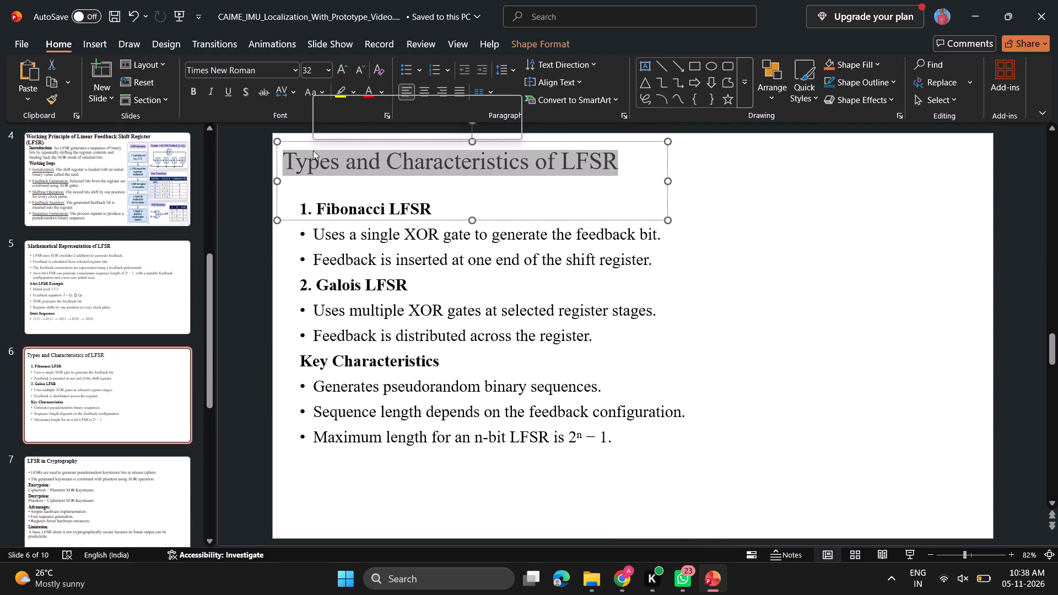
left_click(323, 127)
Check the slide 7 title's formatting and make the slide 8 title "Application of LFSR in CRC Generation" bold.
scroll(143, 375, "down", 1)
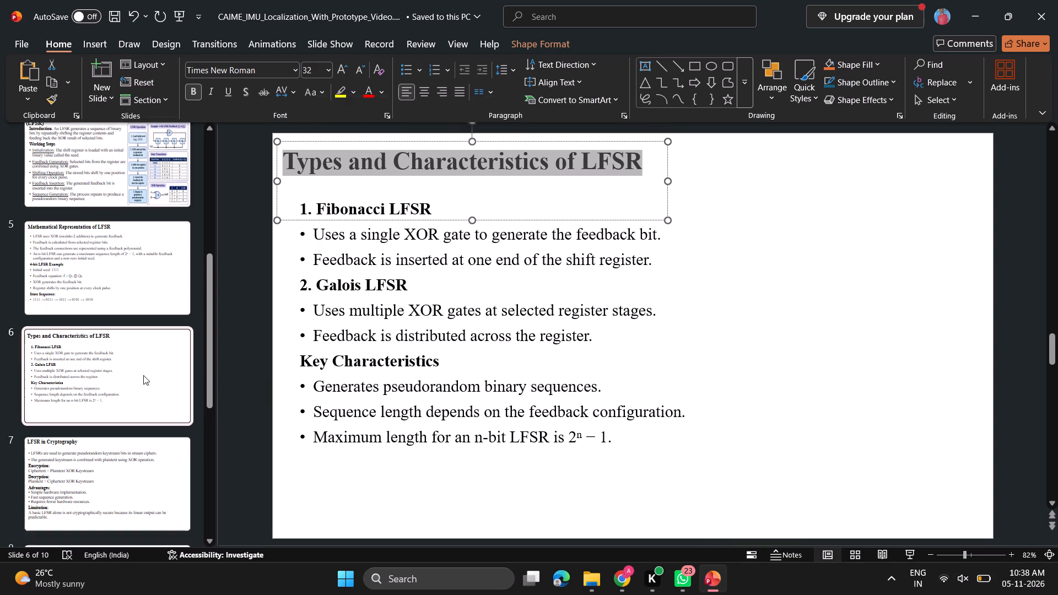
scroll(143, 375, "down", 1)
left_click(90, 174)
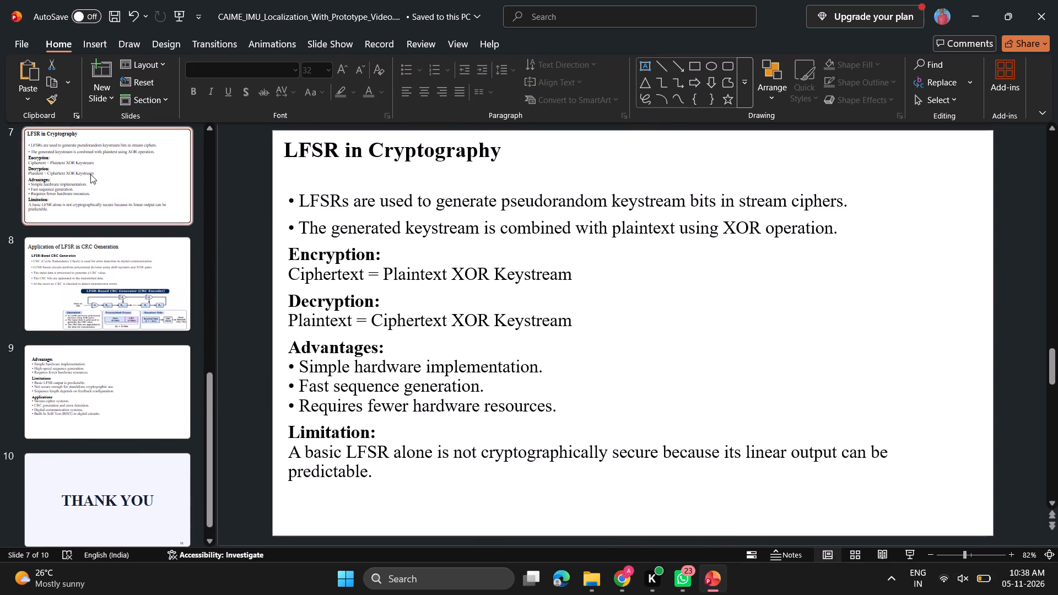
left_click(425, 137)
left_click(89, 327)
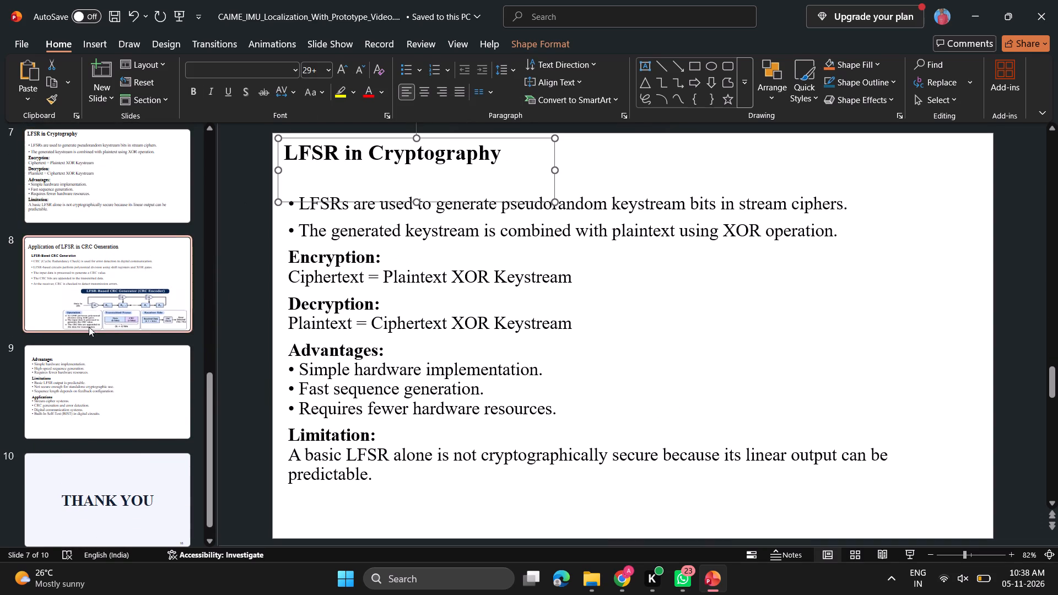
left_click(604, 172)
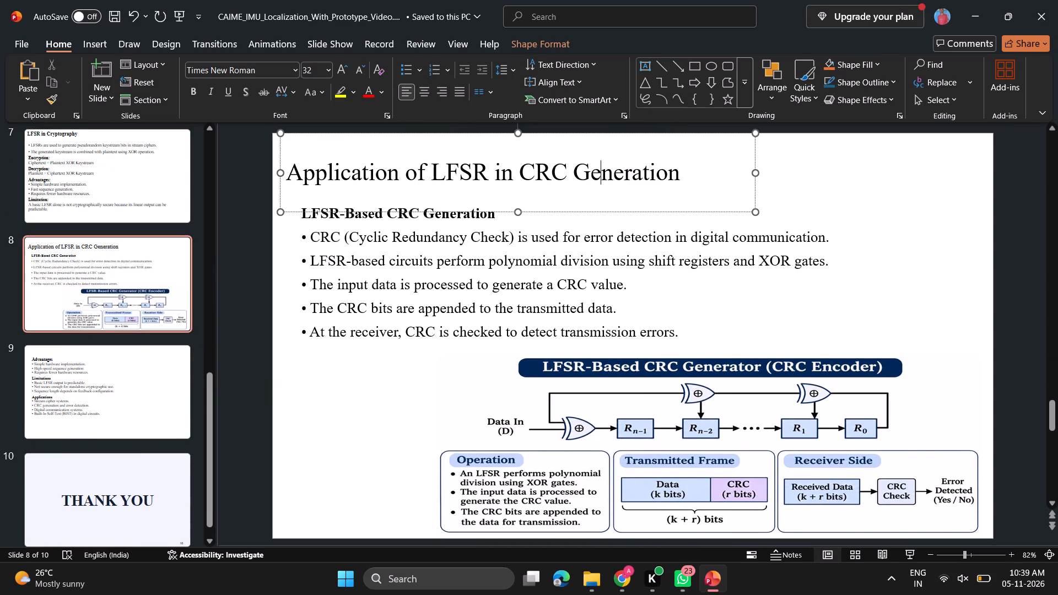
left_click_drag(691, 177, 336, 163)
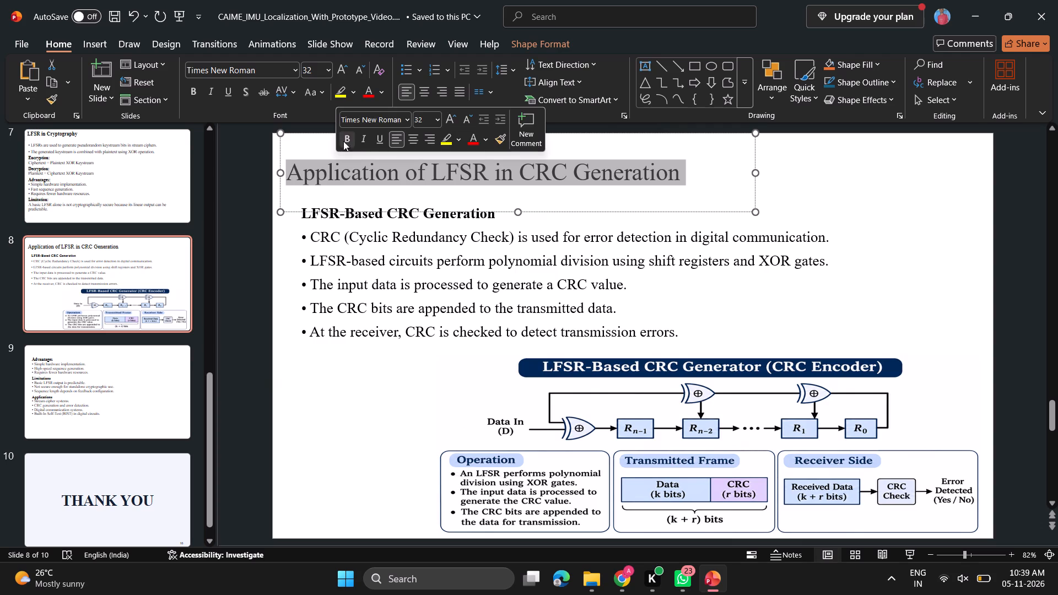
left_click(347, 127)
left_click(347, 129)
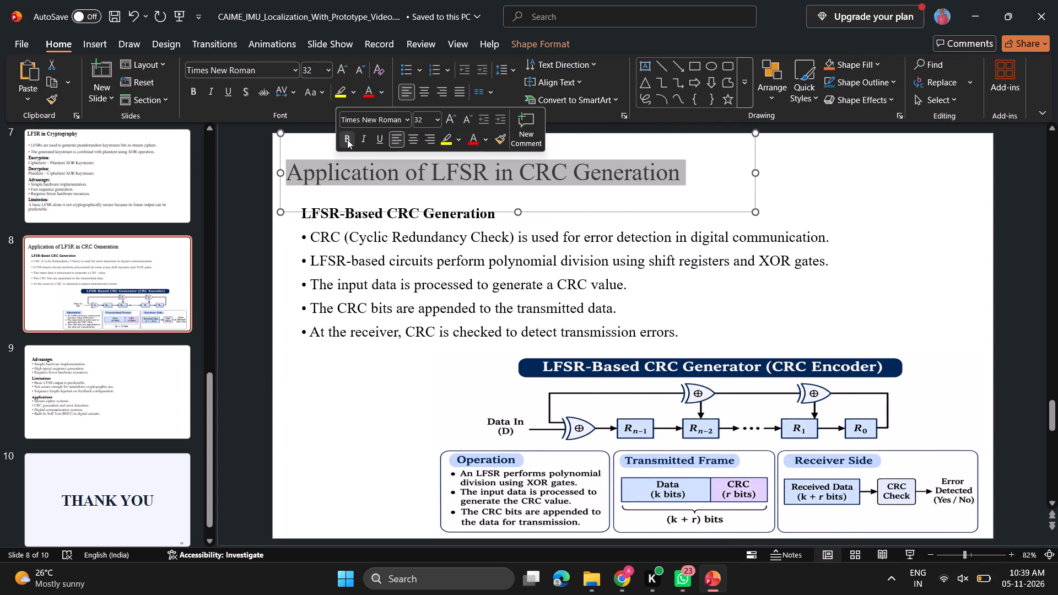
left_click(347, 139)
Set the "Advantages" heading on slide 9 to font size 28.
left_click(141, 409)
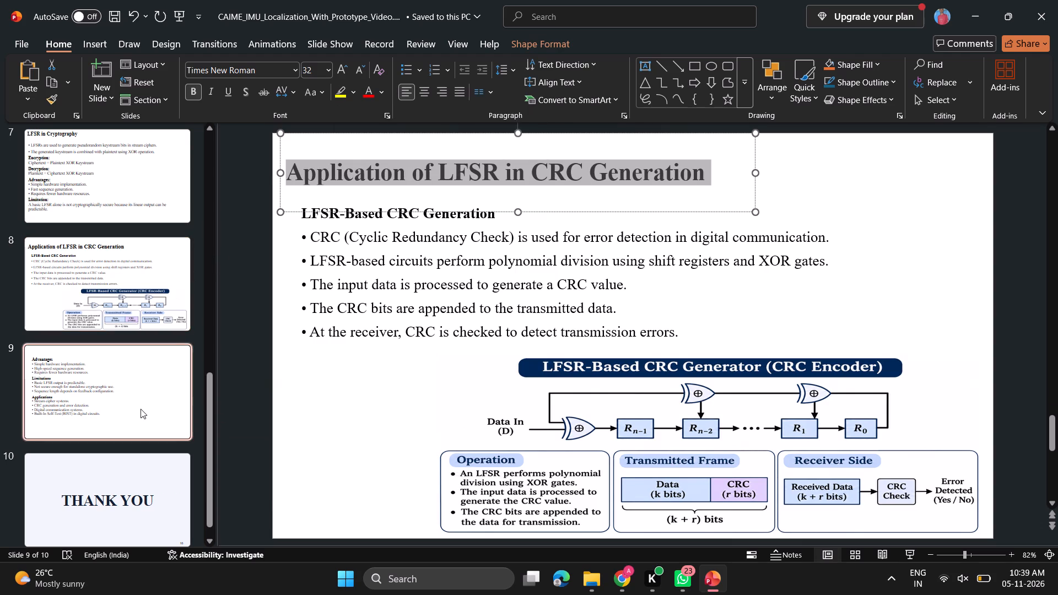
left_click(347, 302)
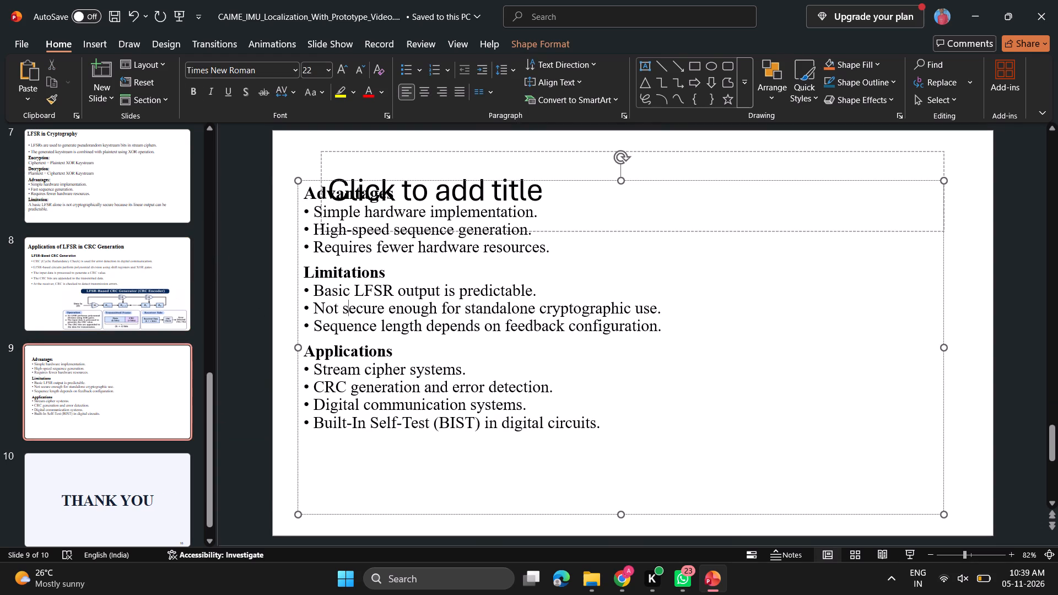
left_click_drag(405, 197, 325, 191)
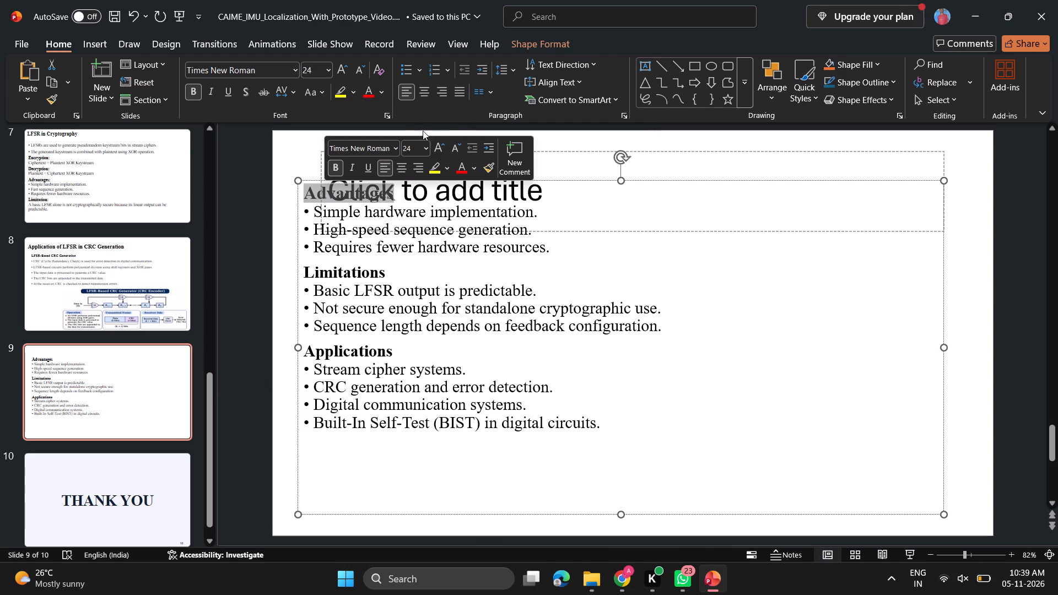
left_click(422, 146)
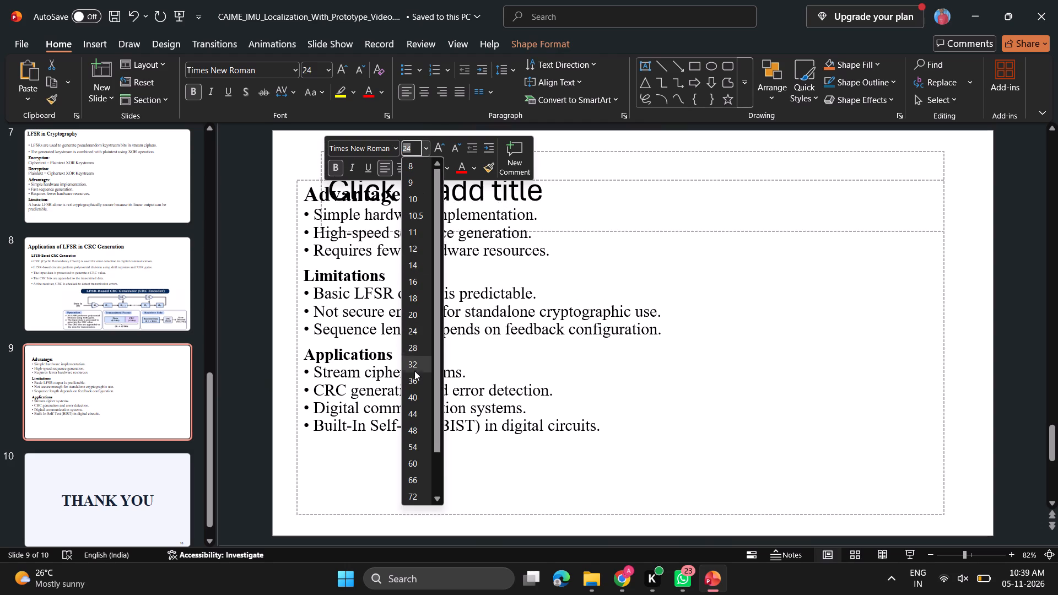
left_click(414, 348)
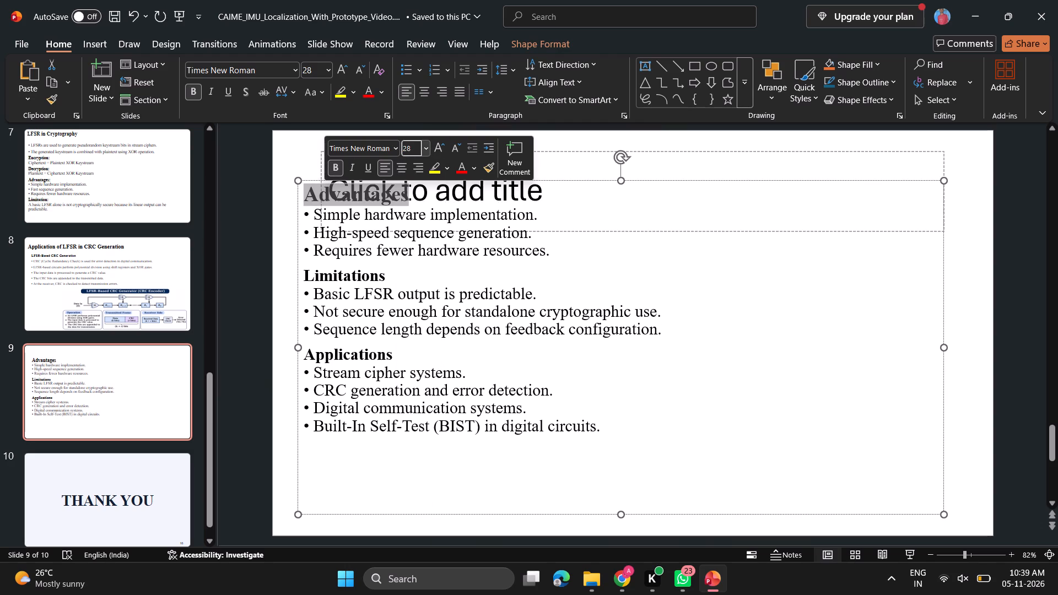
left_click(433, 318)
Set the "Limitations" heading on slide 9 to font size 28.
left_click(390, 274)
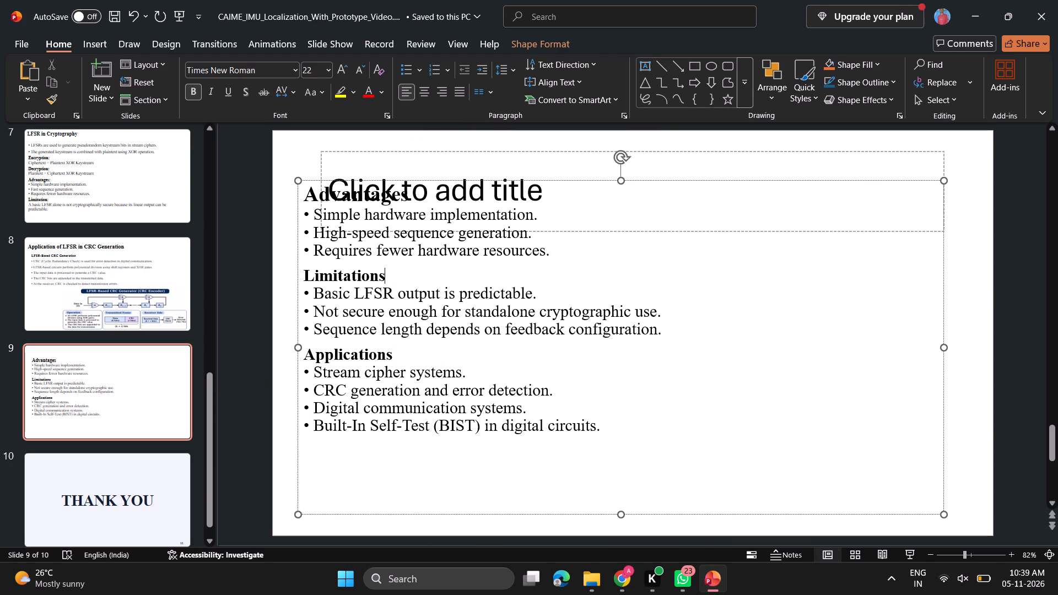
left_click_drag(390, 274, 308, 271)
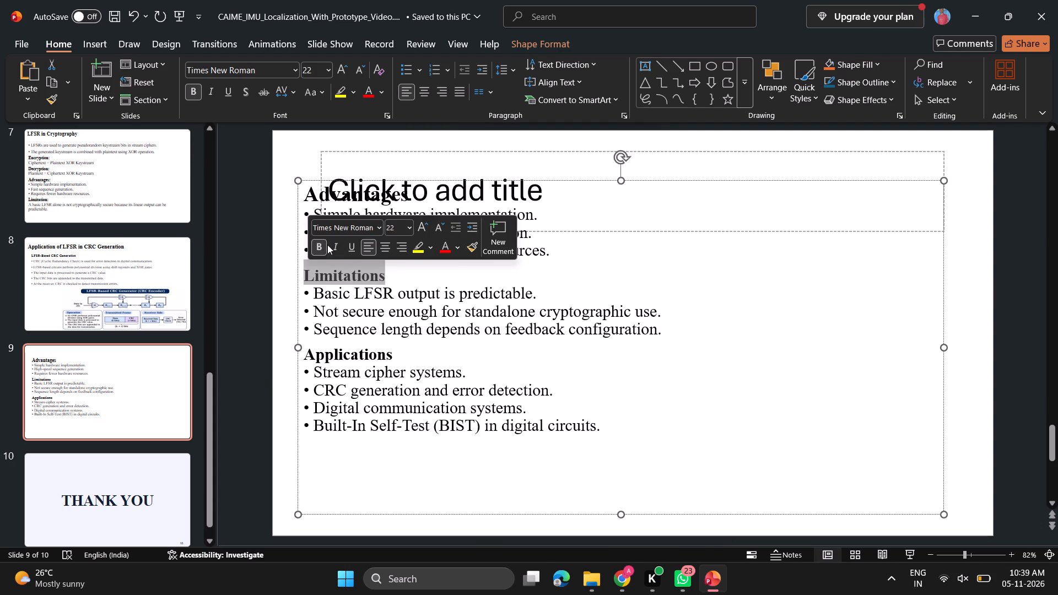
left_click(406, 225)
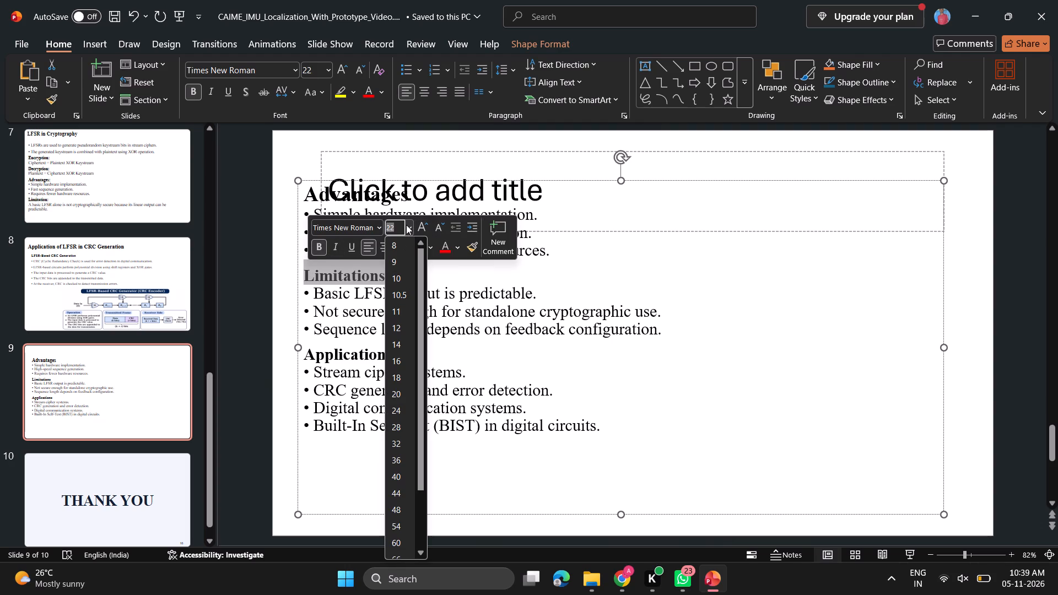
left_click(395, 428)
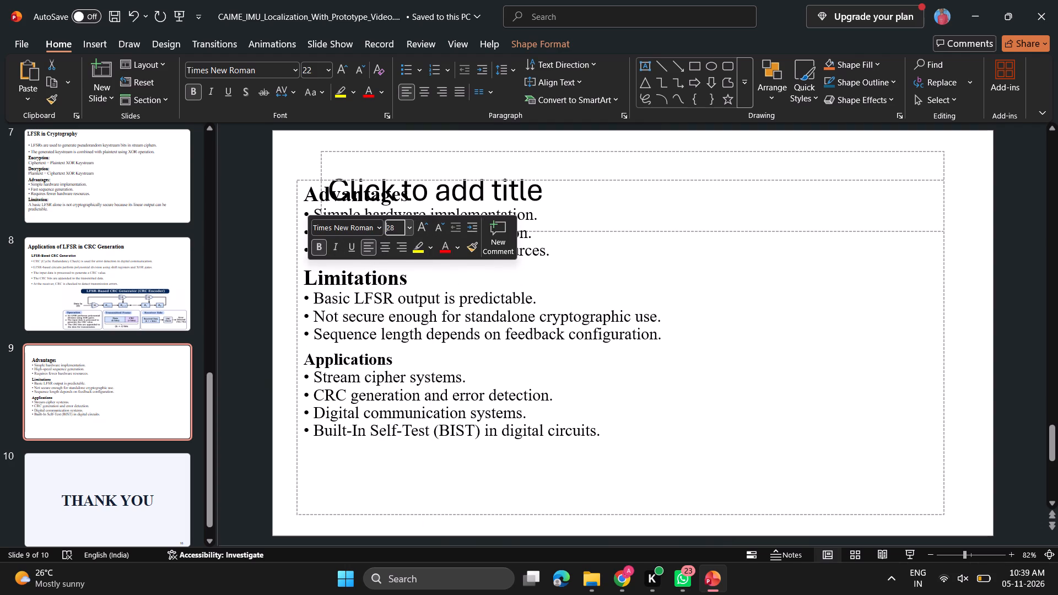
Set the "Applications" heading on slide 9 to font size 28.
left_click(401, 361)
left_click_drag(401, 361, 358, 353)
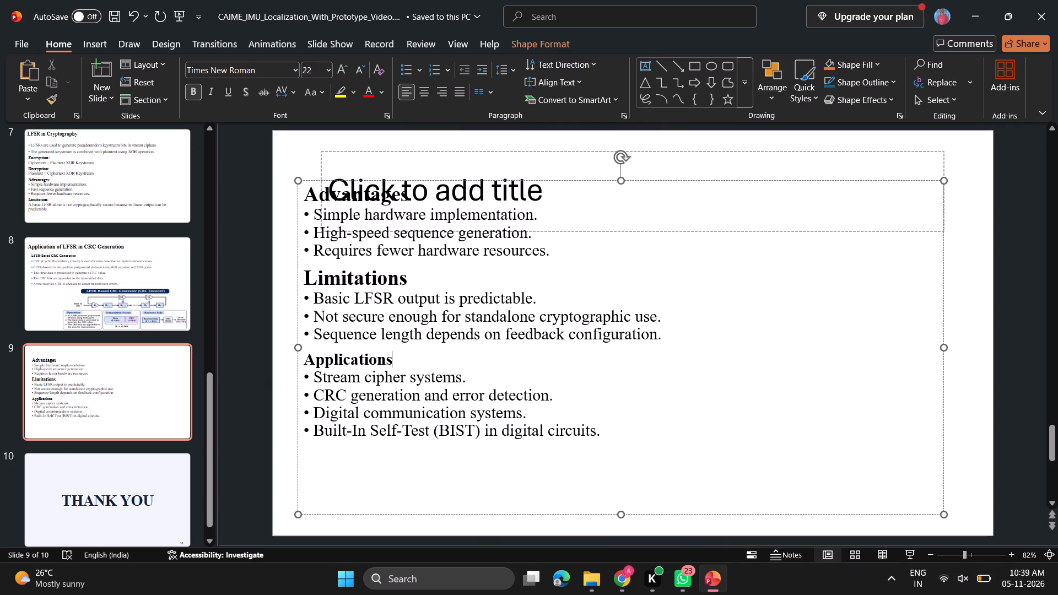
left_click_drag(358, 353, 321, 348)
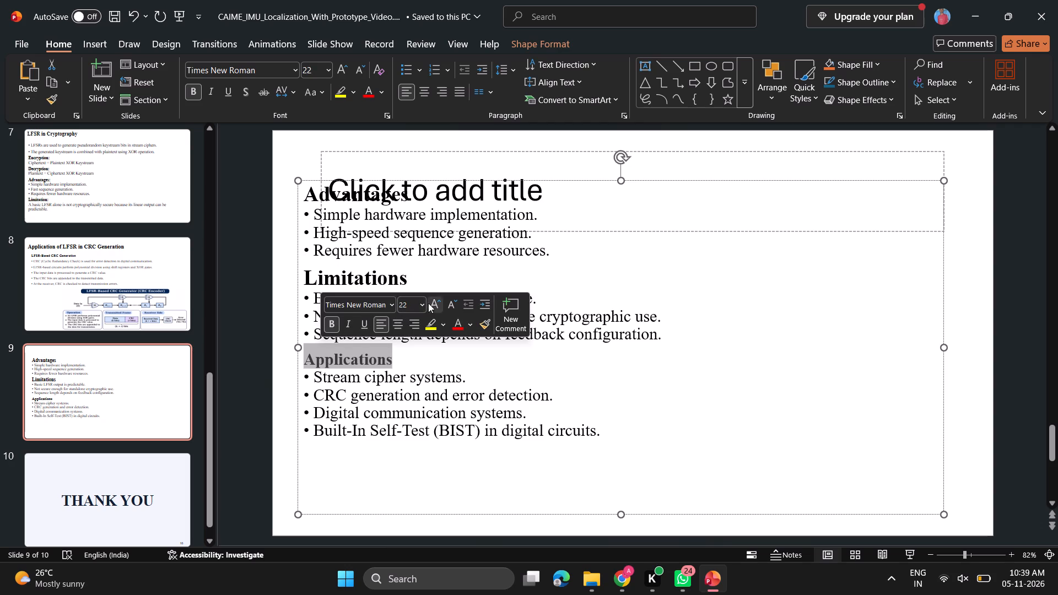
left_click(420, 303)
left_click(420, 303)
left_click(420, 303)
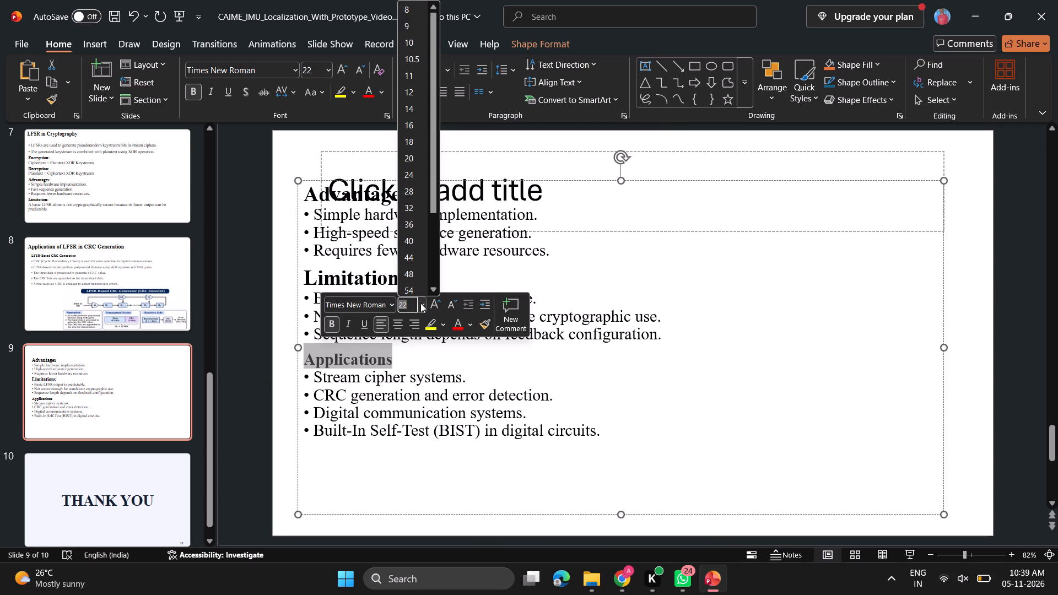
left_click(411, 194)
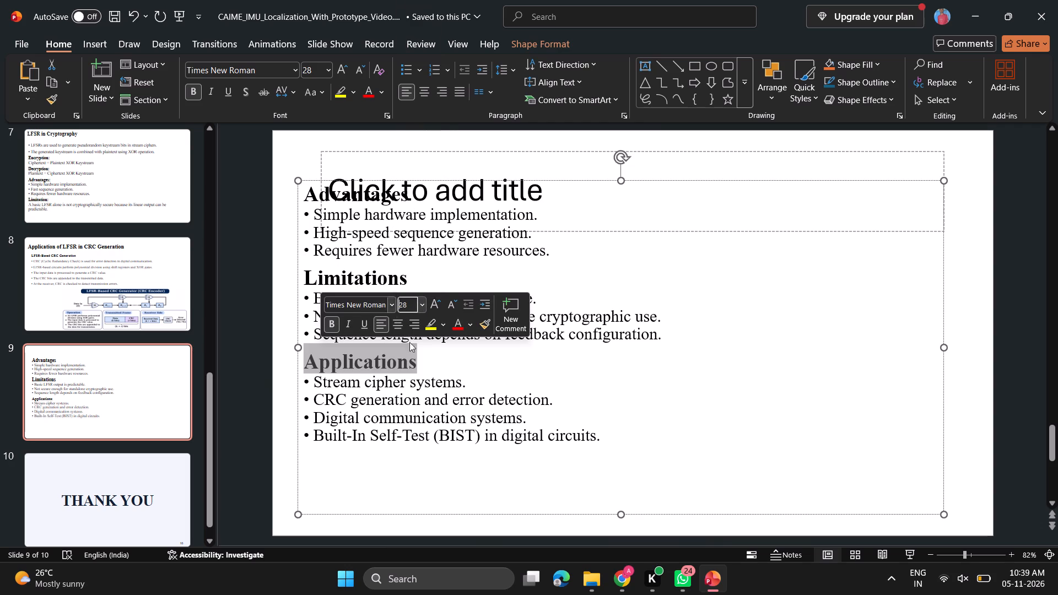
left_click(473, 425)
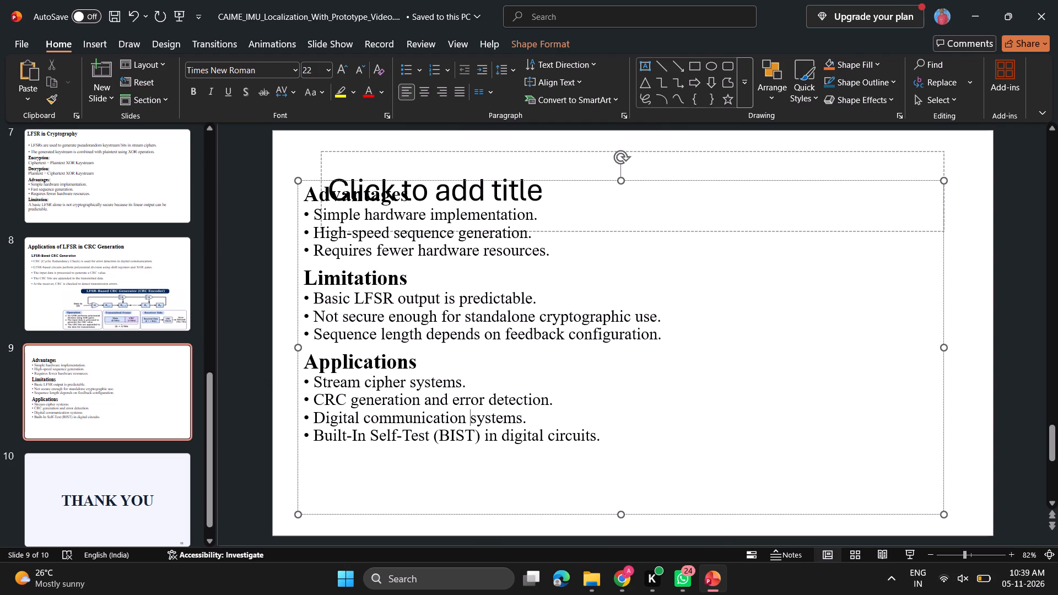
Delete the page number 18 from the corner of the THANK YOU slide.
left_click(118, 452)
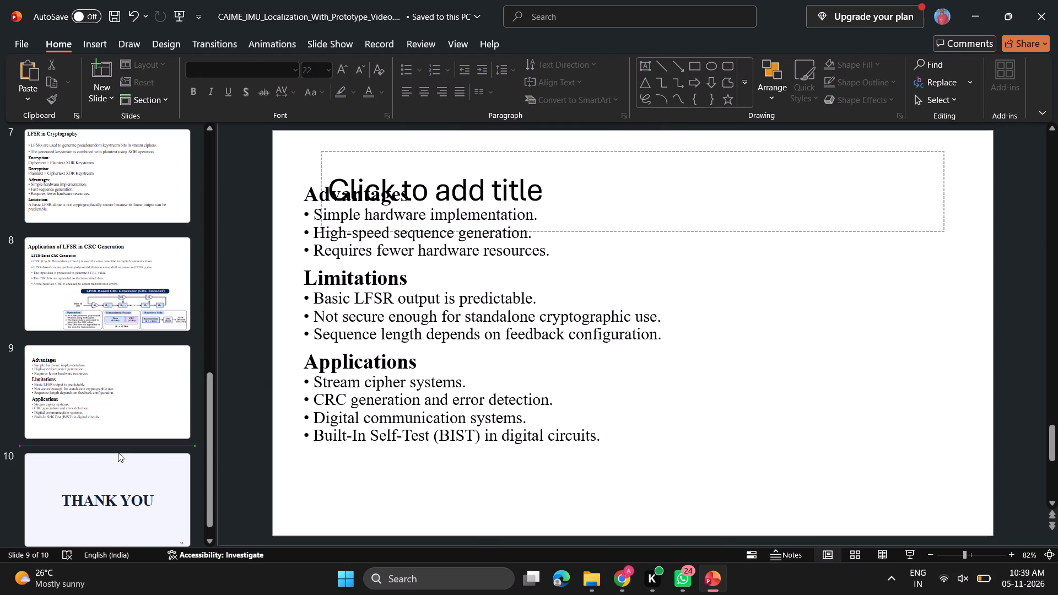
left_click(123, 495)
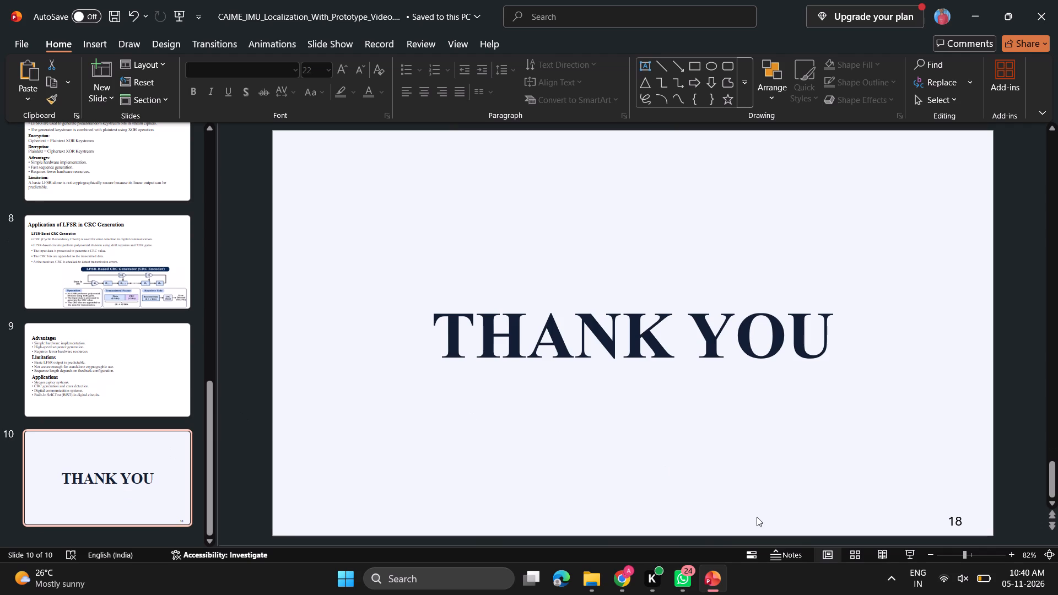
left_click(969, 524)
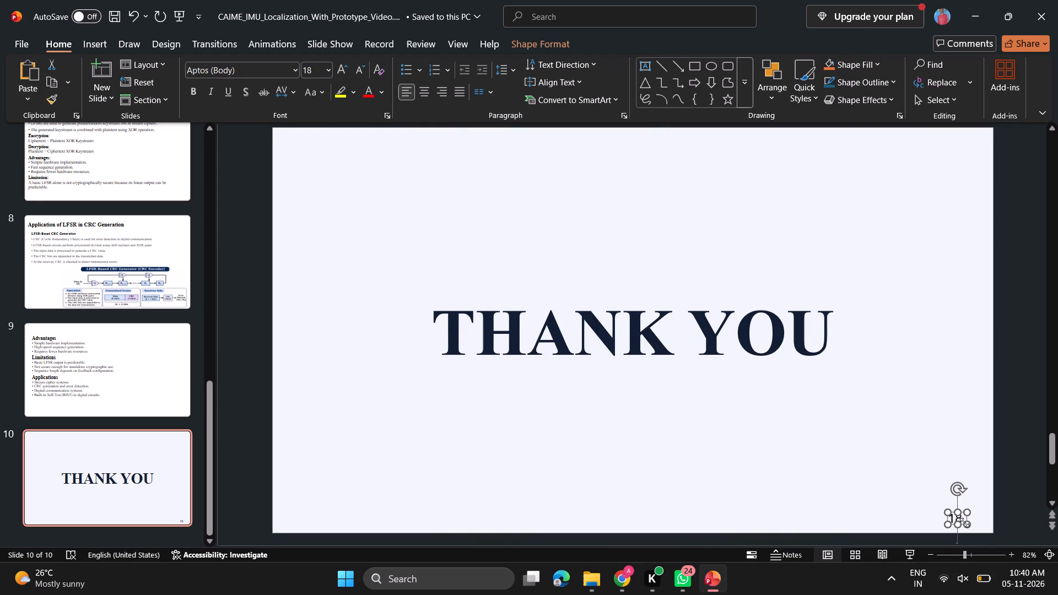
key("Delete")
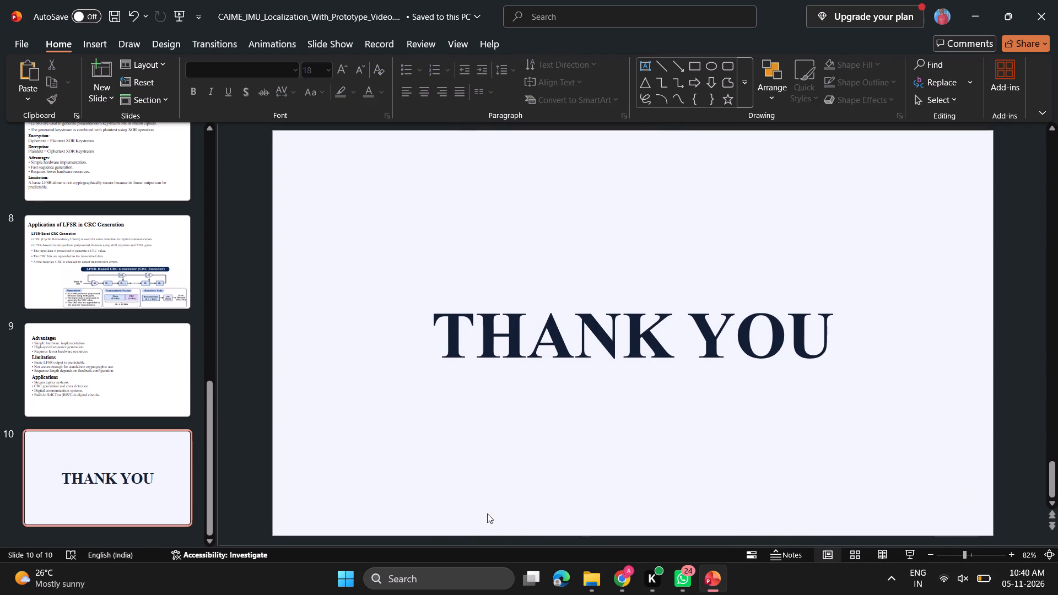
Change the slide 1 line "LINEAR FEEDBACK SHIFT REGISTERS (LFSR)" to the Times New Roman font.
left_click(165, 339)
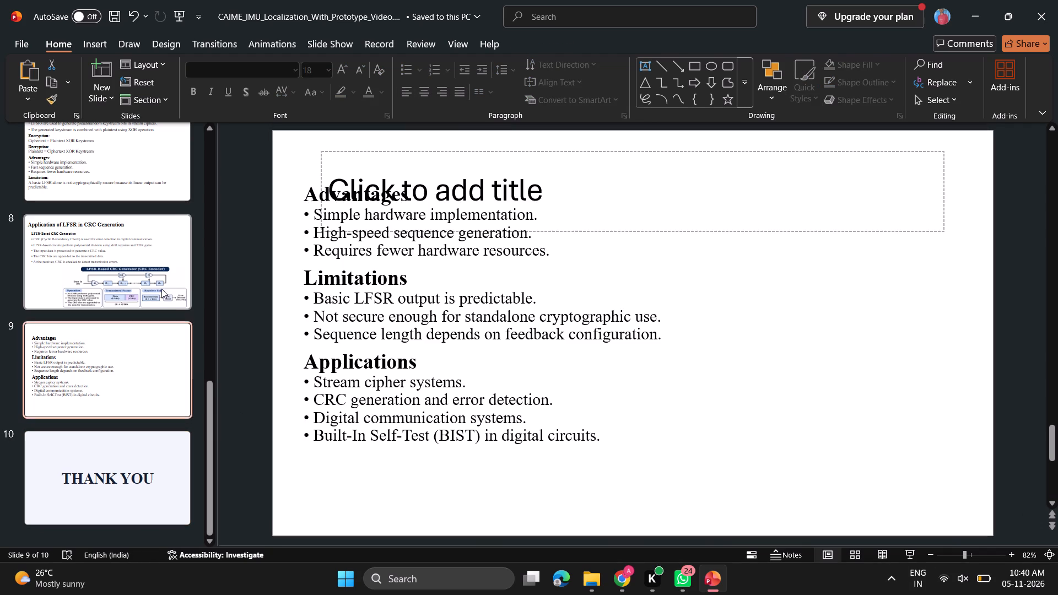
left_click(160, 280)
scroll(160, 280, "up", 8)
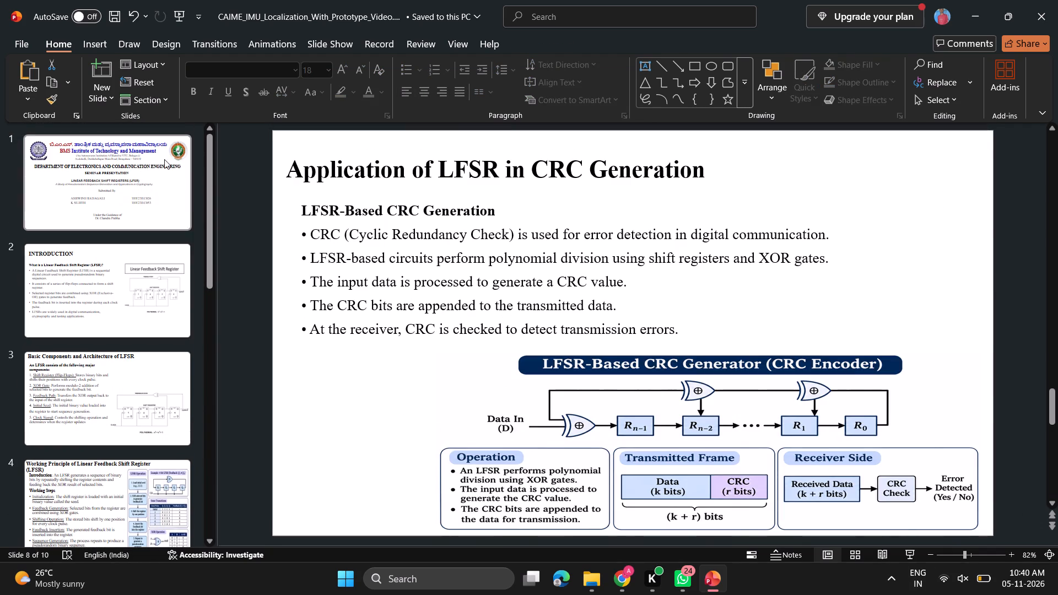
left_click(26, 171)
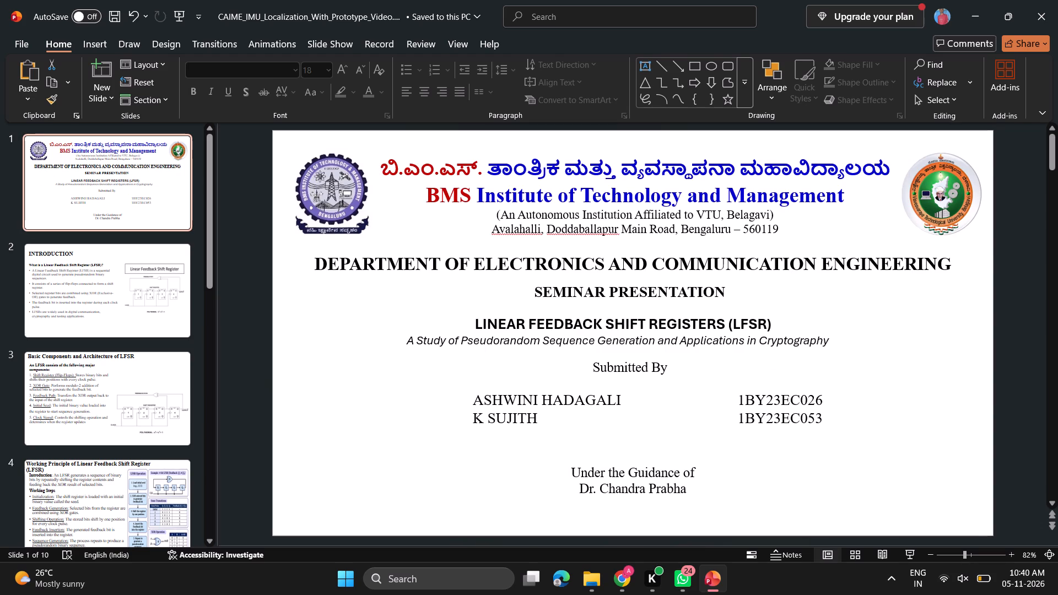
left_click_drag(776, 329, 468, 322)
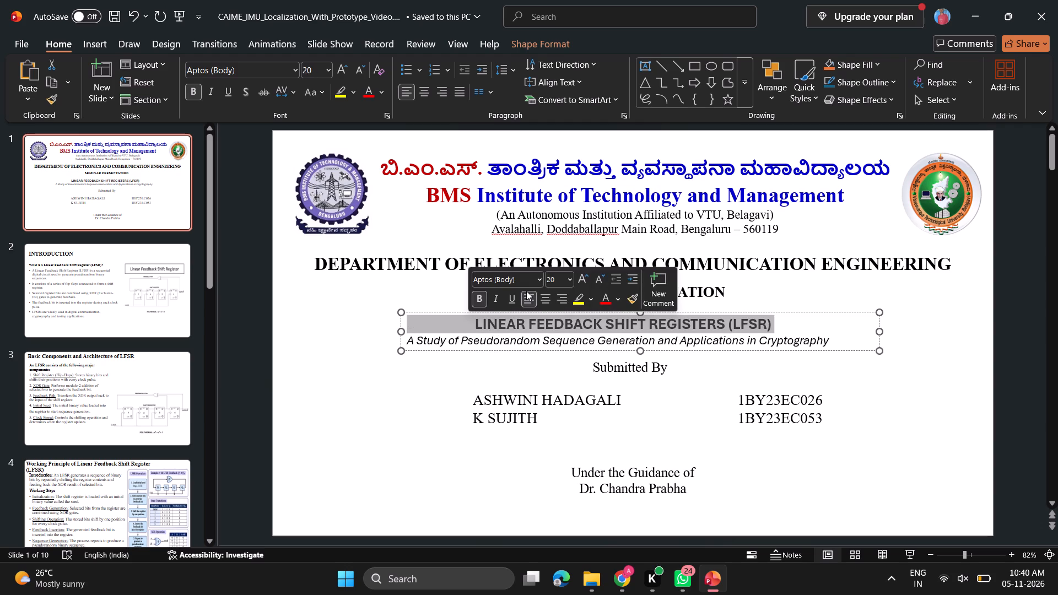
left_click(542, 278)
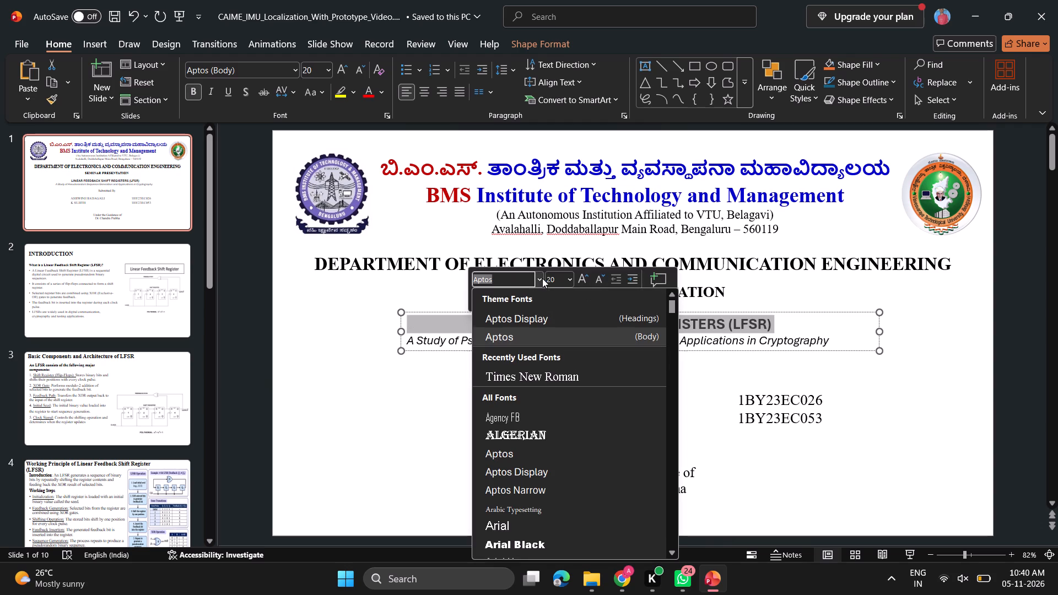
left_click(539, 374)
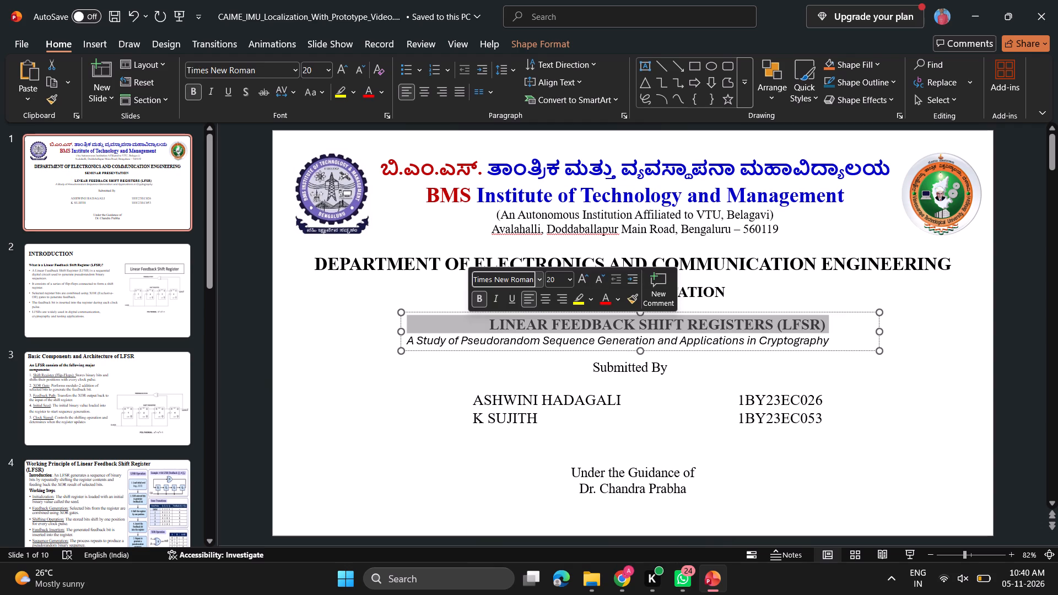
left_click(462, 387)
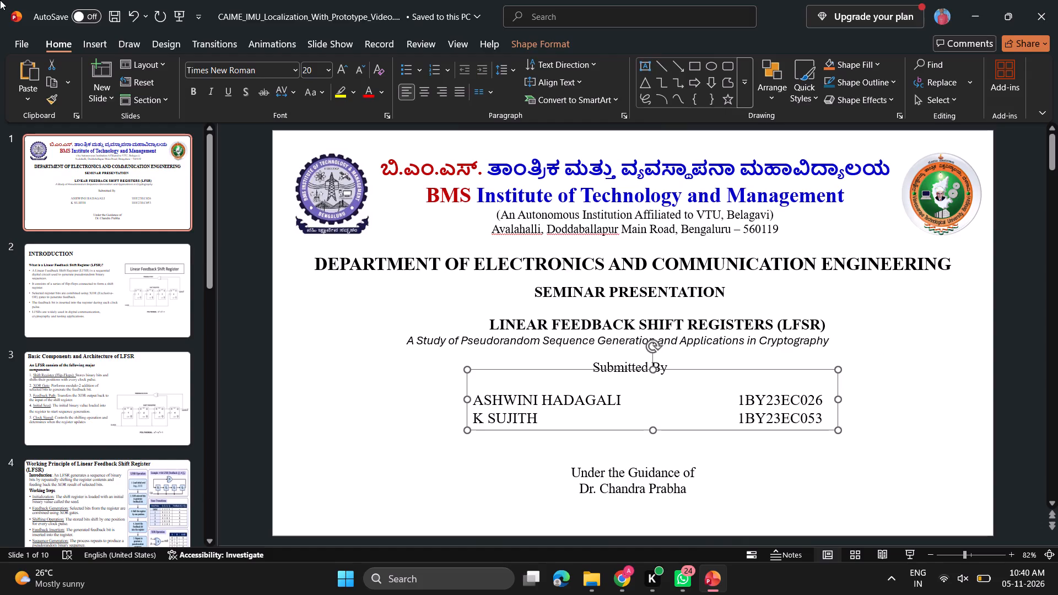
Open the Save As options to save a copy of the presentation.
left_click(19, 40)
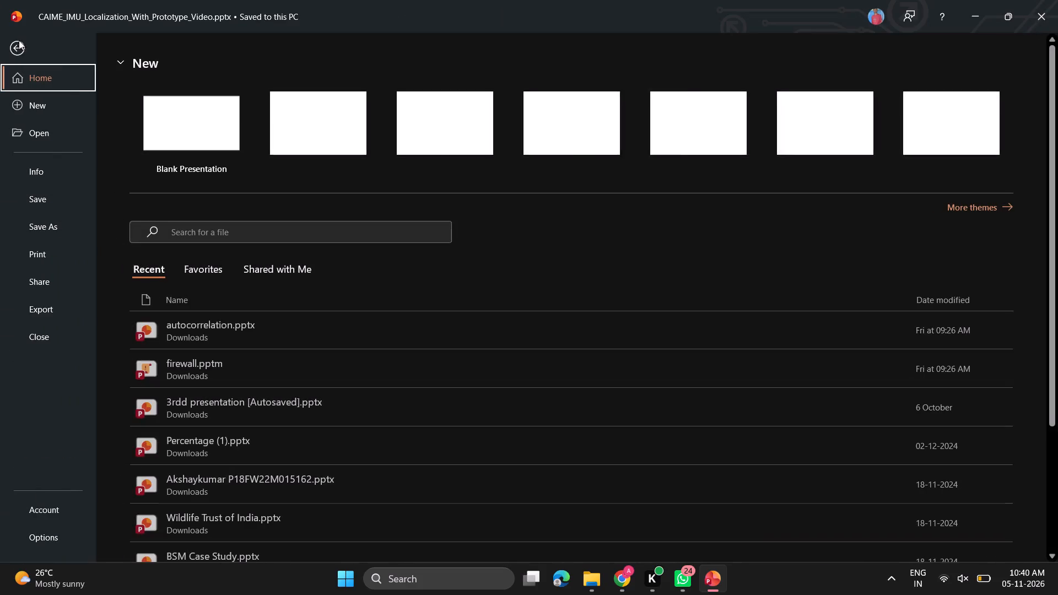
left_click(23, 232)
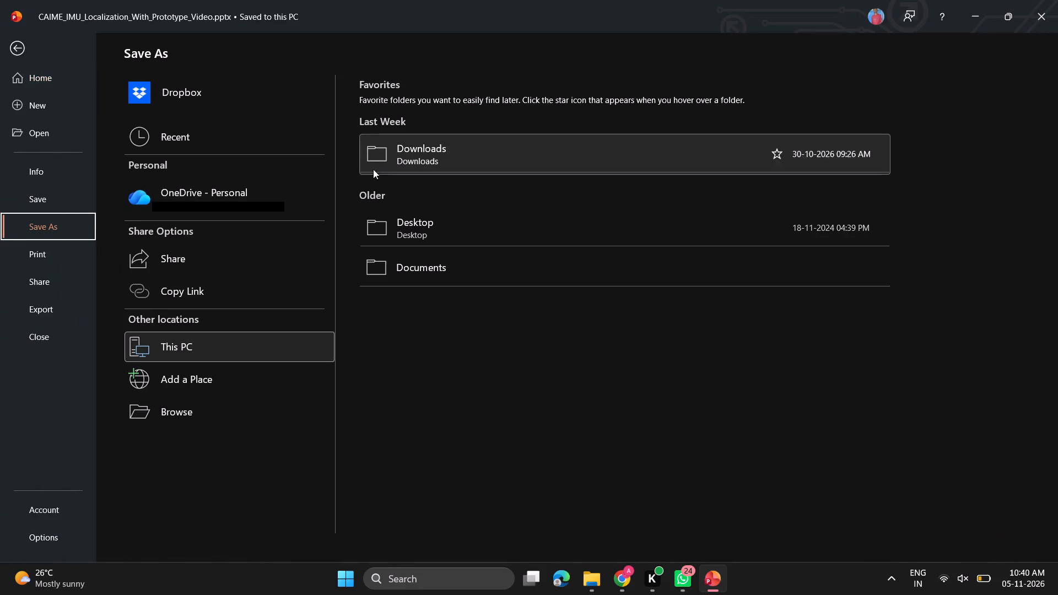
Save a copy of the presentation in the Downloads folder under the file name Network.pptx.
double_click(420, 160)
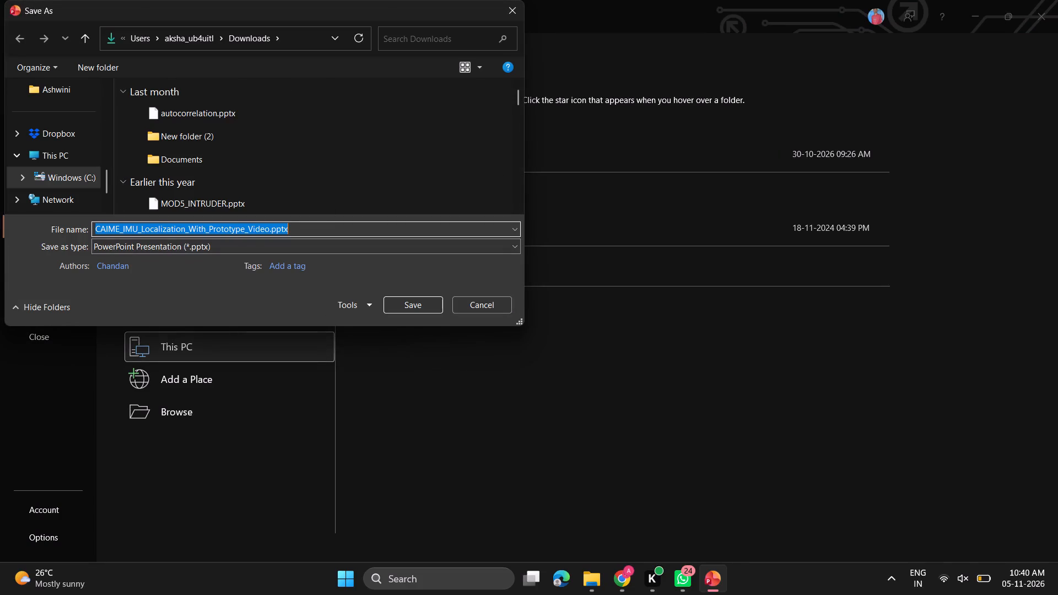
left_click(247, 226)
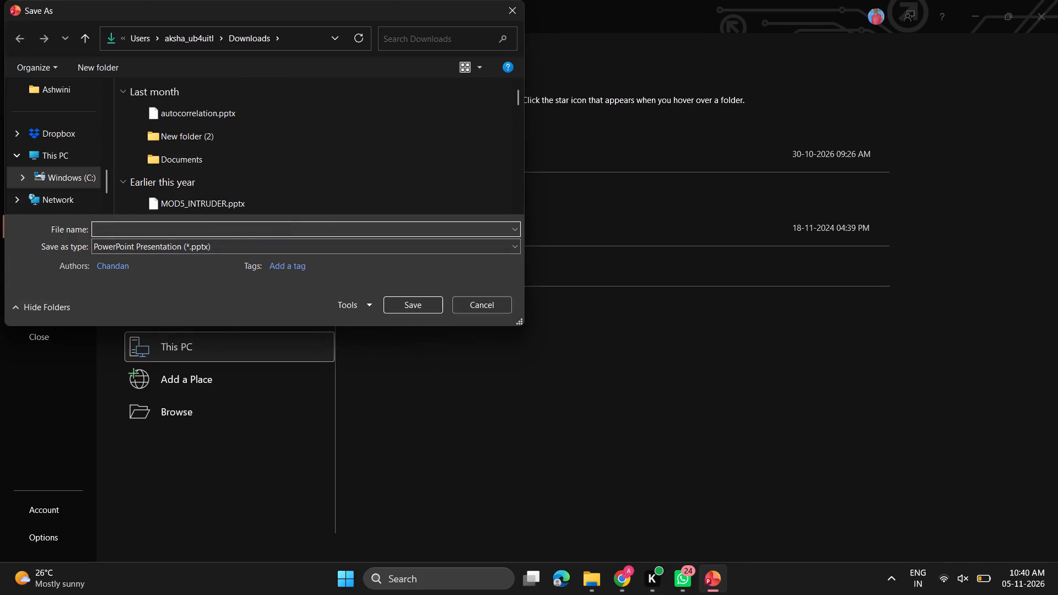
left_click(269, 232)
key("BackSpace")
key("BackSpace")
key("BackSpace")
key("BackSpace")
key("BackSpace")
key("BackSpace")
key("BackSpace")
key("BackSpace")
key("BackSpace")
key("BackSpace")
key("BackSpace")
key("BackSpace")
key("BackSpace")
key("BackSpace")
key("BackSpace")
key("BackSpace")
key("BackSpace")
key("BackSpace")
key("BackSpace")
key("BackSpace")
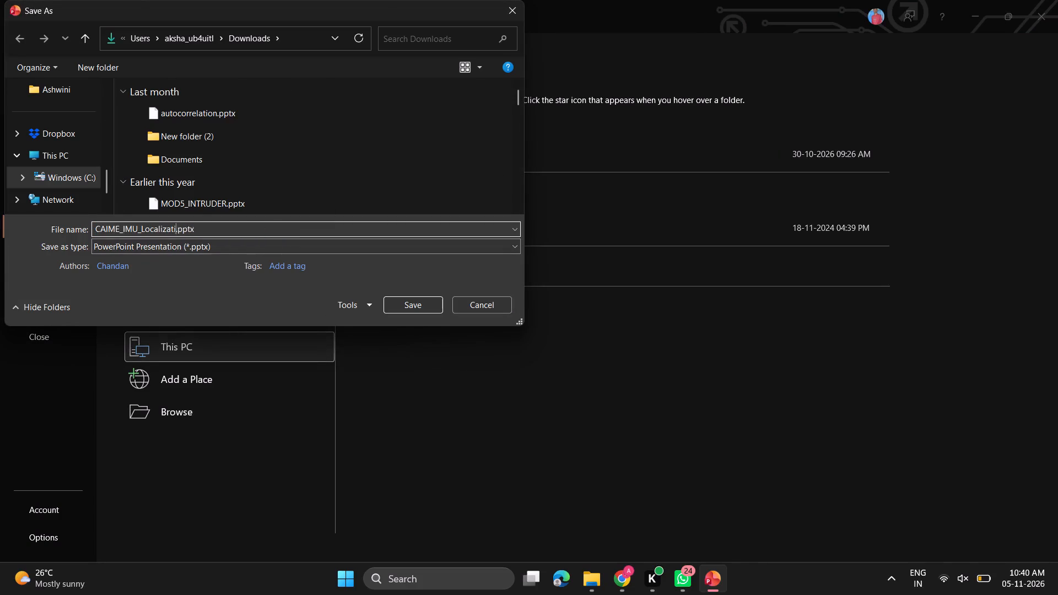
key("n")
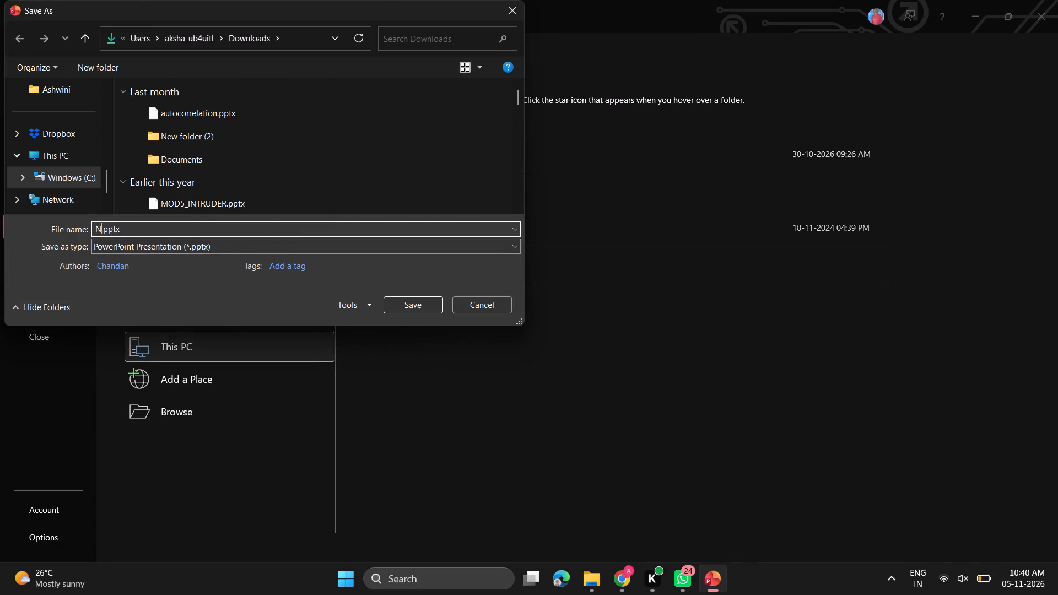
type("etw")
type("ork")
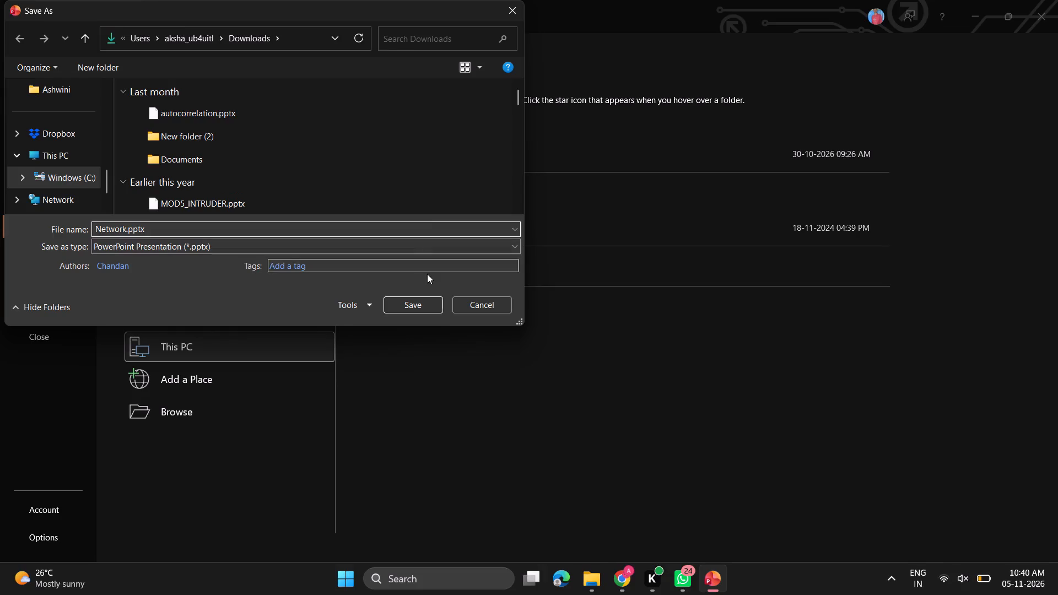
left_click(431, 297)
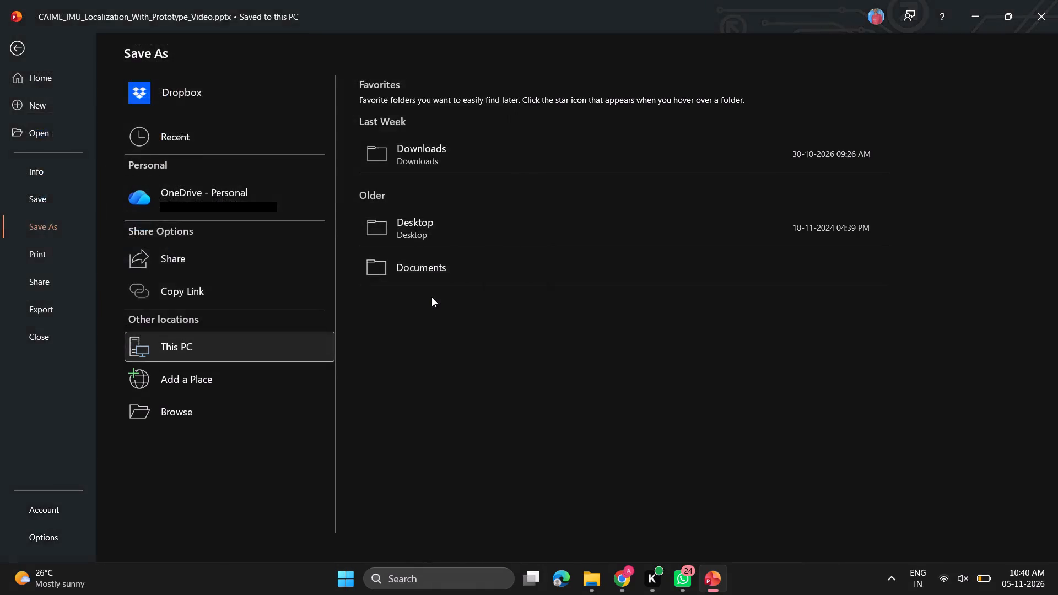